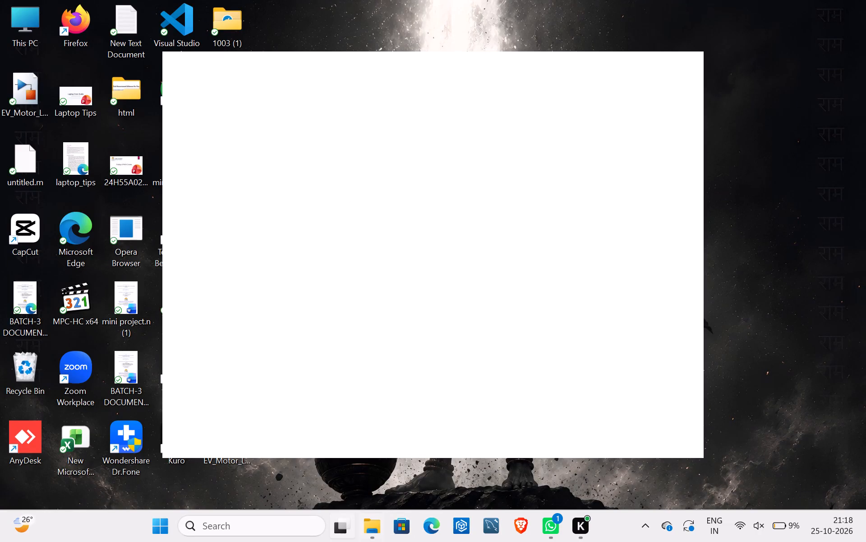
Open Google Chrome with the personal profile marked with a dark green M.
left_click(278, 525)
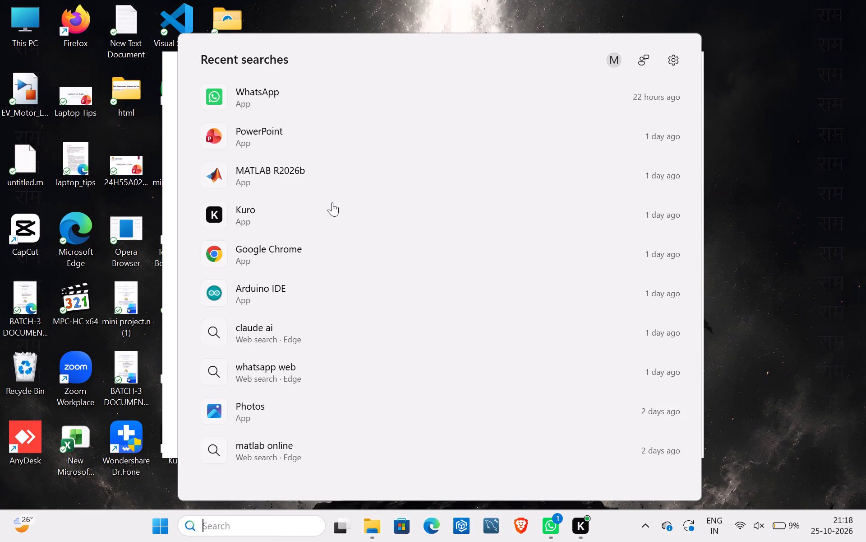
triple_click(317, 258)
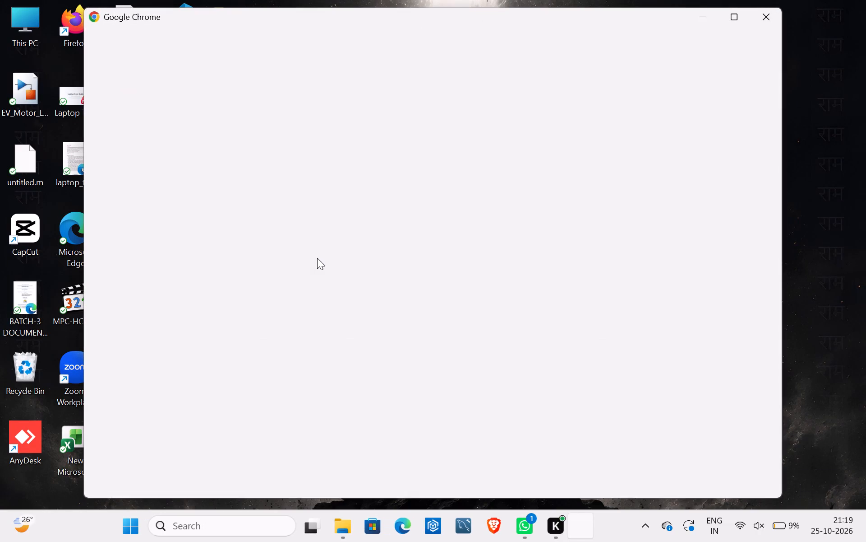
left_click(591, 370)
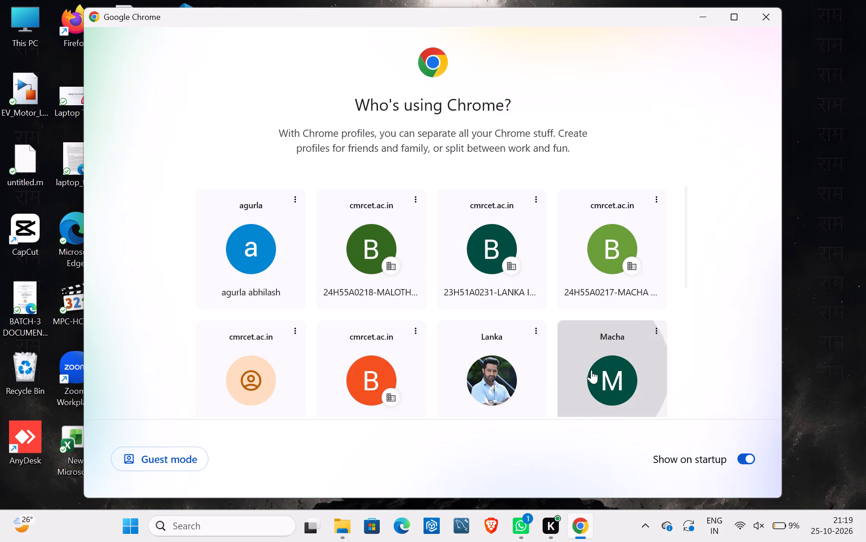
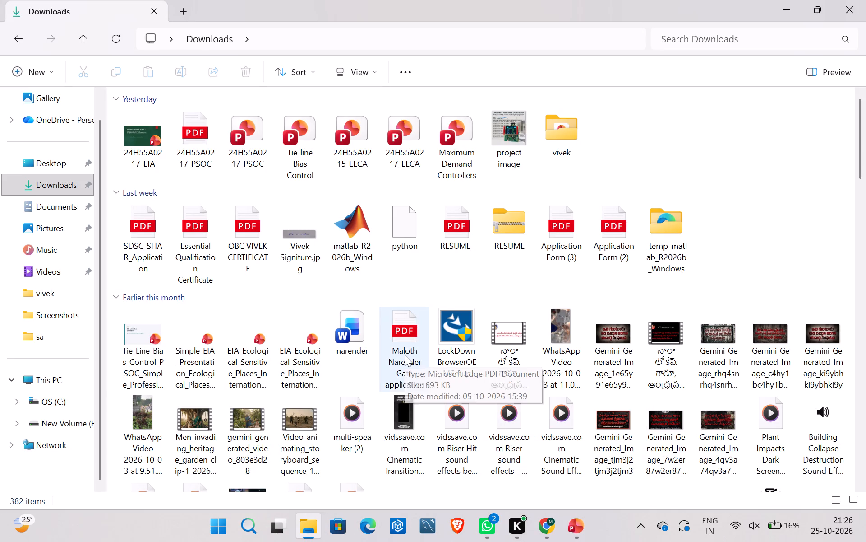
Look through the files in the Downloads folder for an earlier project presentation.
scroll(405, 355, "down", 5)
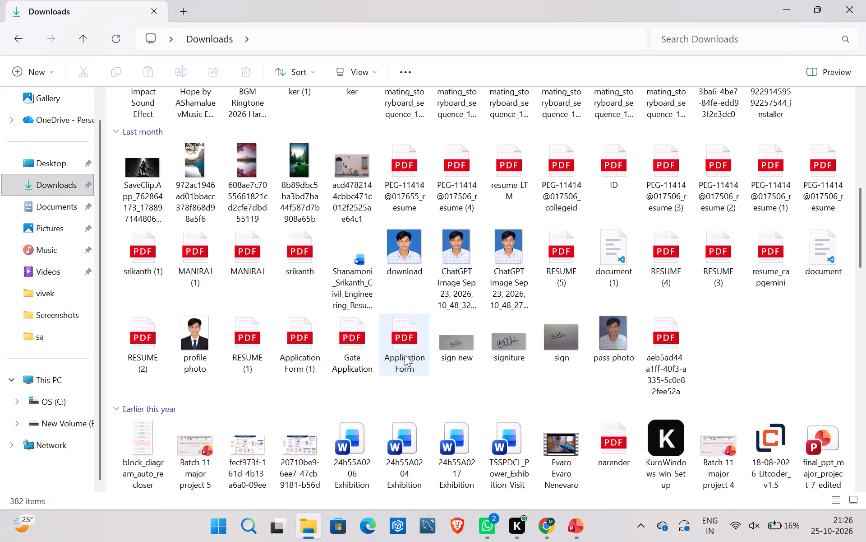
scroll(405, 355, "down", 3)
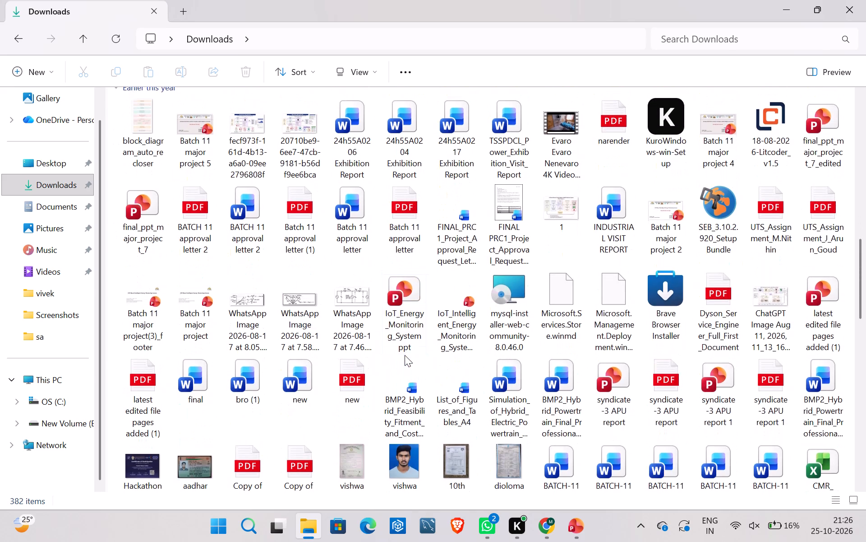
scroll(405, 355, "down", 4)
scroll(405, 355, "up", 1)
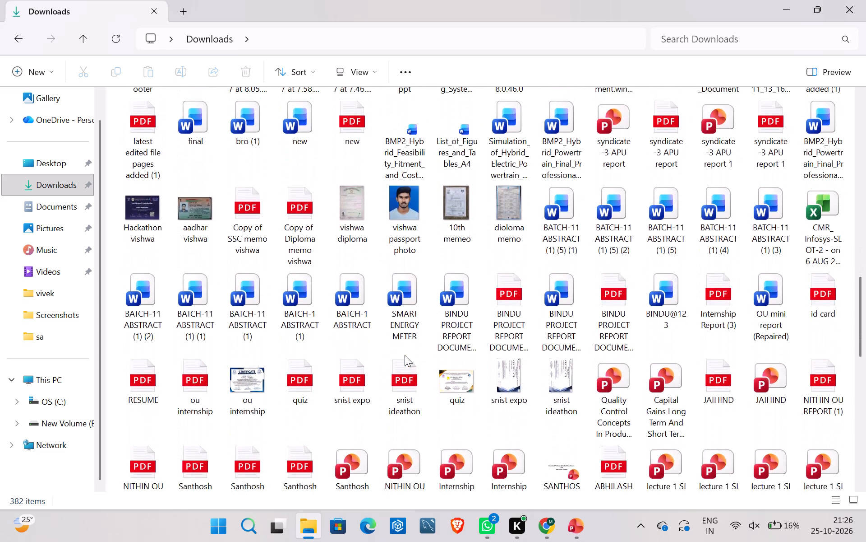
scroll(405, 355, "up", 3)
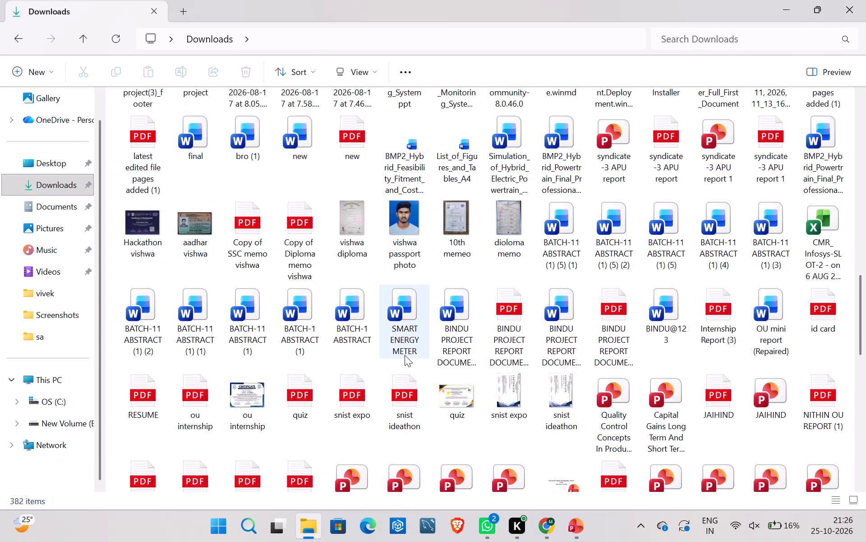
scroll(405, 355, "up", 2)
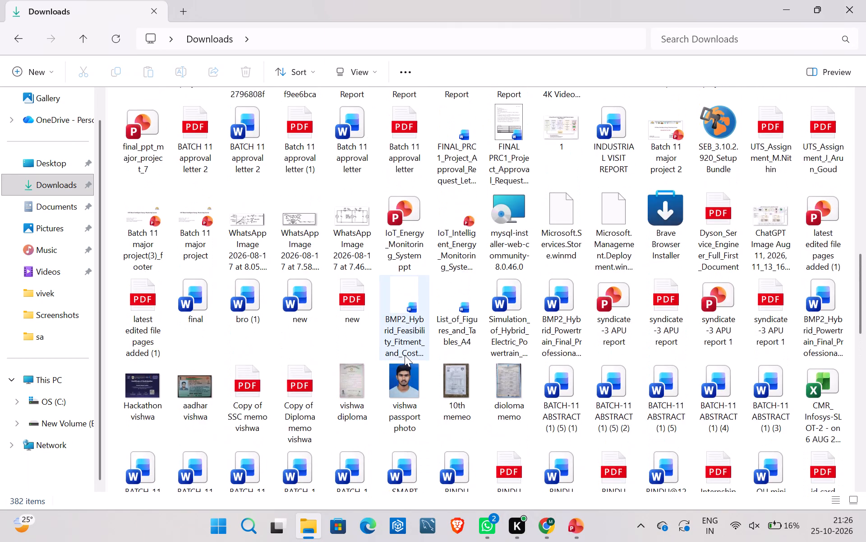
scroll(405, 355, "up", 5)
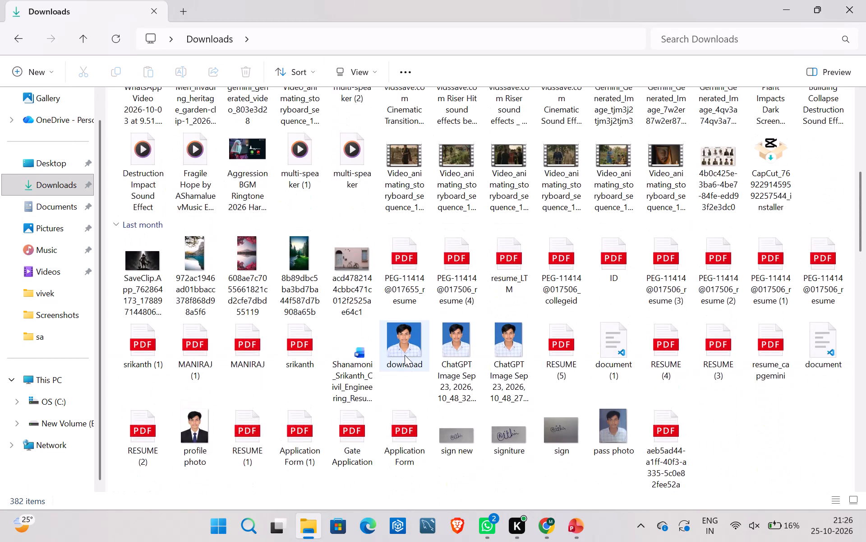
scroll(405, 355, "up", 5)
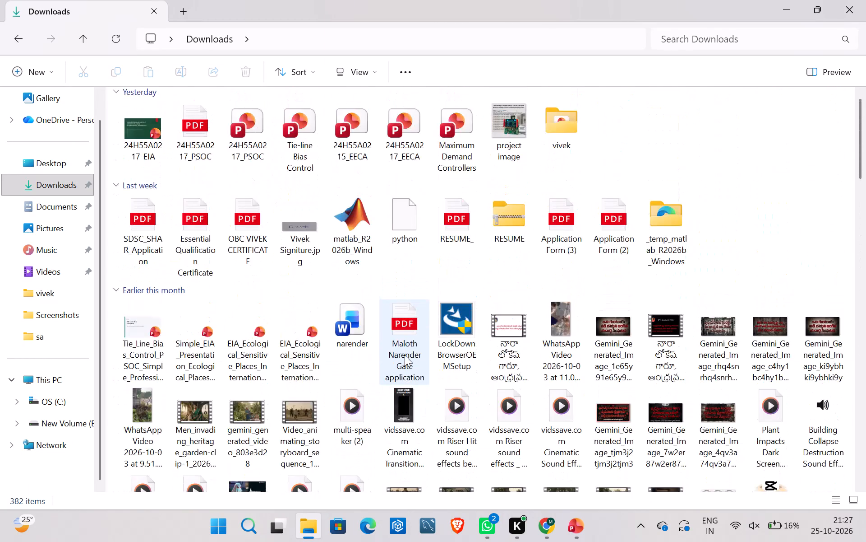
scroll(405, 355, "up", 1)
Open the final_ppt_major_project_7_edited presentation from the Earlier this year group in Downloads, in PowerPoint.
scroll(405, 355, "down", 2)
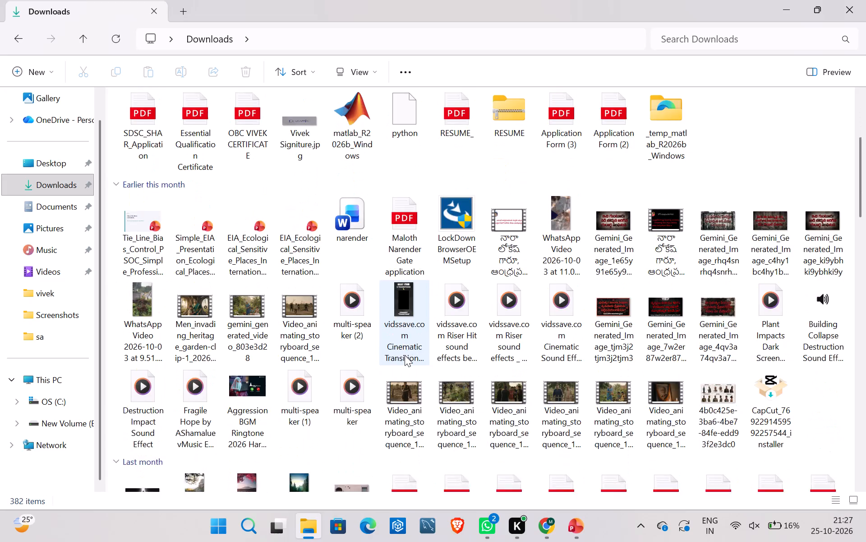
scroll(405, 355, "down", 5)
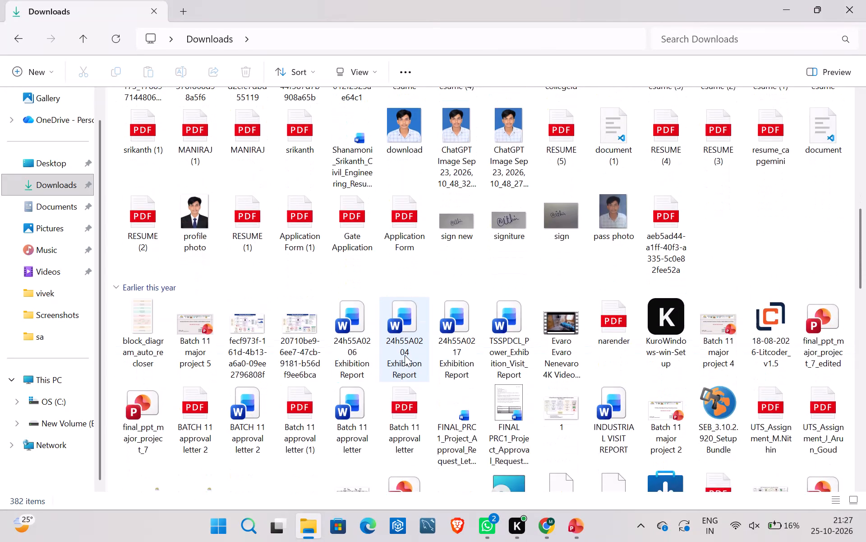
scroll(405, 355, "down", 2)
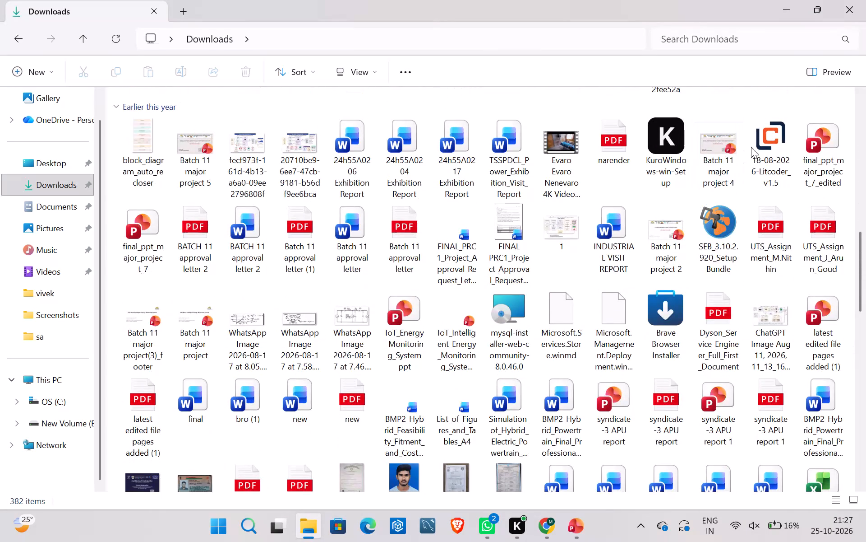
double_click(816, 146)
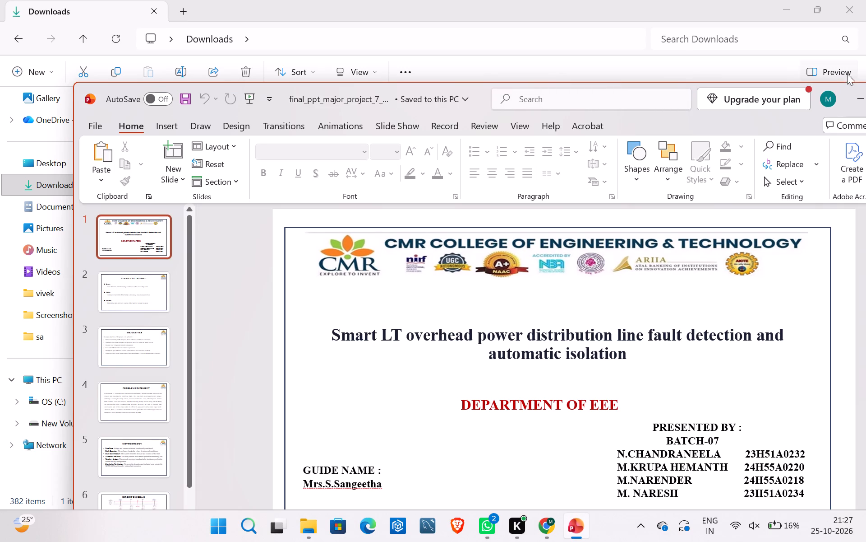
Review the Aim of the Project and Objectives slides, and put the presentation window away to return to Downloads.
left_click(133, 276)
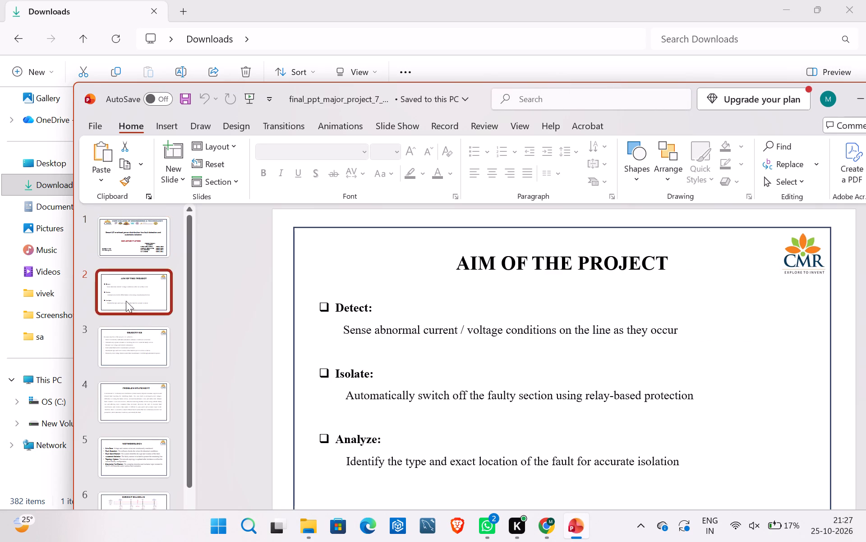
left_click(122, 335)
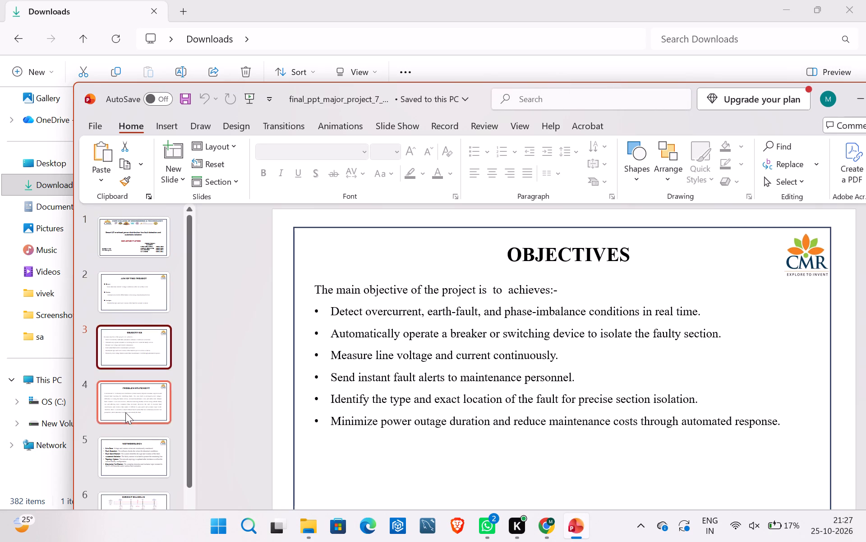
scroll(125, 412, "down", 2)
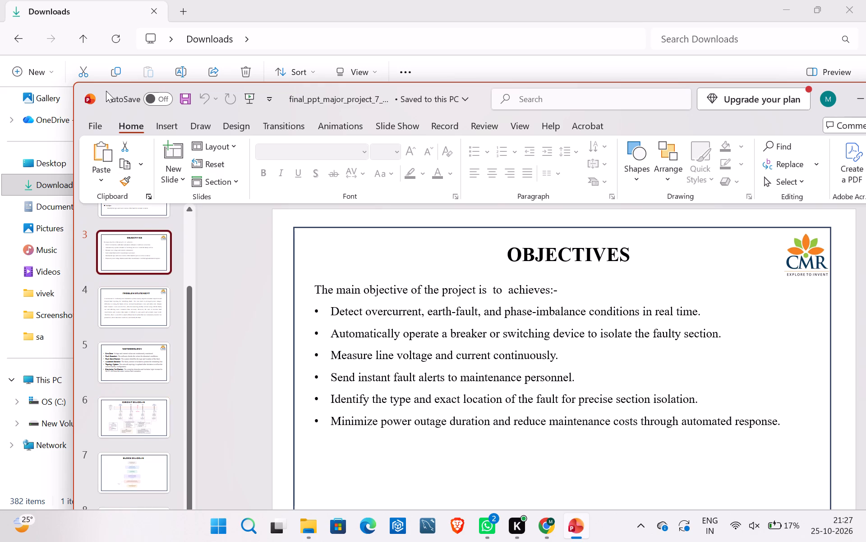
left_click(854, 99)
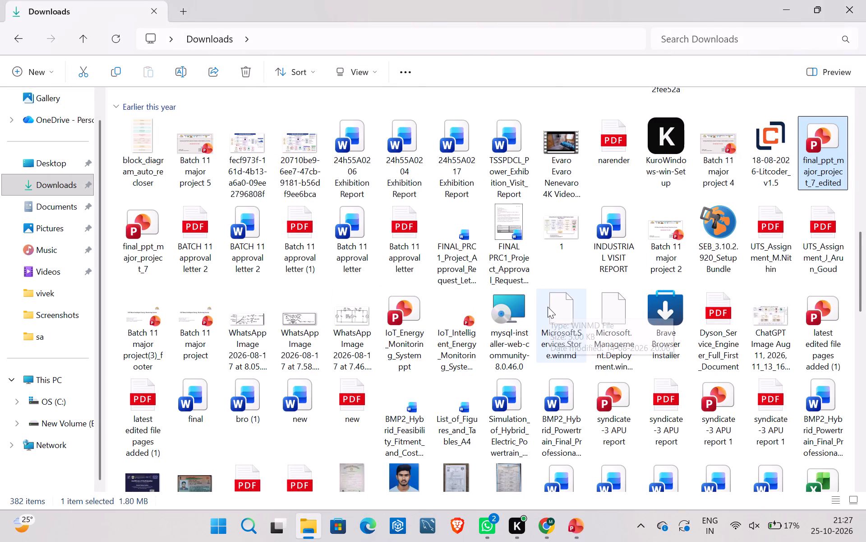
Look through the older files in Downloads for another project presentation.
scroll(548, 307, "down", 1)
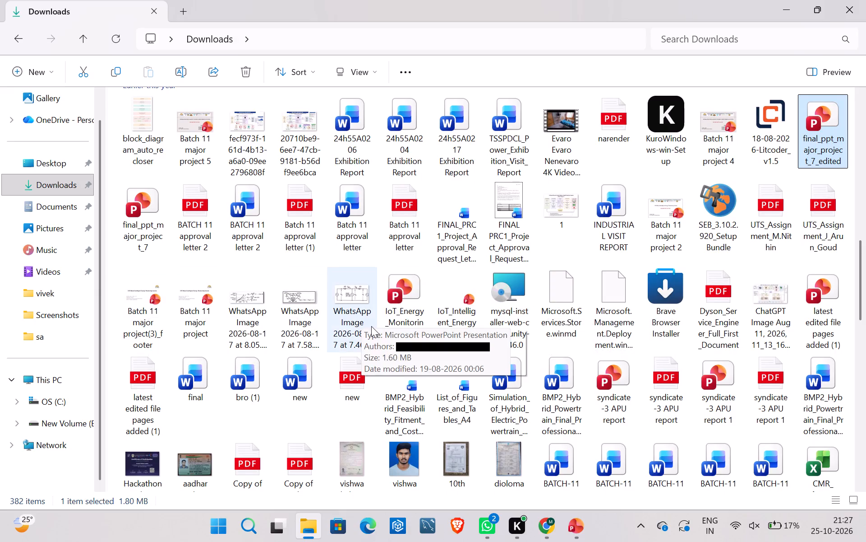
scroll(371, 326, "down", 3)
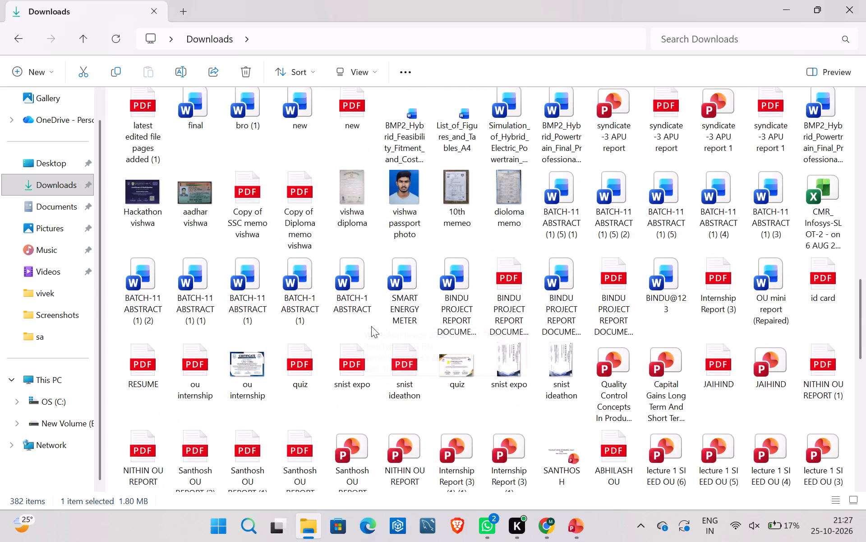
scroll(371, 326, "down", 1)
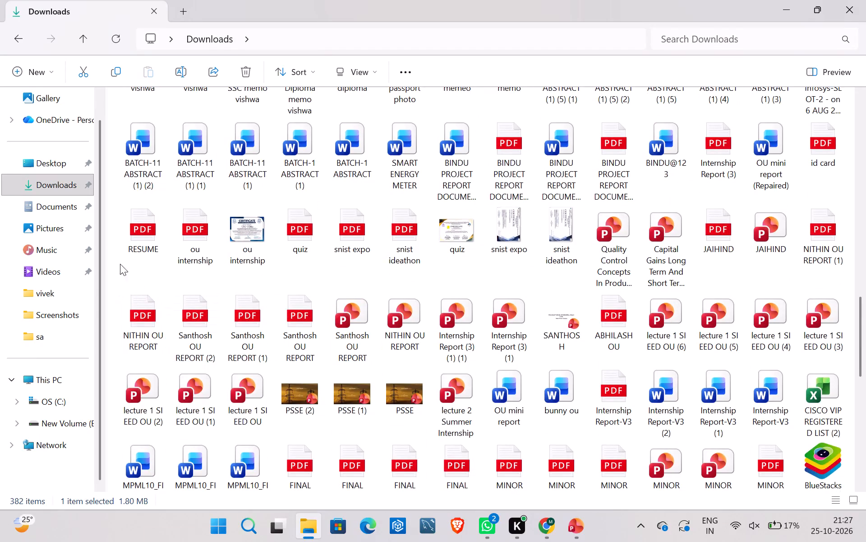
Check the OneDrive - Personal folder for project presentations, and put File Explorer away to return to ChatGPT in Chrome.
left_click(74, 118)
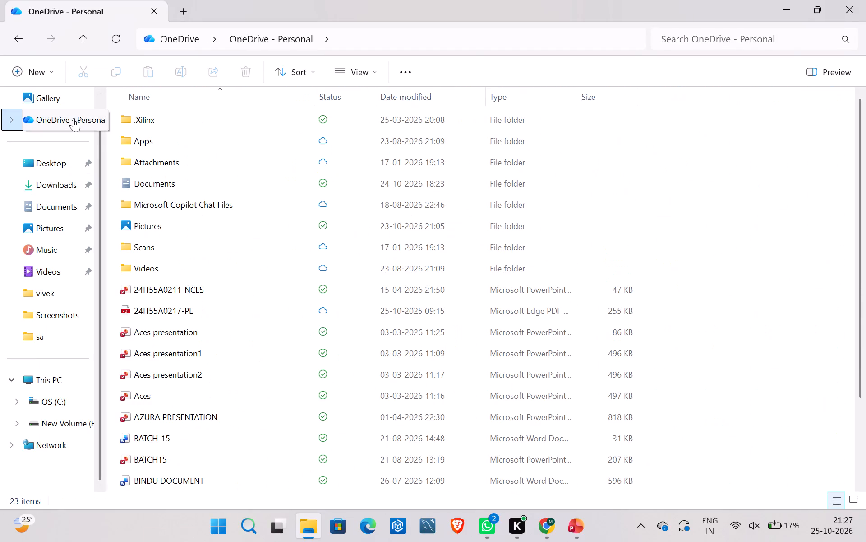
scroll(201, 328, "down", 14)
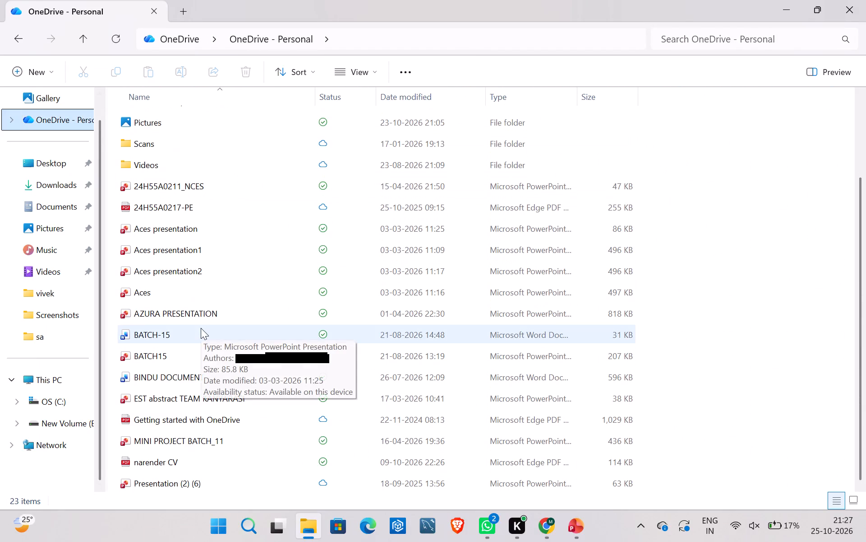
left_click(780, 6)
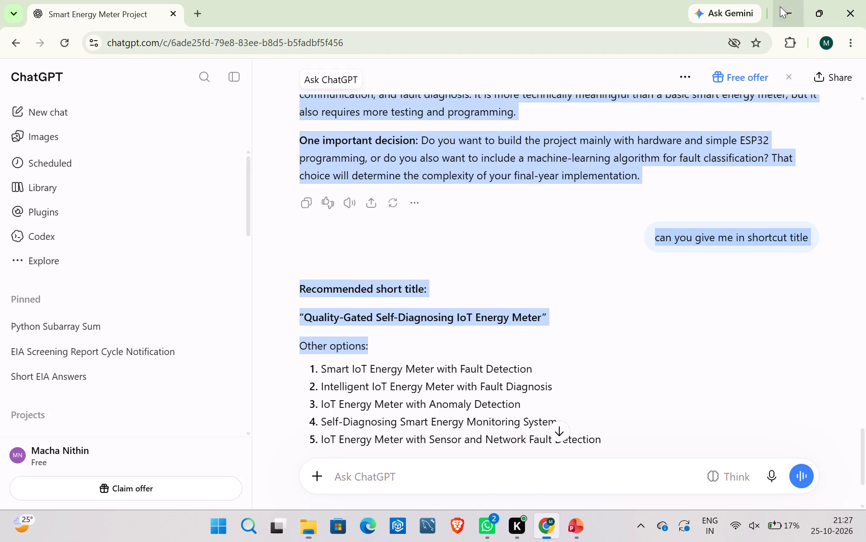
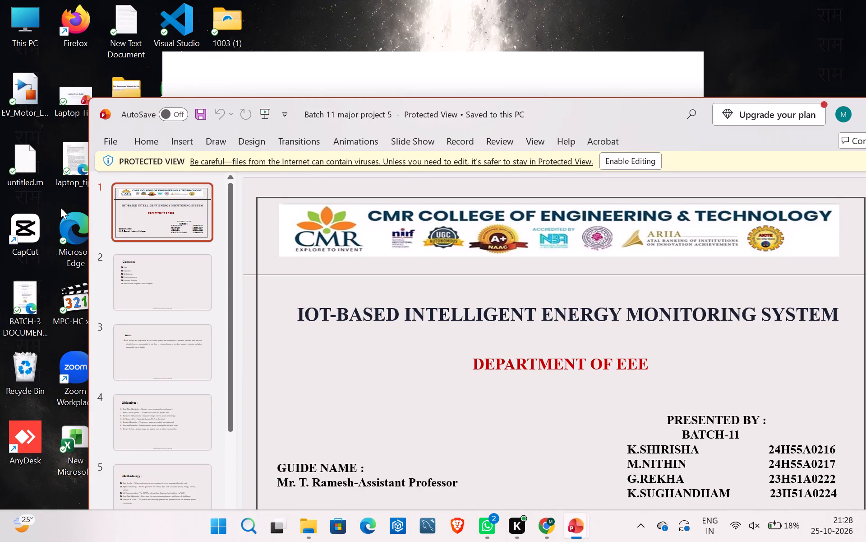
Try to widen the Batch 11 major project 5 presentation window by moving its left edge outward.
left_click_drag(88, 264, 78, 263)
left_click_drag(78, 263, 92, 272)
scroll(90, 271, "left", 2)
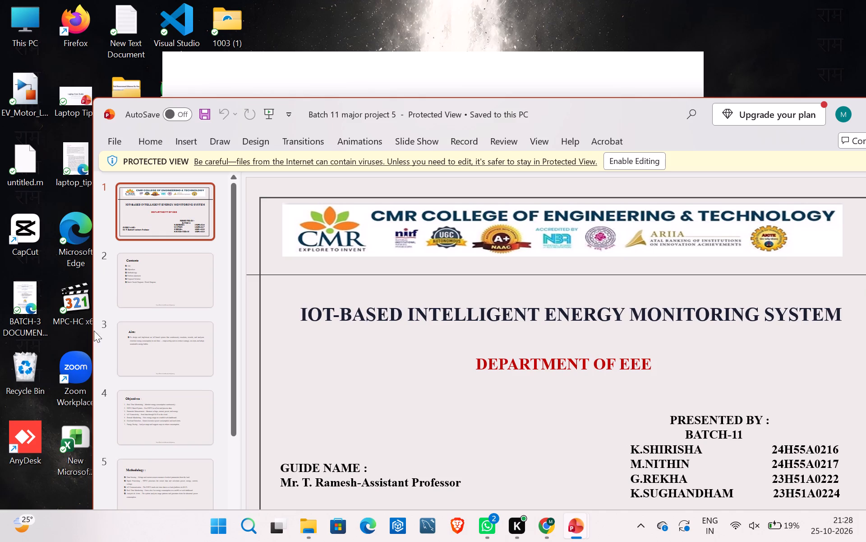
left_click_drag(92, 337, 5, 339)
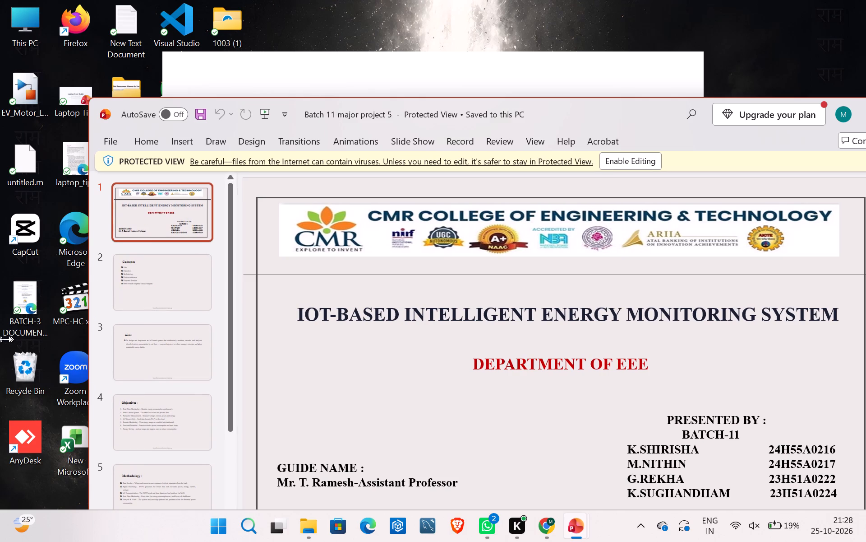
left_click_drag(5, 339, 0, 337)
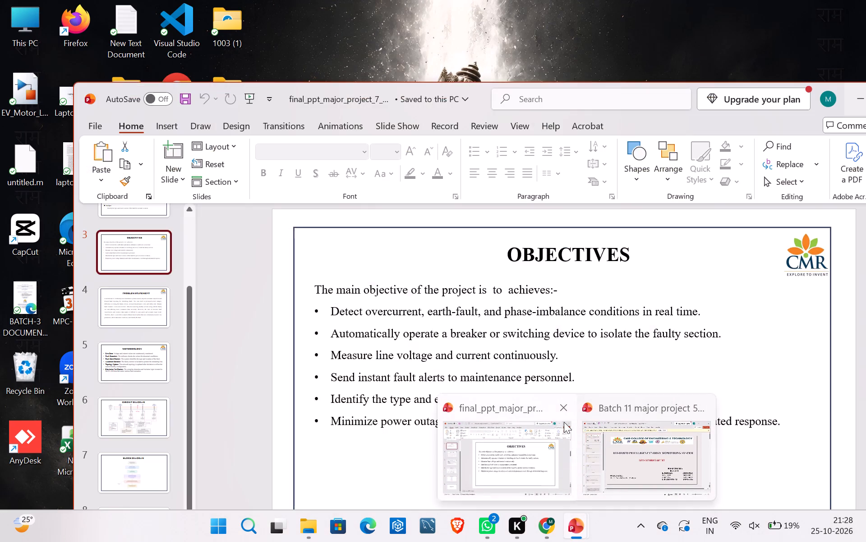
Close the final_ppt_major_project_7_edited presentation and the Kuro window, keeping Batch 11 major project 5 open.
left_click(564, 407)
left_click(561, 428)
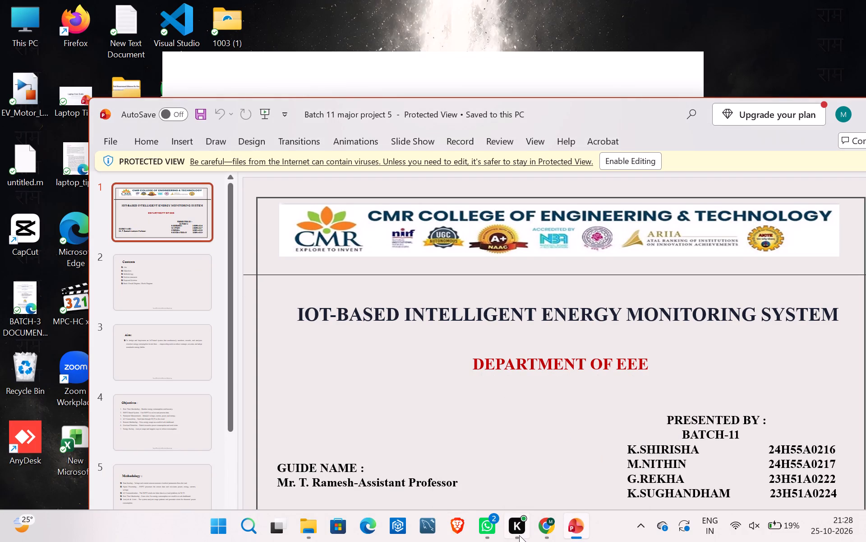
left_click(569, 415)
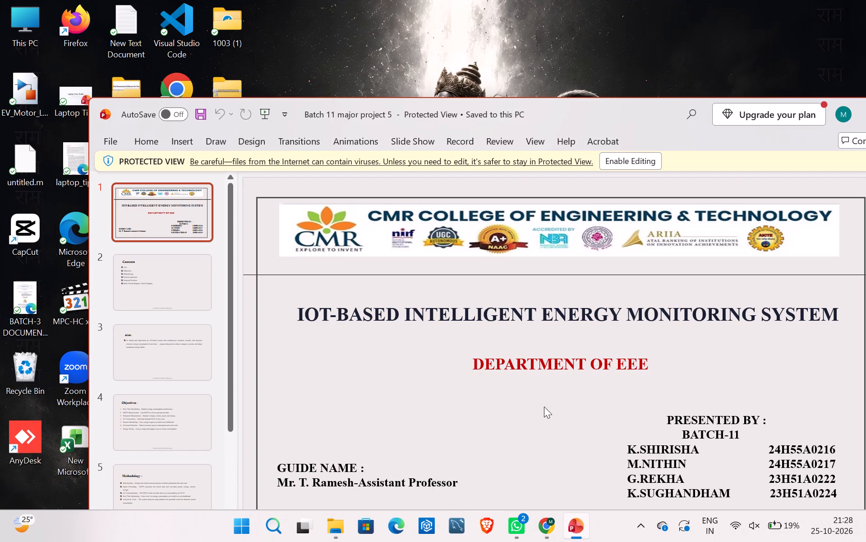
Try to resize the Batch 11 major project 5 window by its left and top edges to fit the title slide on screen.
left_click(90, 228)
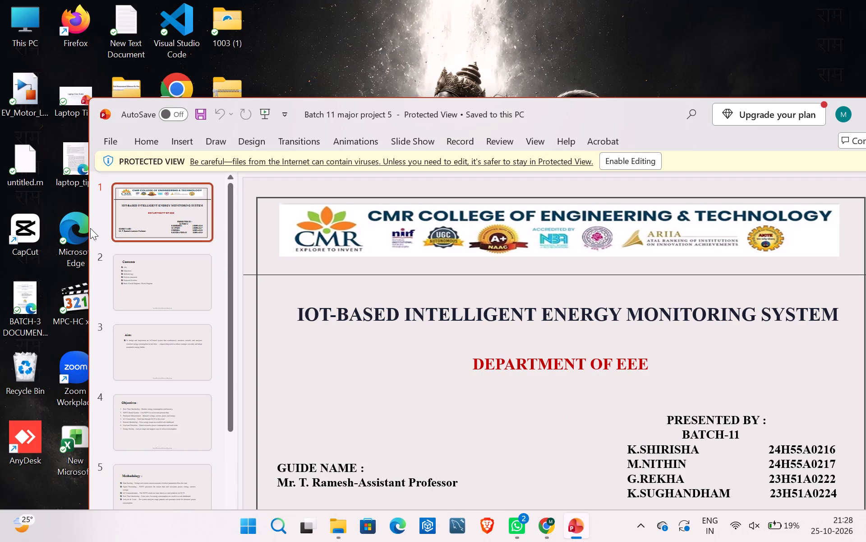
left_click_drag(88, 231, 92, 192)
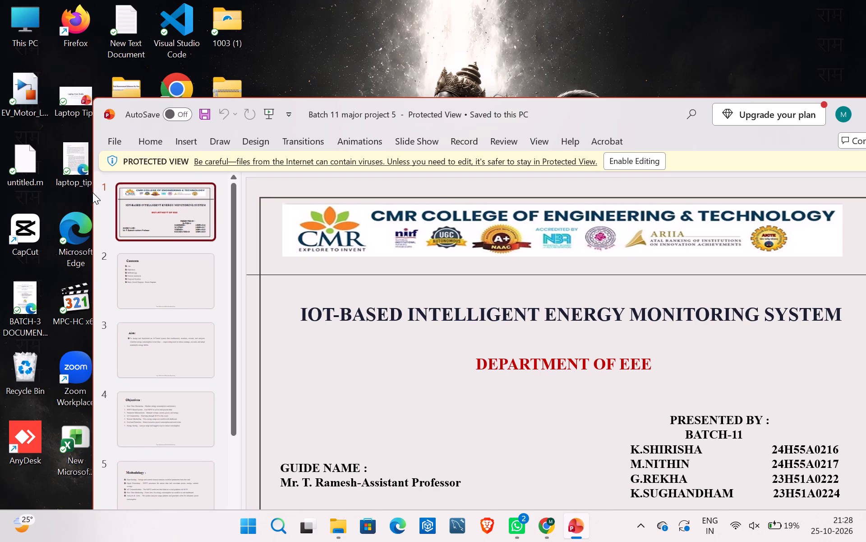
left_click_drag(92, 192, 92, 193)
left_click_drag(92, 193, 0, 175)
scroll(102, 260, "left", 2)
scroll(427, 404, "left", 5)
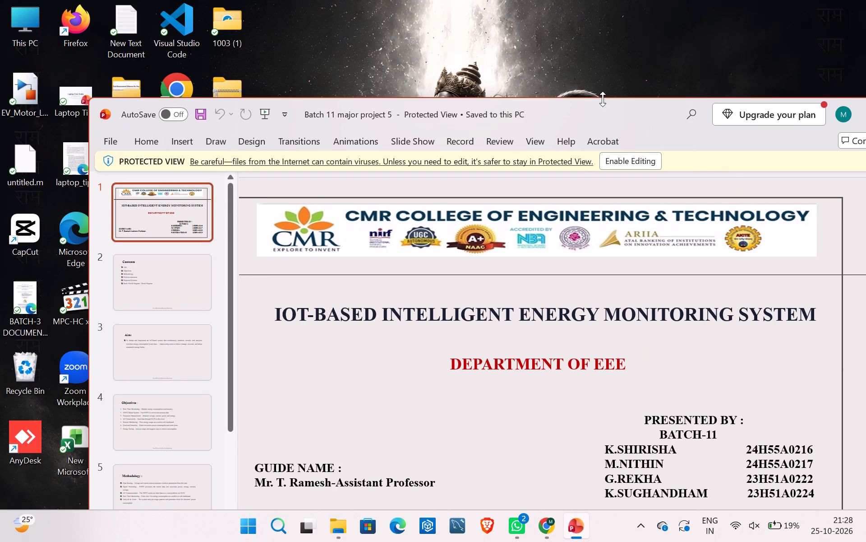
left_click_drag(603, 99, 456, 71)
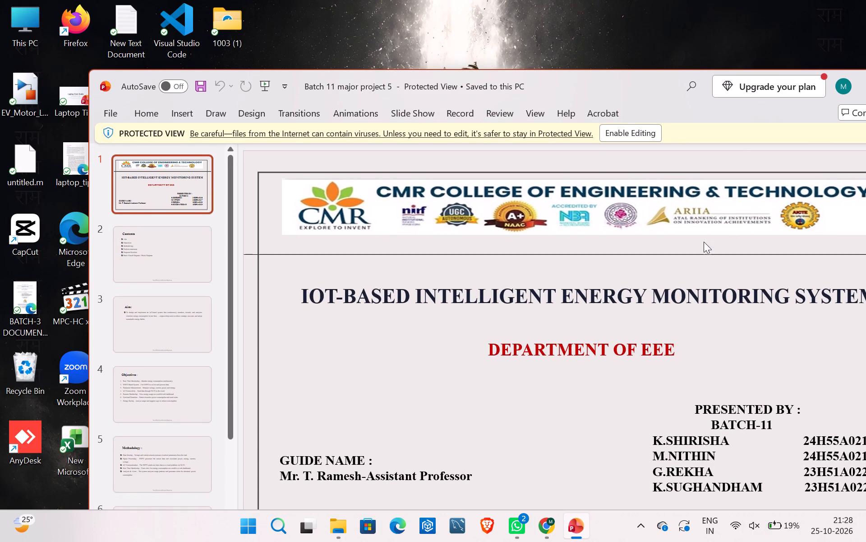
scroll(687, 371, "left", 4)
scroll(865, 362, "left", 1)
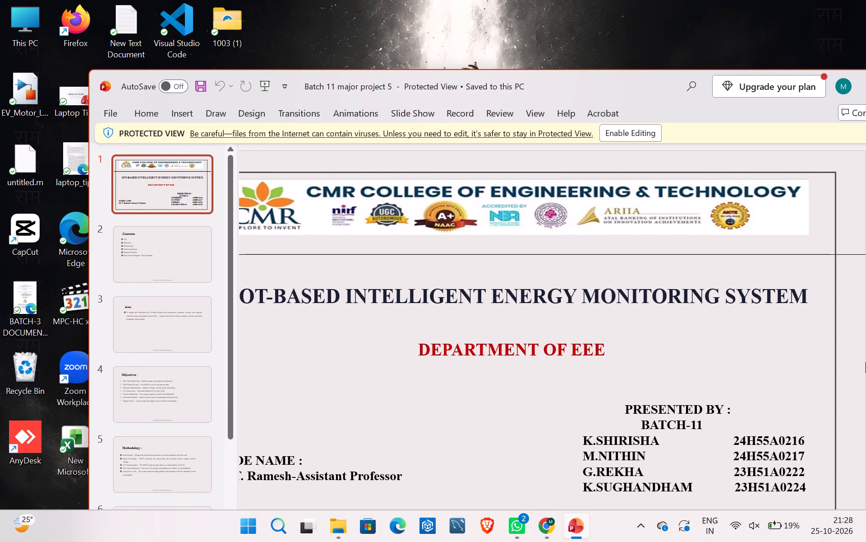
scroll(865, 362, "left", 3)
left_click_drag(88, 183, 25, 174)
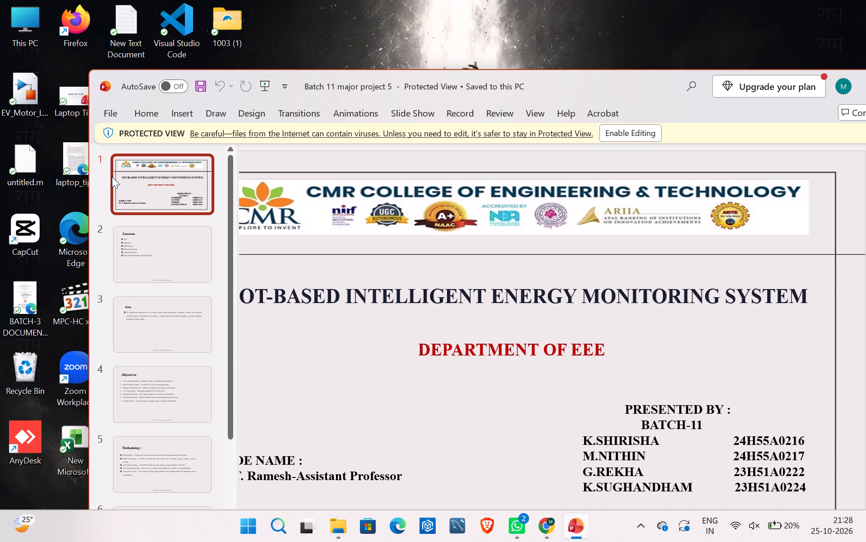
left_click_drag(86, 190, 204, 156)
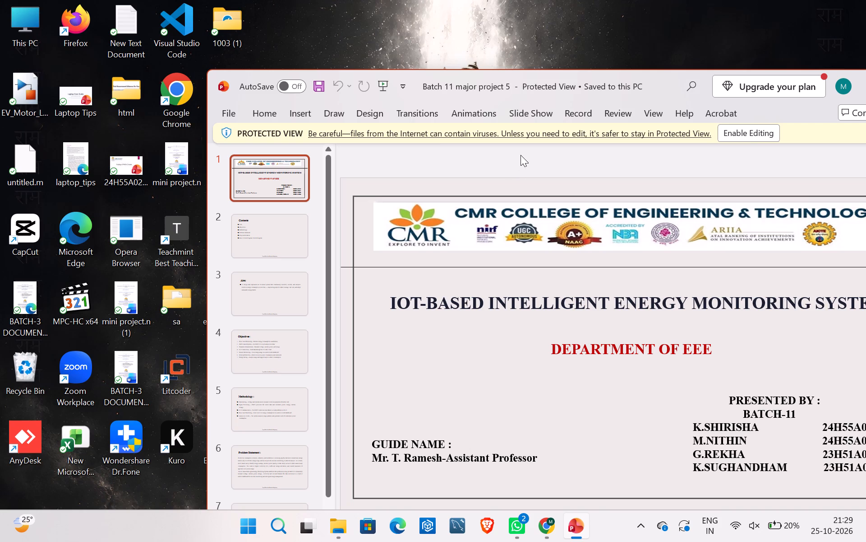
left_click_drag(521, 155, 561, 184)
Enable editing for the protected Batch 11 major project 5 presentation and bring its window back to the front.
left_click(759, 131)
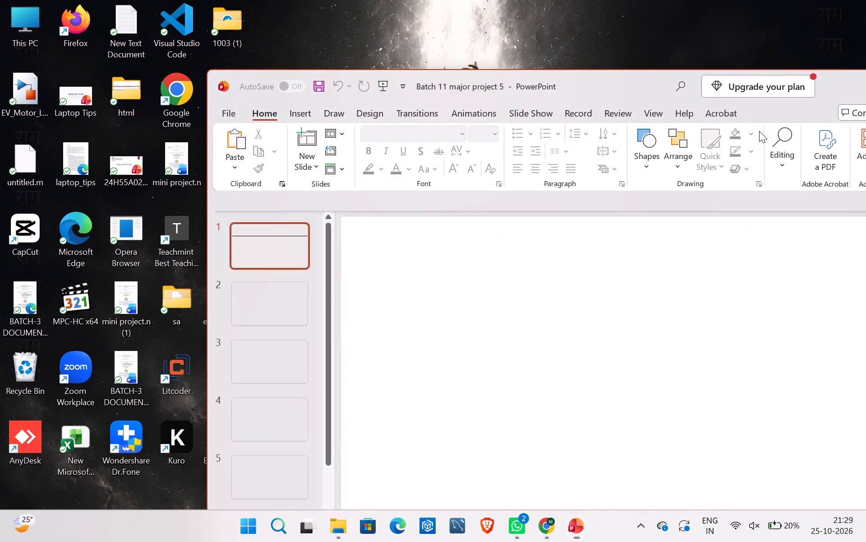
left_click(865, 74)
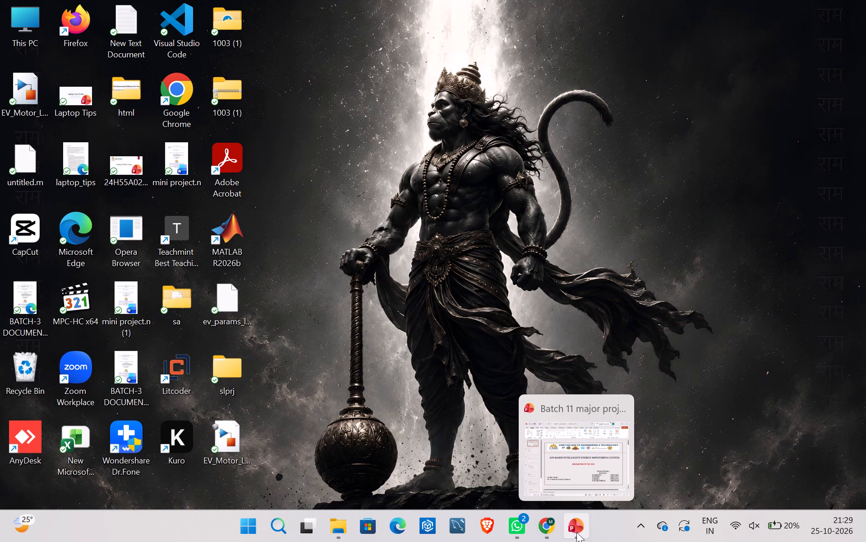
left_click(574, 443)
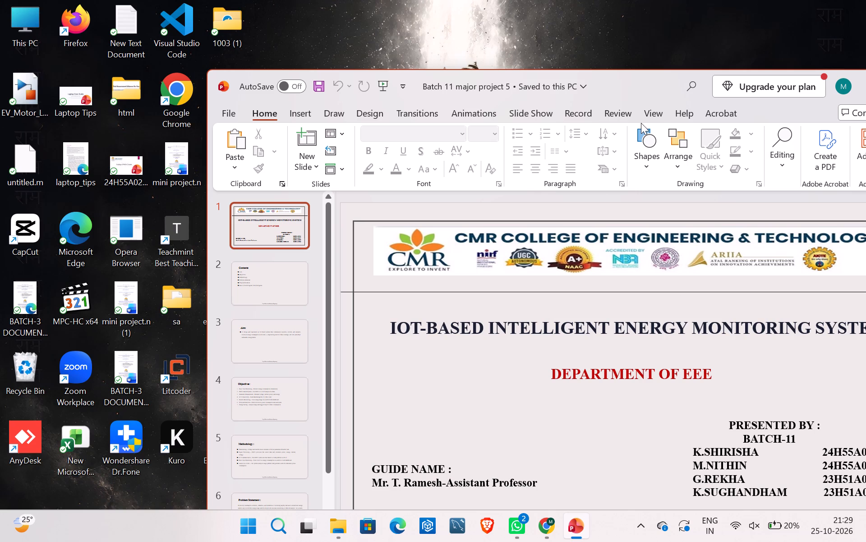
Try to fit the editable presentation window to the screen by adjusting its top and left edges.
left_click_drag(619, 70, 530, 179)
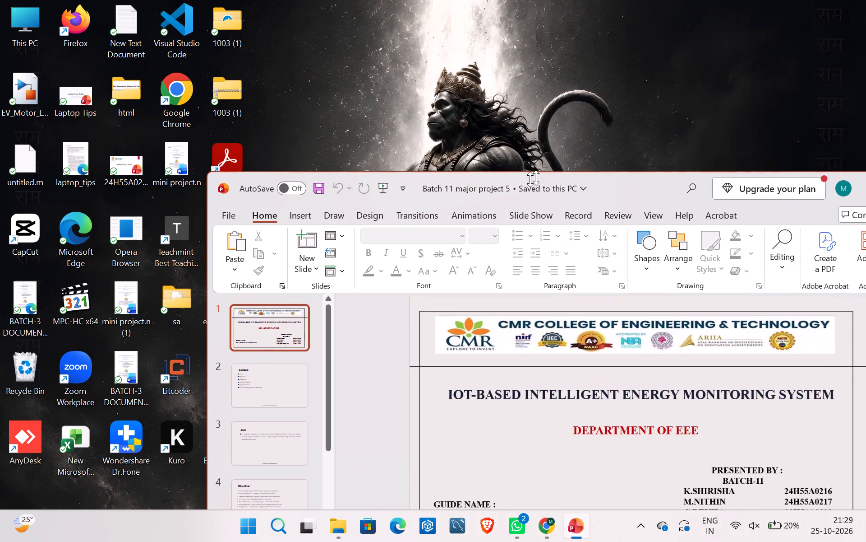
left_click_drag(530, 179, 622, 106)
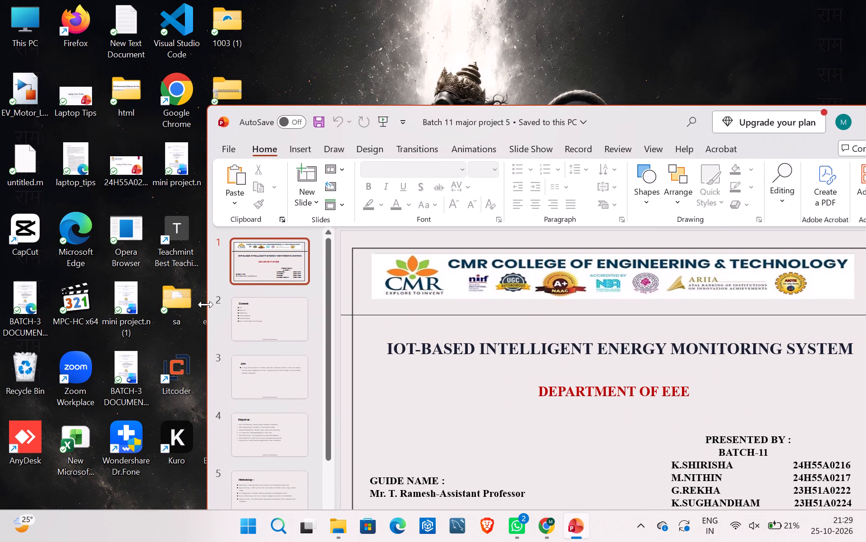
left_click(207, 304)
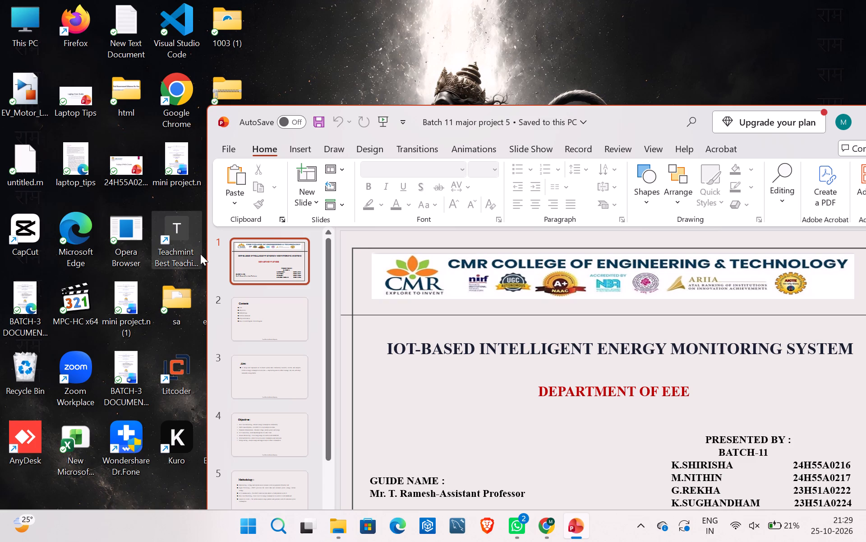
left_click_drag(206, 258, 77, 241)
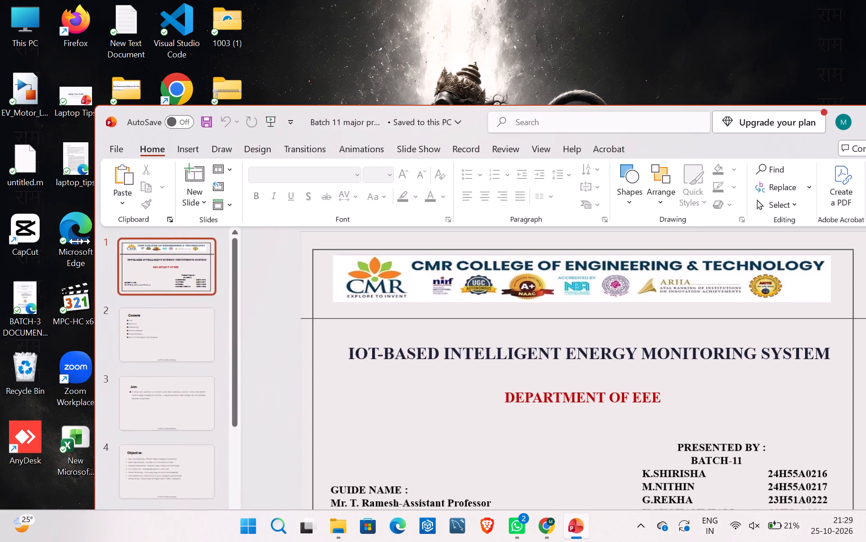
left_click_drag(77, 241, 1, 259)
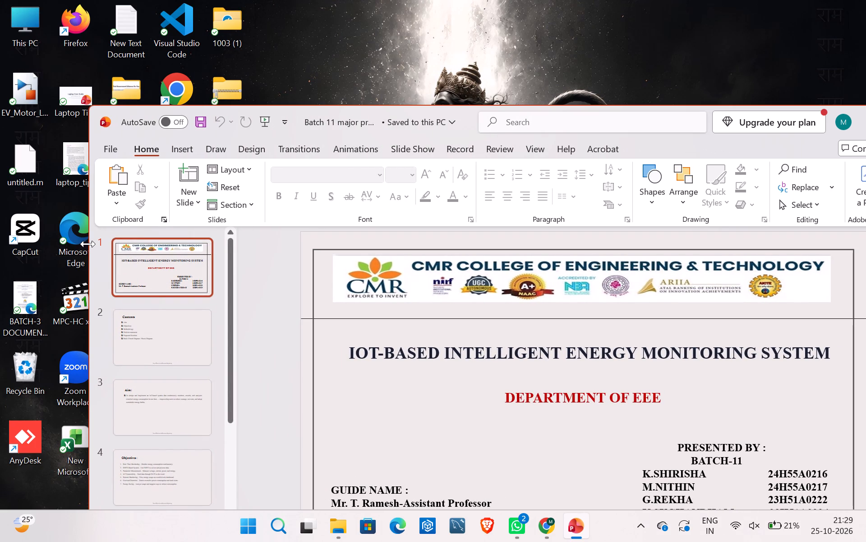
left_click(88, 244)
Shift the rectangular border frame on the title slide slightly to the left.
left_click_drag(313, 334, 295, 339)
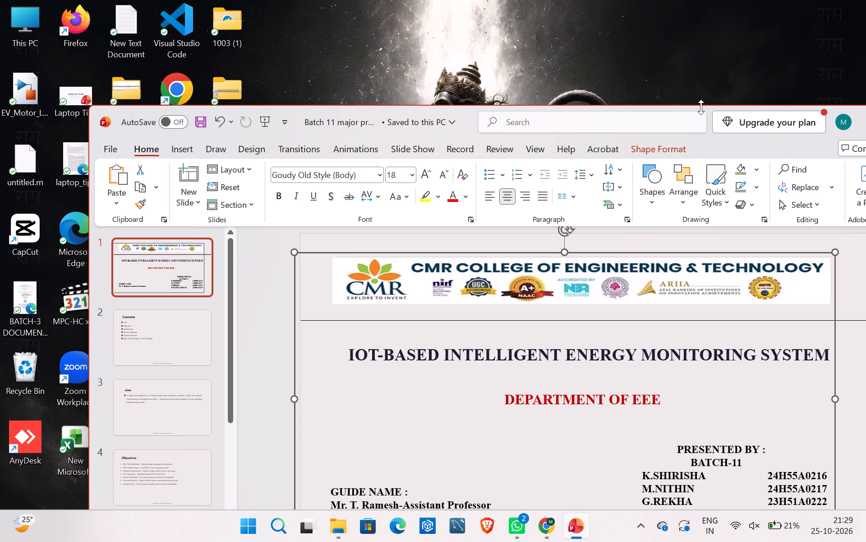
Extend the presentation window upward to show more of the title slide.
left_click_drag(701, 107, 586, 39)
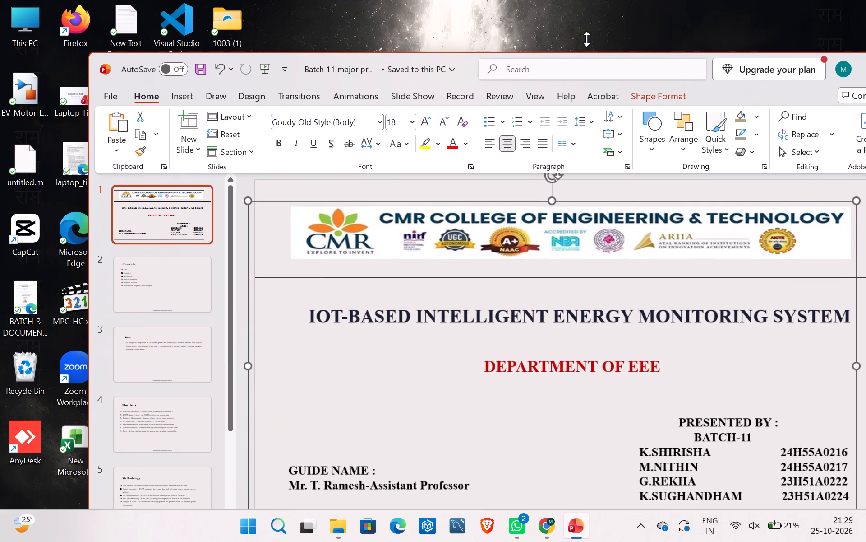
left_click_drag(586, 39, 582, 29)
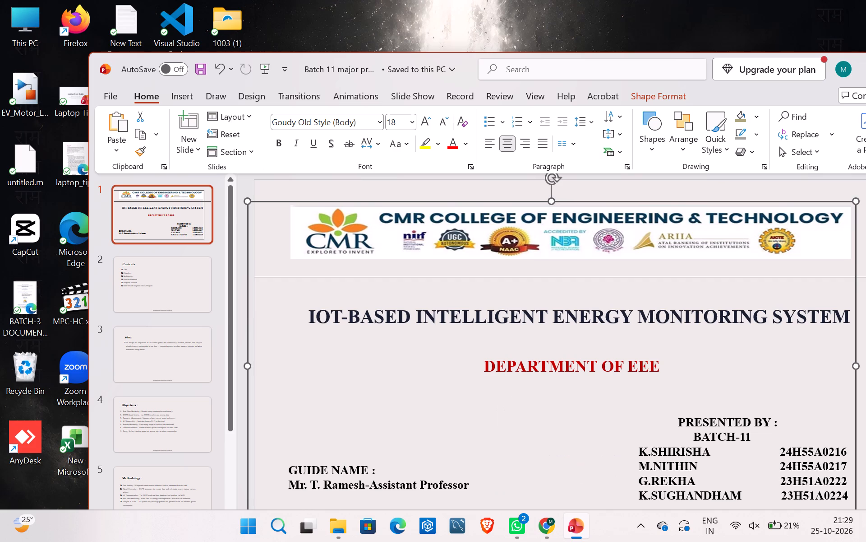
Save the Batch 11 major project 5 presentation and close it.
left_click(111, 94)
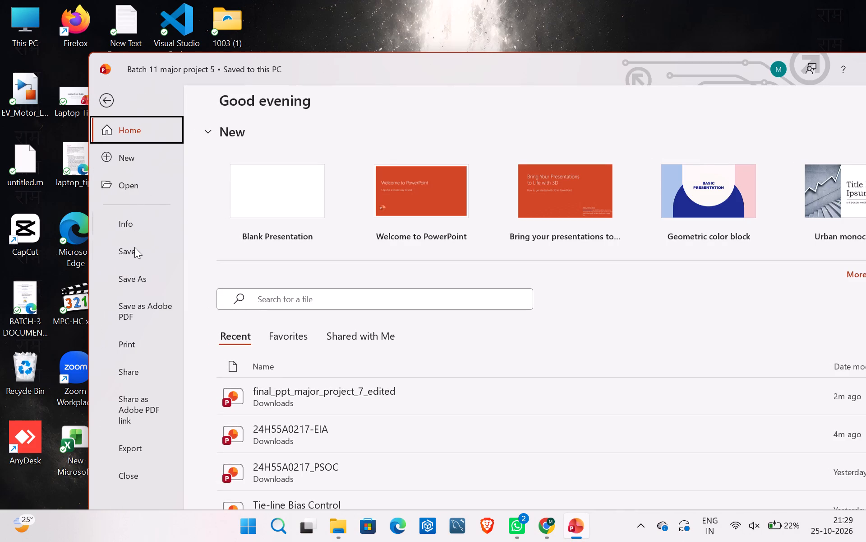
left_click(134, 247)
left_click(423, 4)
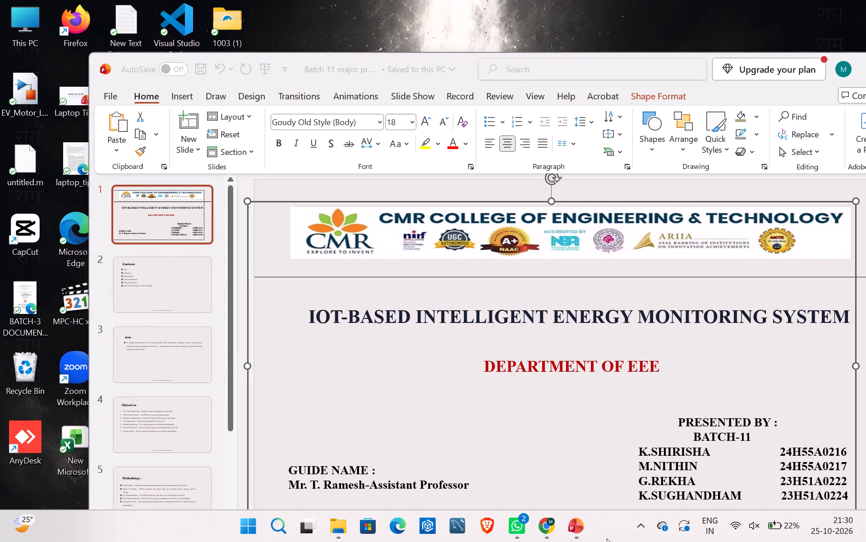
left_click(627, 407)
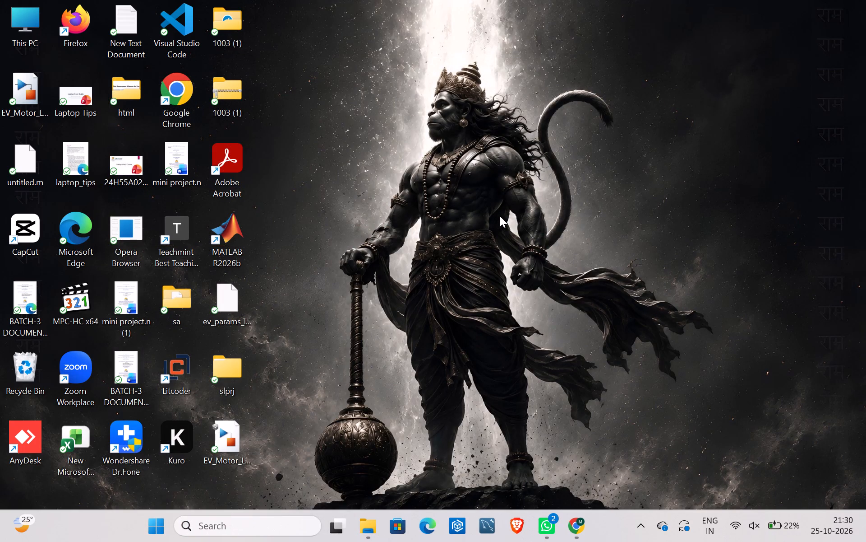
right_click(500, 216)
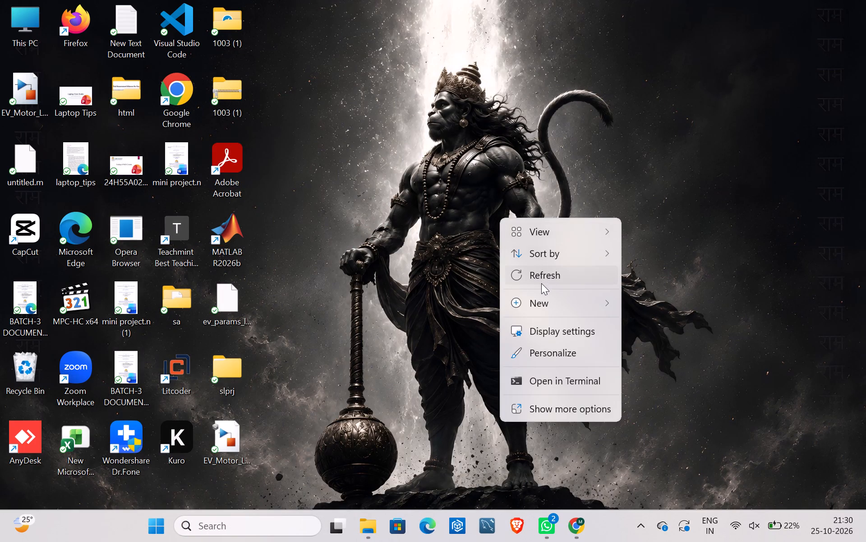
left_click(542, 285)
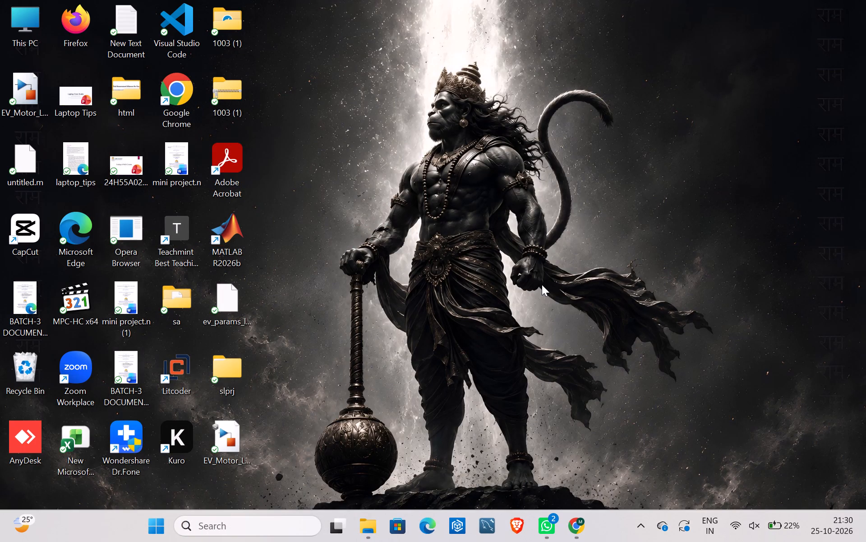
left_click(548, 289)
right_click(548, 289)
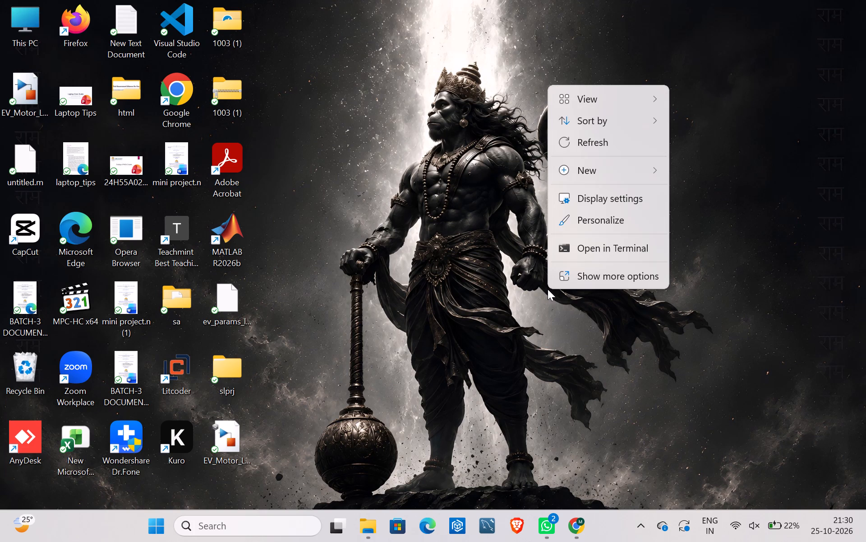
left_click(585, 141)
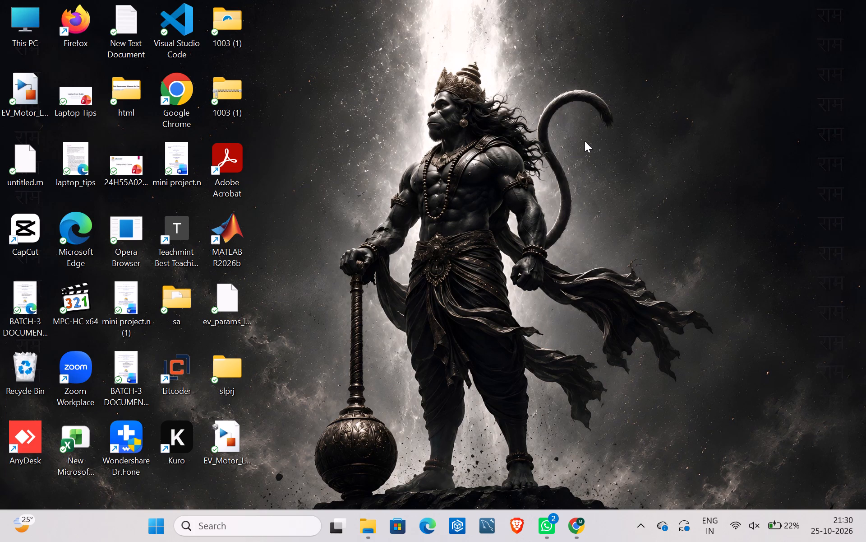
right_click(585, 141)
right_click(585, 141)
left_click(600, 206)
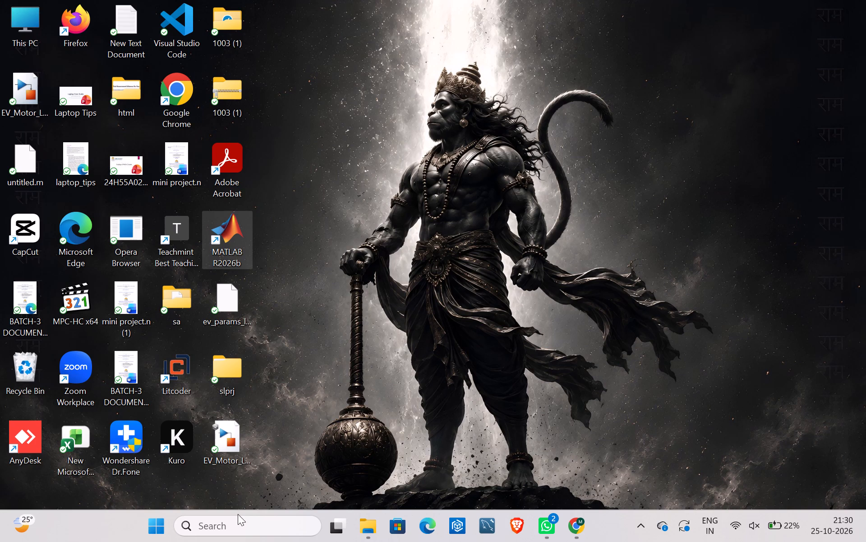
Launch PowerPoint from a system search for "pp" and create a blank presentation.
left_click(237, 530)
key("o")
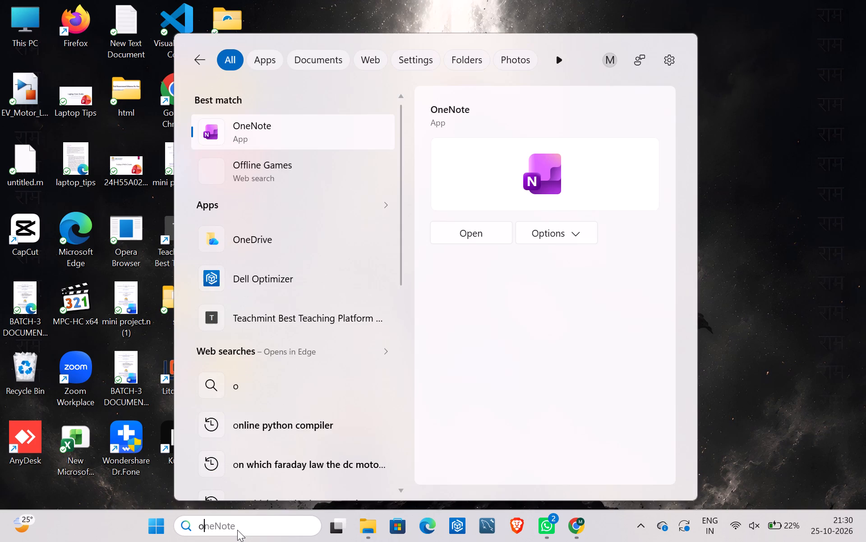
key("BackSpace")
type("pp")
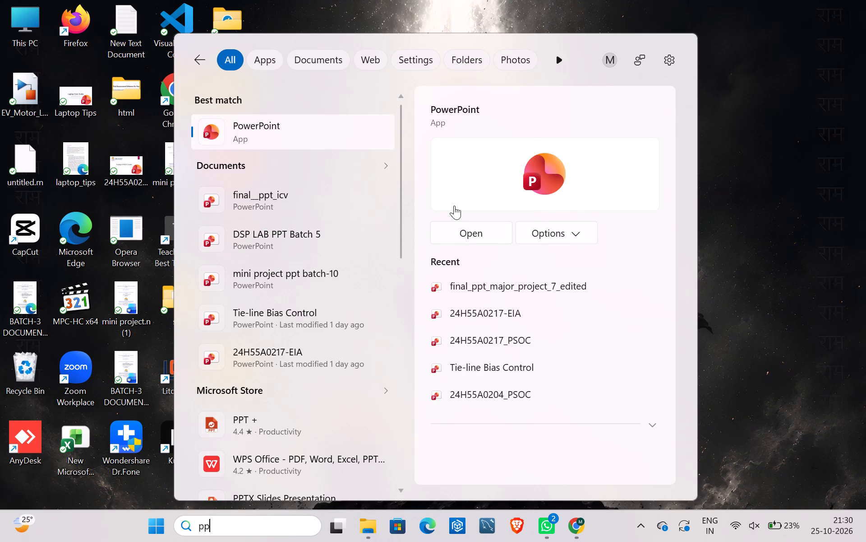
left_click(461, 234)
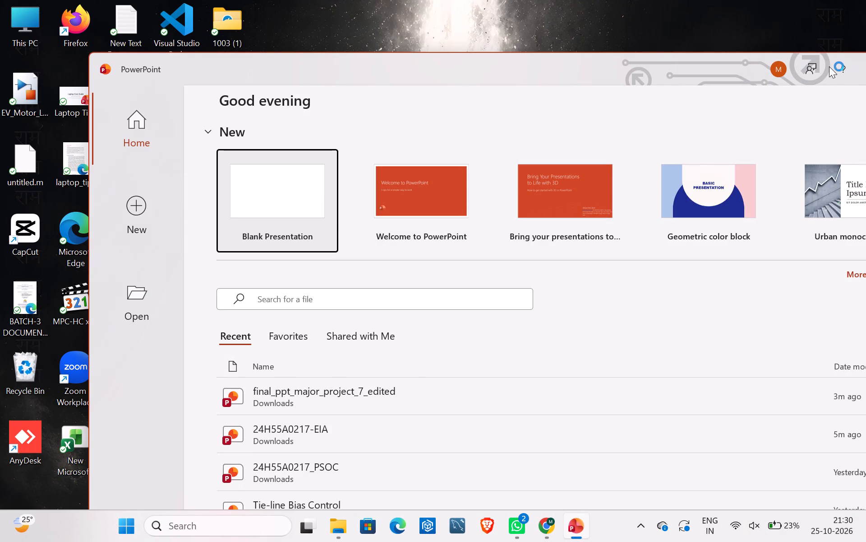
left_click(269, 191)
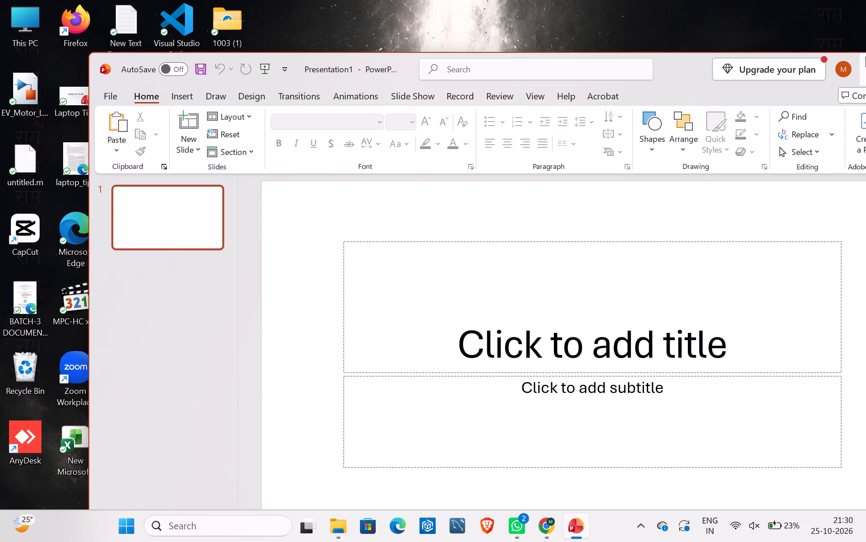
Bring the partly off-screen blank presentation window back into view by snapping it right and maximizing it.
left_click(865, 56)
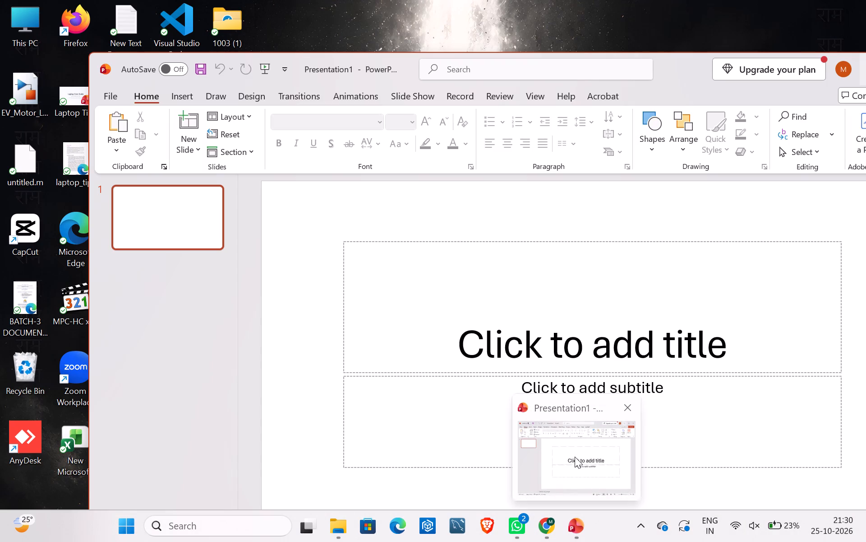
left_click(575, 457)
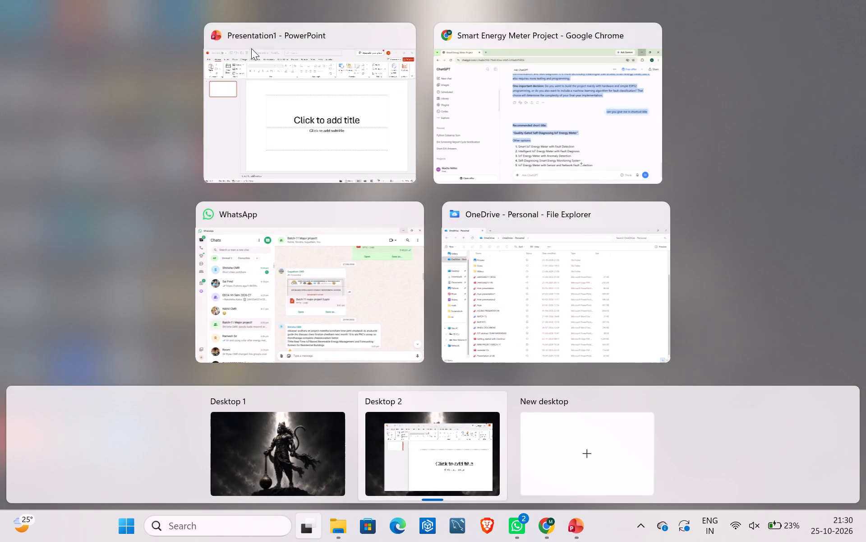
right_click(358, 123)
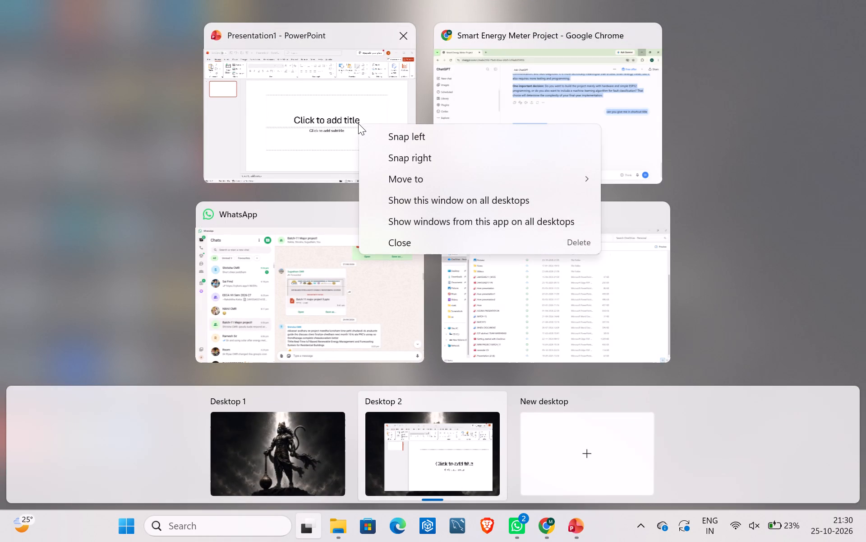
left_click(425, 163)
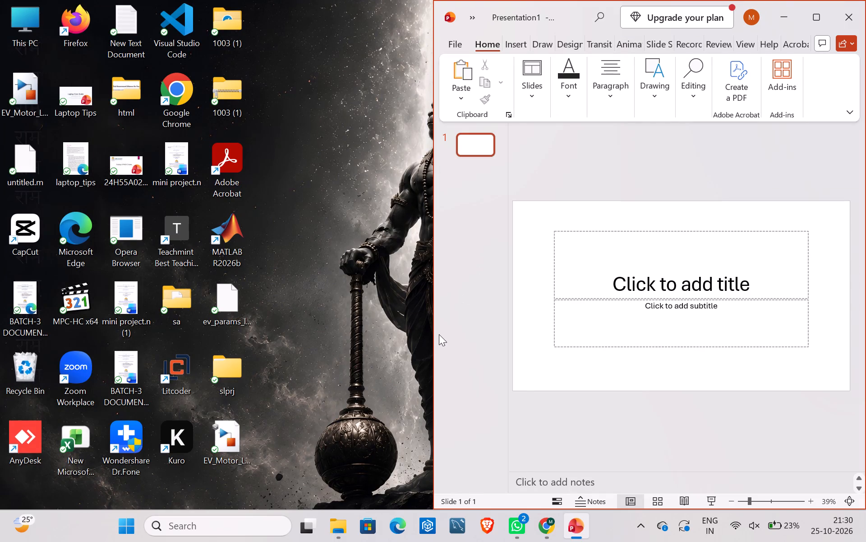
right_click(439, 334)
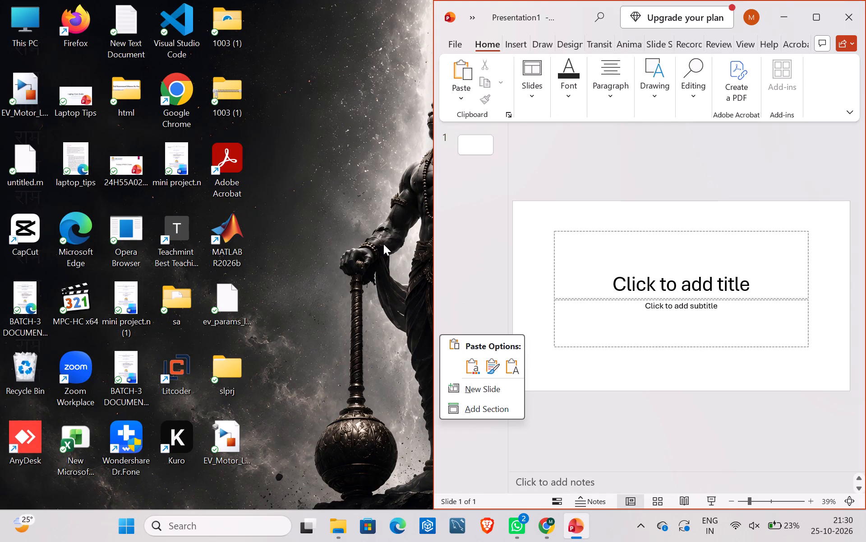
left_click(383, 244)
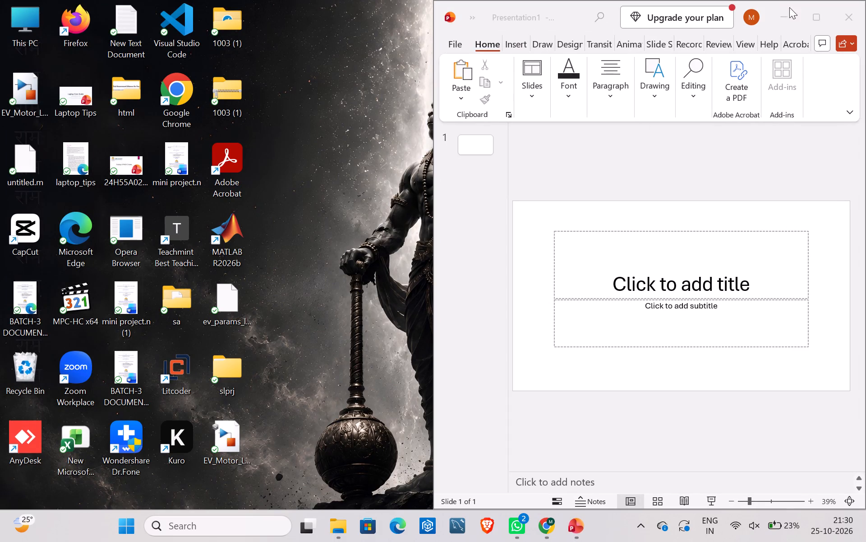
left_click(811, 13)
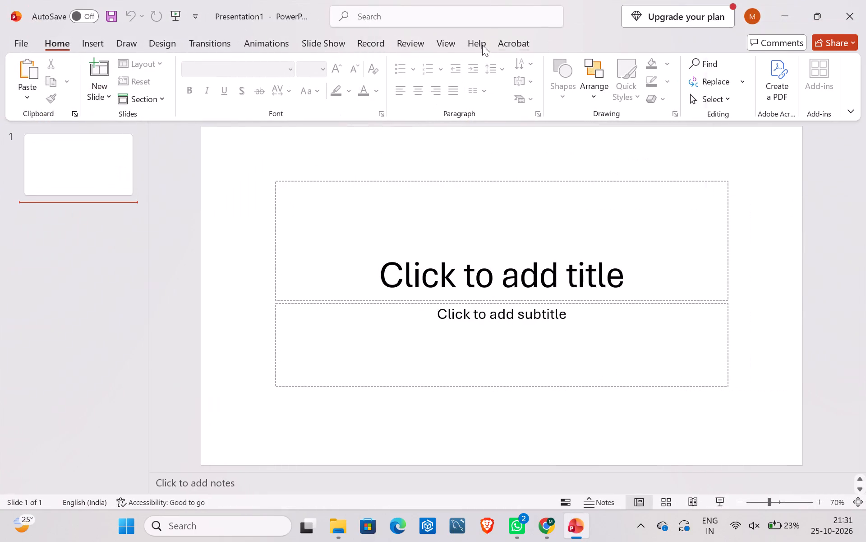
Look through the presentations stored on This PC and in the personal OneDrive for the earlier Batch 11 project file.
left_click(18, 44)
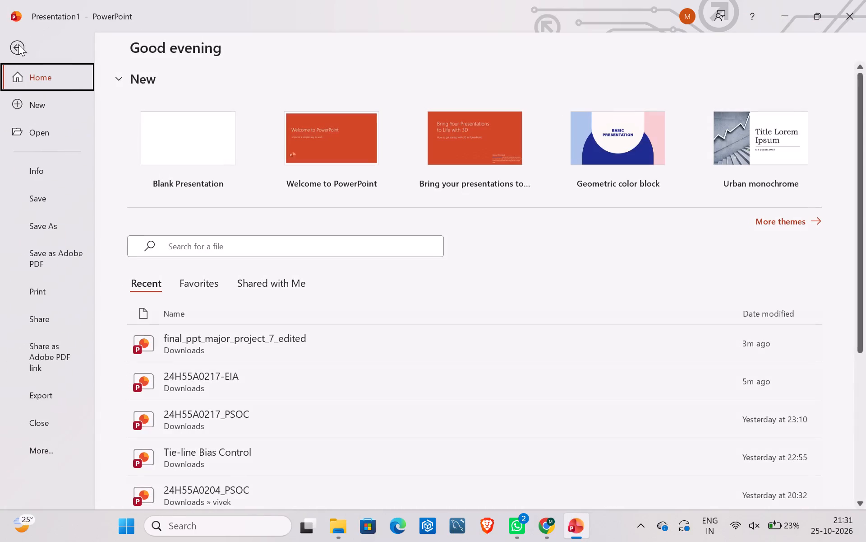
left_click(48, 129)
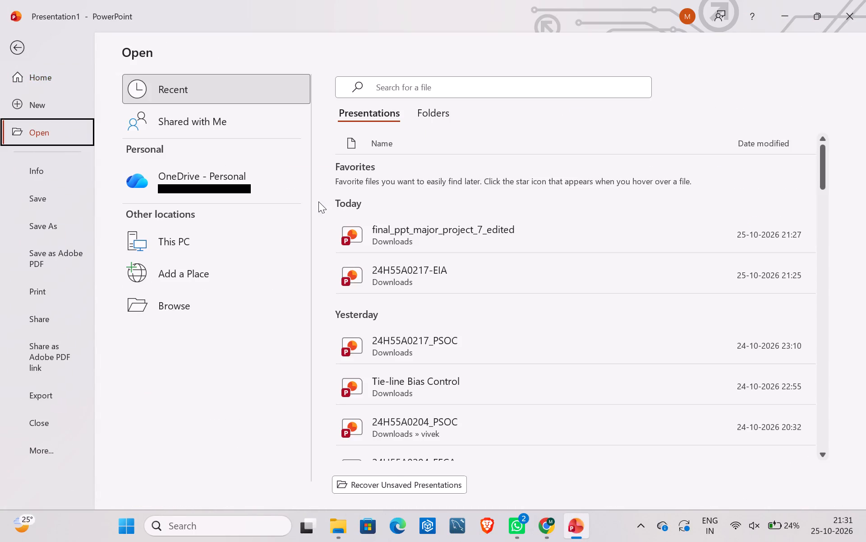
left_click(230, 248)
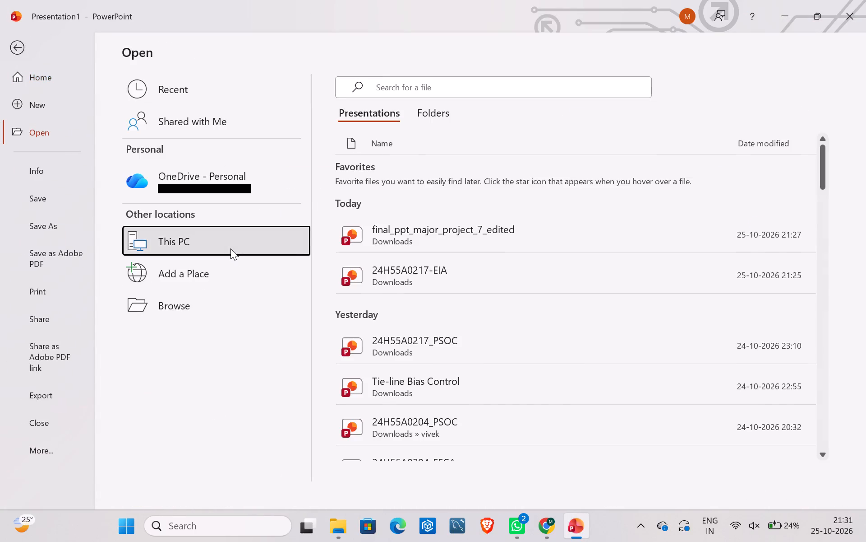
scroll(421, 317, "down", 16)
scroll(547, 337, "down", 5)
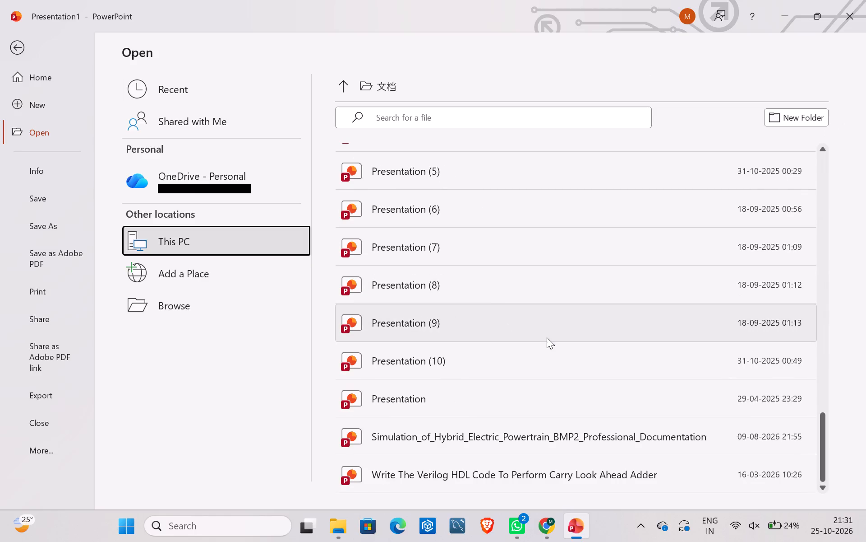
left_click(205, 174)
scroll(449, 333, "down", 7)
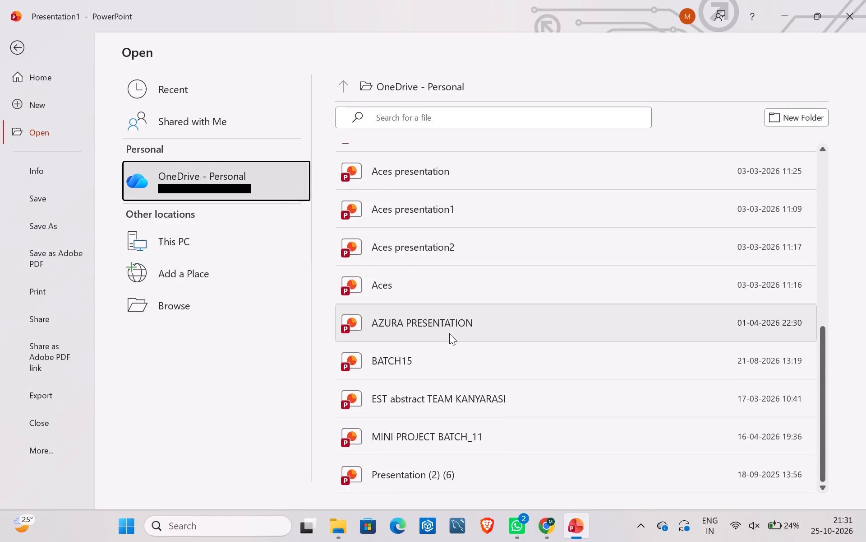
scroll(449, 333, "down", 2)
Open the Batch 11 major project 5 presentation from the recent presentations.
left_click(148, 93)
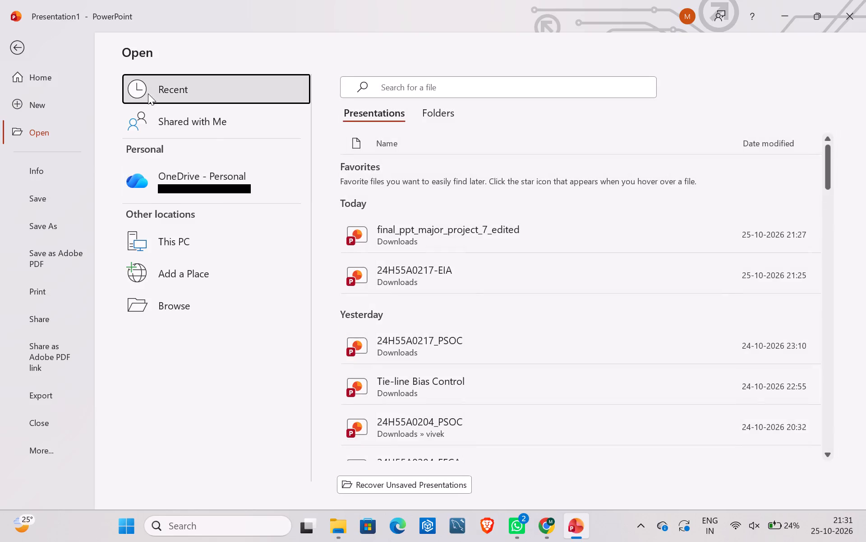
scroll(402, 309, "down", 9)
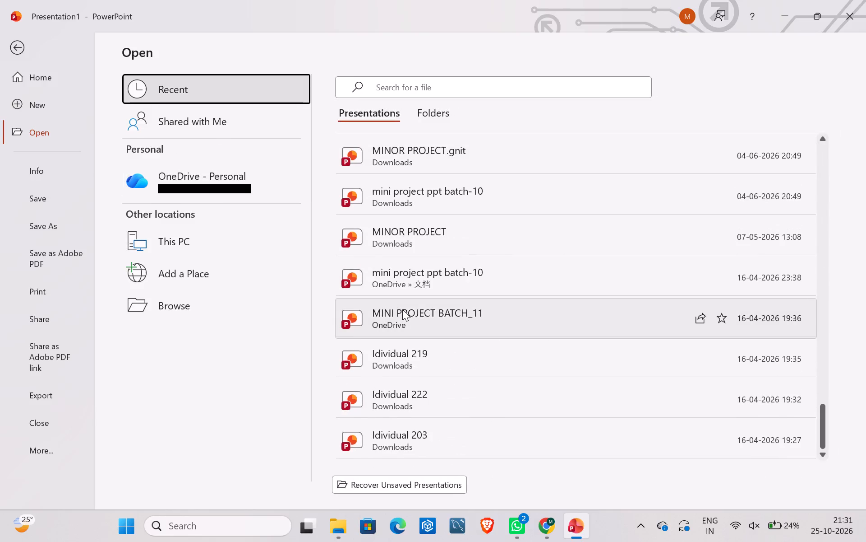
scroll(402, 309, "up", 2)
scroll(402, 309, "down", 6)
scroll(402, 309, "up", 1)
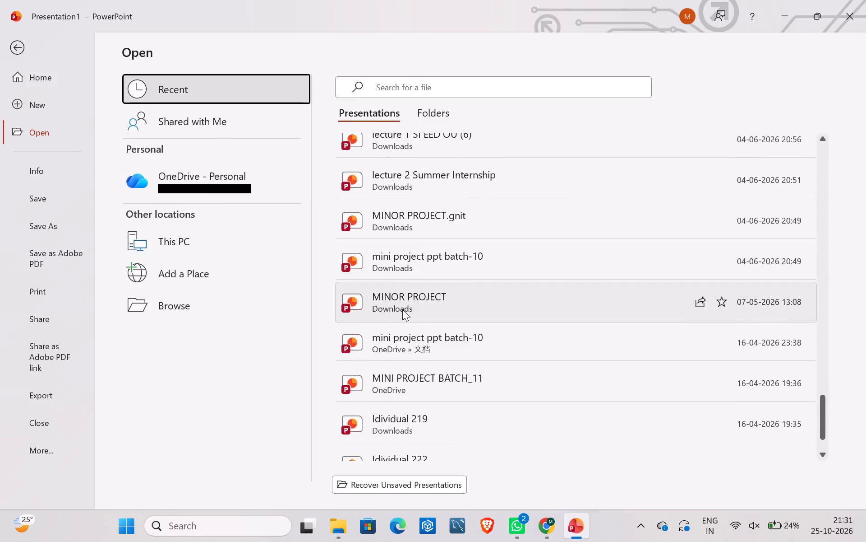
scroll(402, 309, "up", 7)
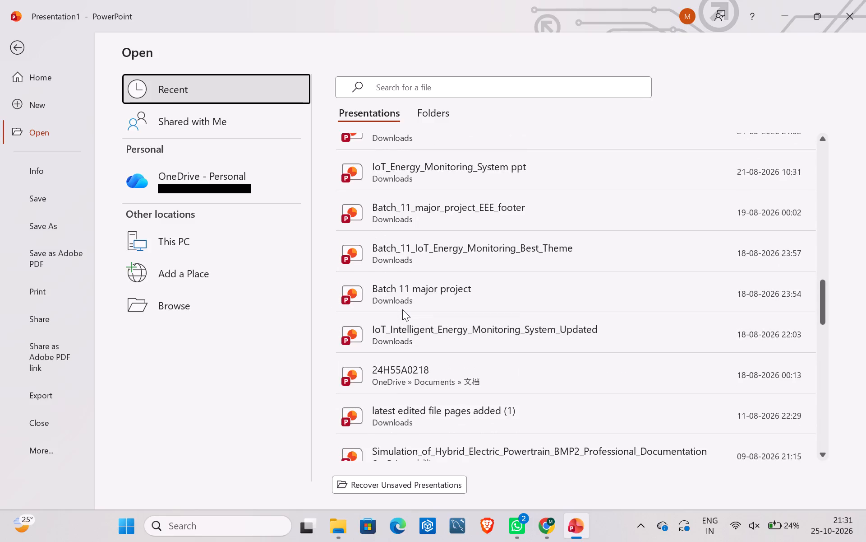
scroll(402, 309, "up", 2)
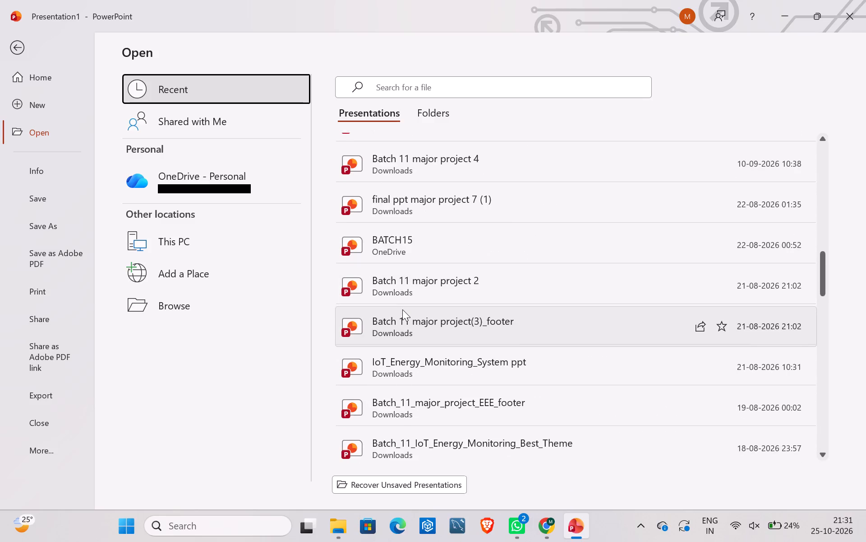
scroll(402, 309, "up", 2)
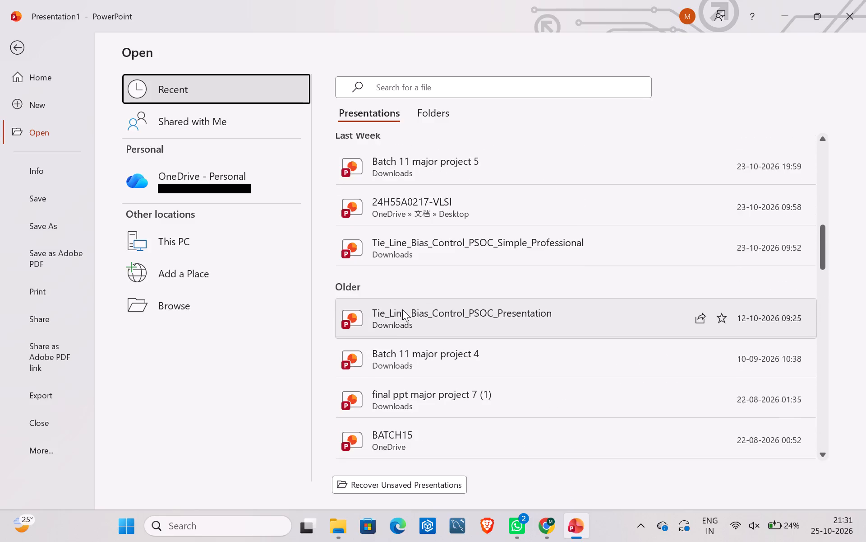
scroll(402, 309, "up", 3)
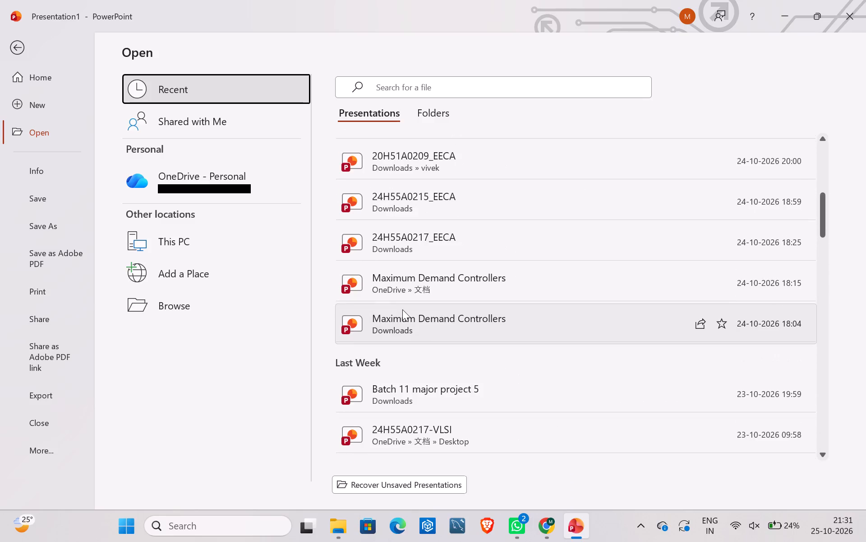
scroll(402, 309, "up", 2)
scroll(402, 309, "down", 2)
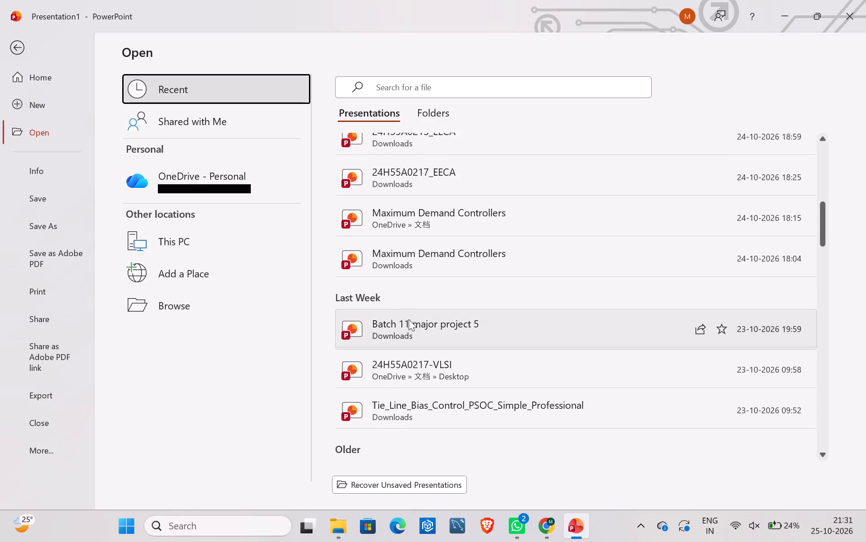
double_click(409, 319)
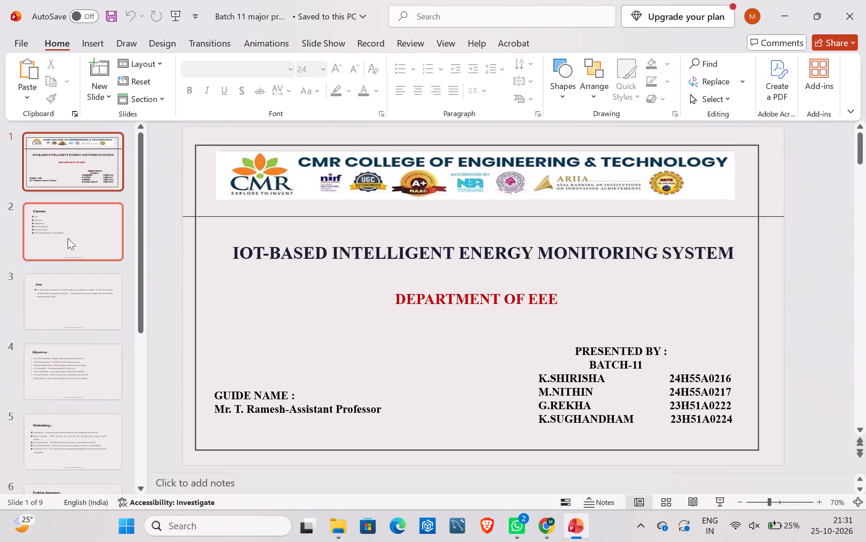
Review the presentation's slides from the title through to the closing slide and return to the title slide.
left_click(63, 237)
key("Up")
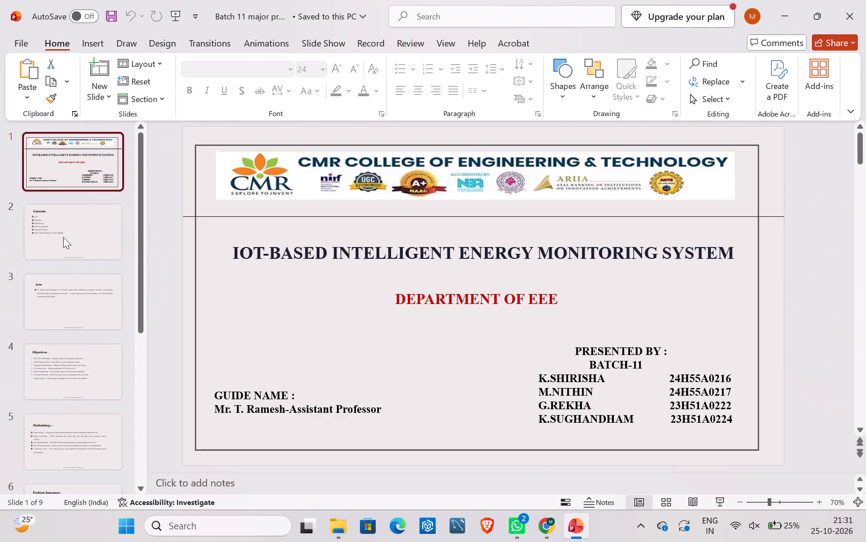
key("Down")
key("Down")
key("Down")
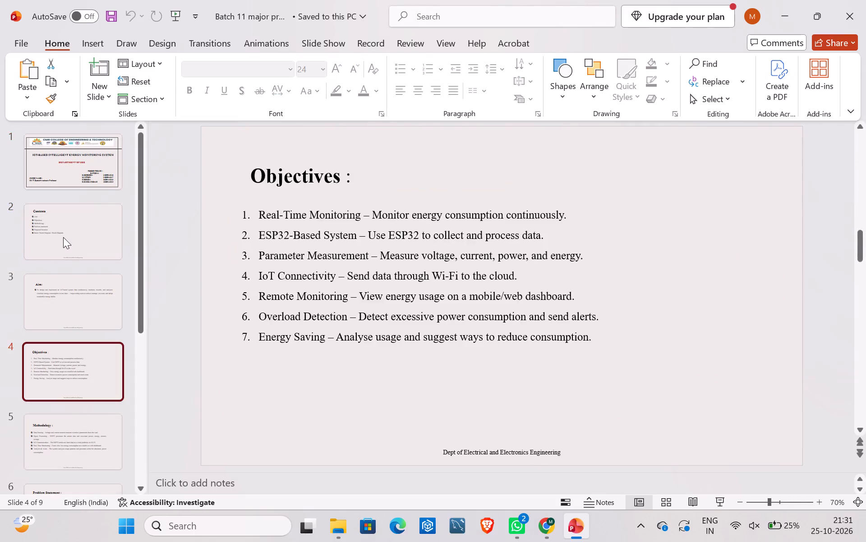
key("Down")
key("Down")
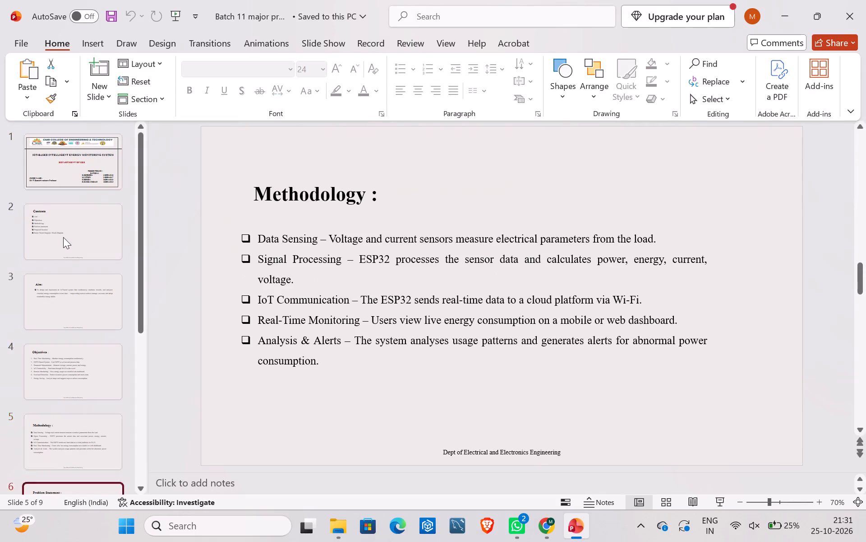
key("Down")
key("Down")
key("Down")
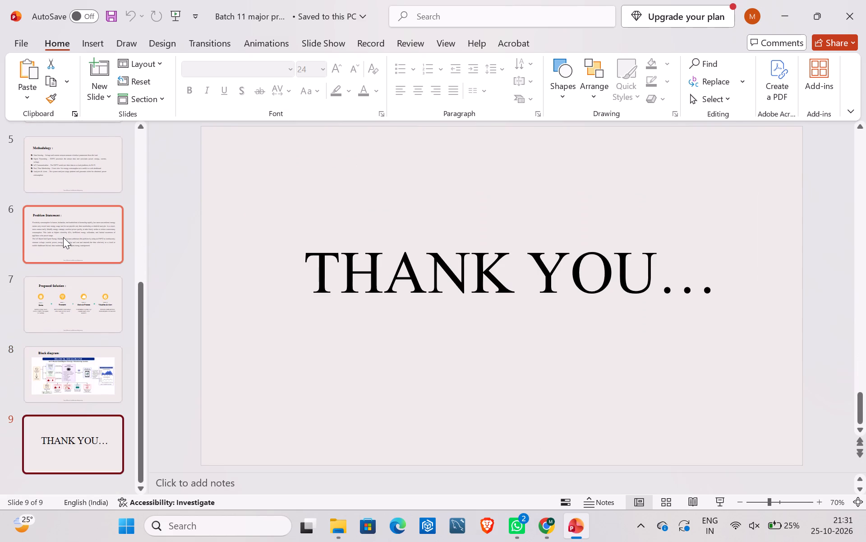
key("Up")
key("Up")
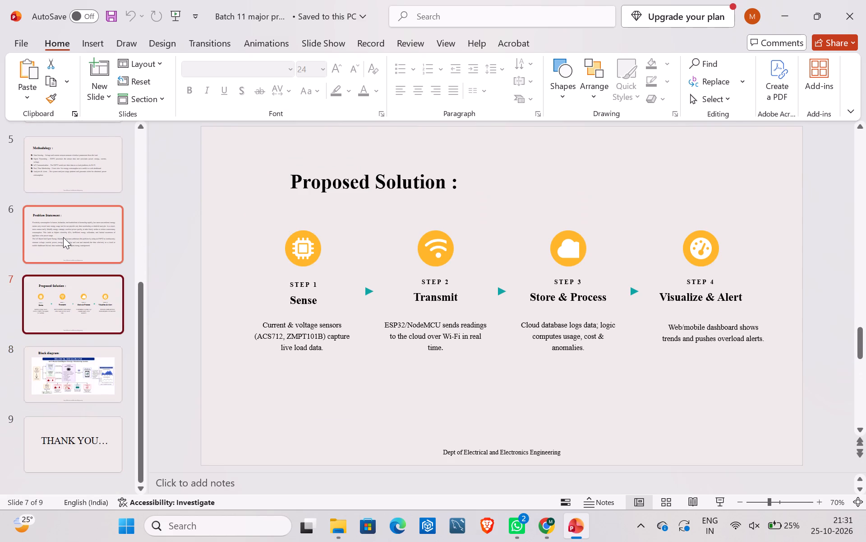
key("Up")
key("Up")
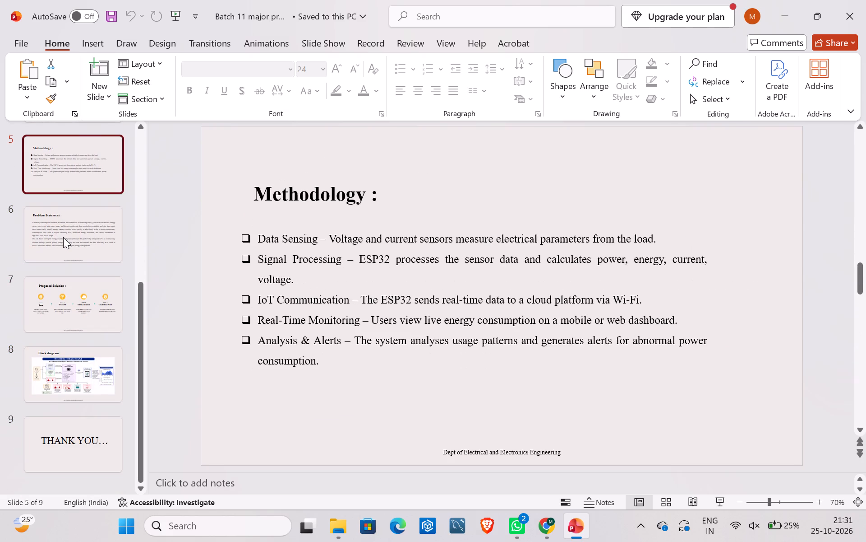
key("Up")
key("Up")
key("Up")
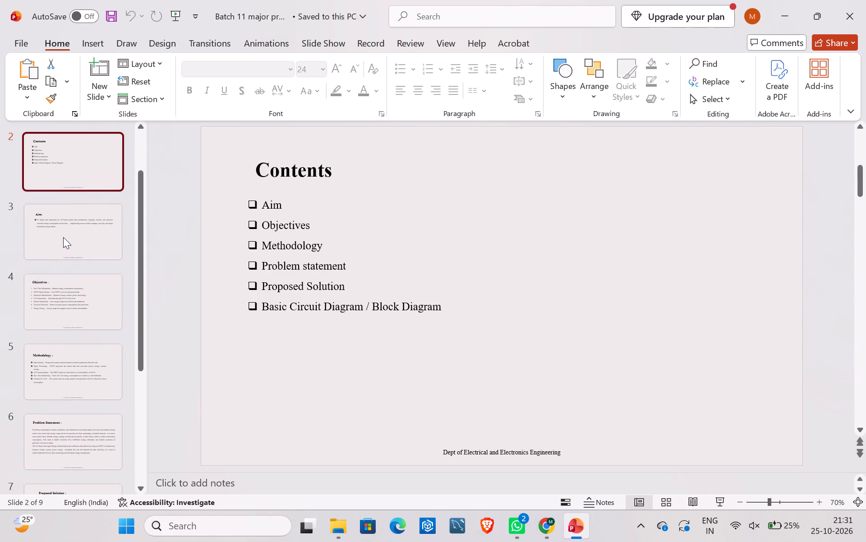
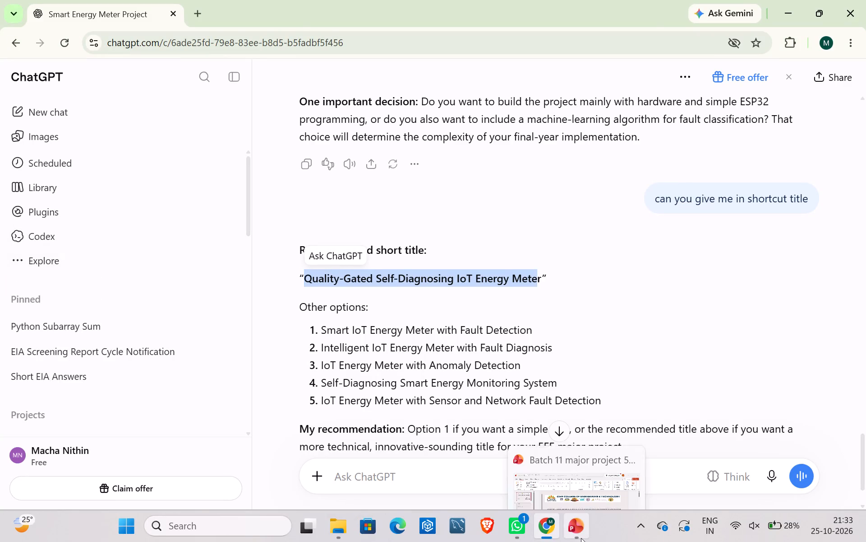
Switch to the PowerPoint presentation and replace the title slide's project title with the copied one, adding the missing final "r" to complete "METER".
left_click(562, 453)
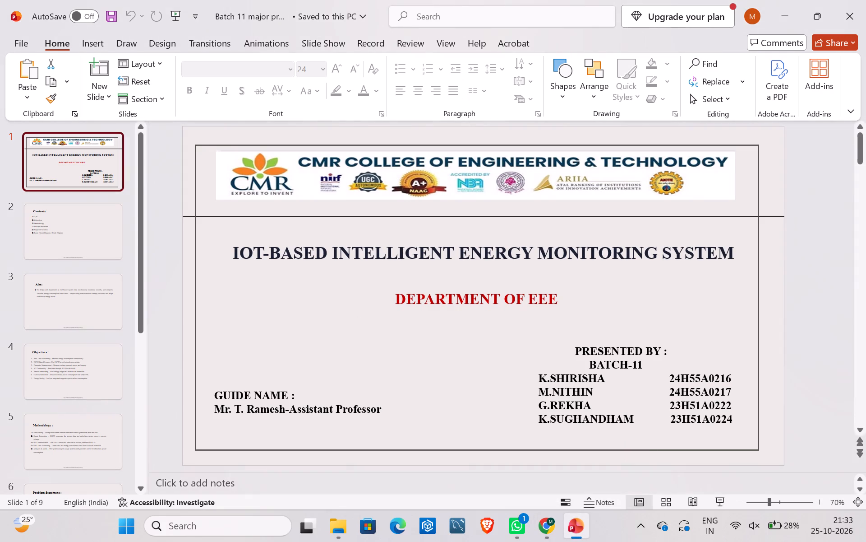
left_click_drag(234, 252, 603, 259)
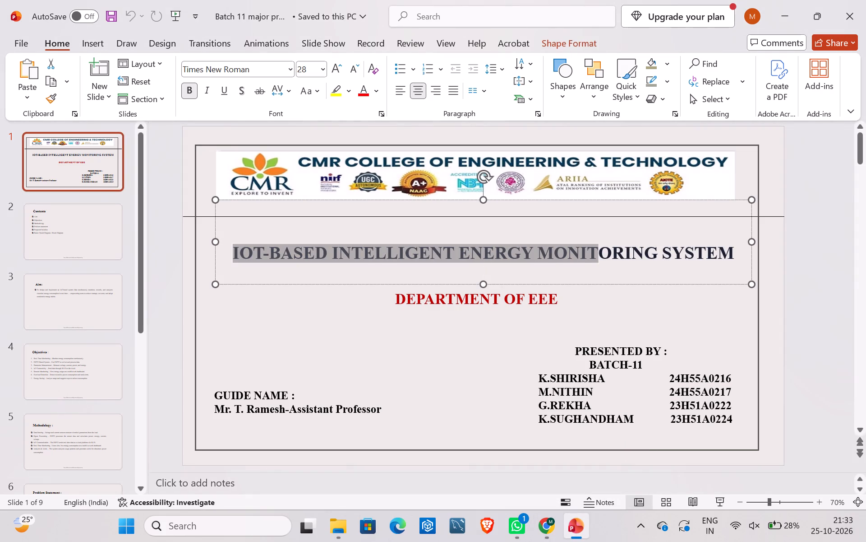
left_click_drag(603, 259, 762, 253)
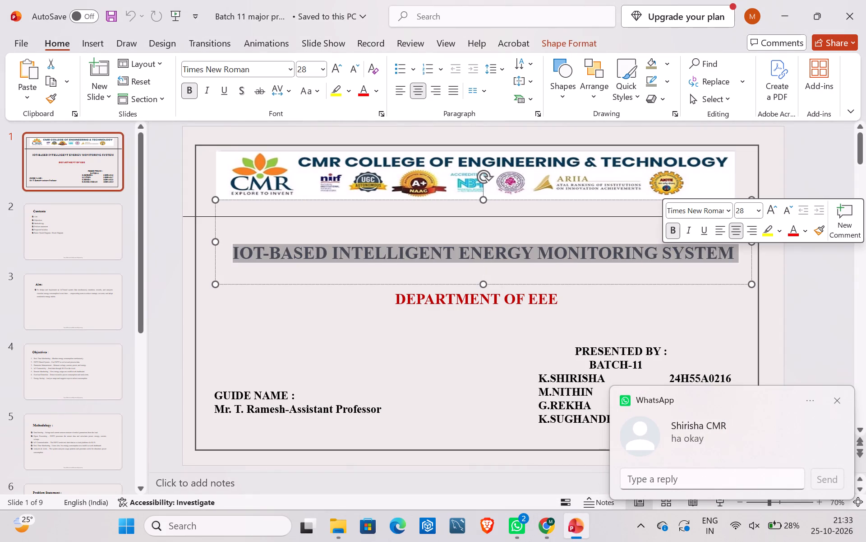
key("BackSpace")
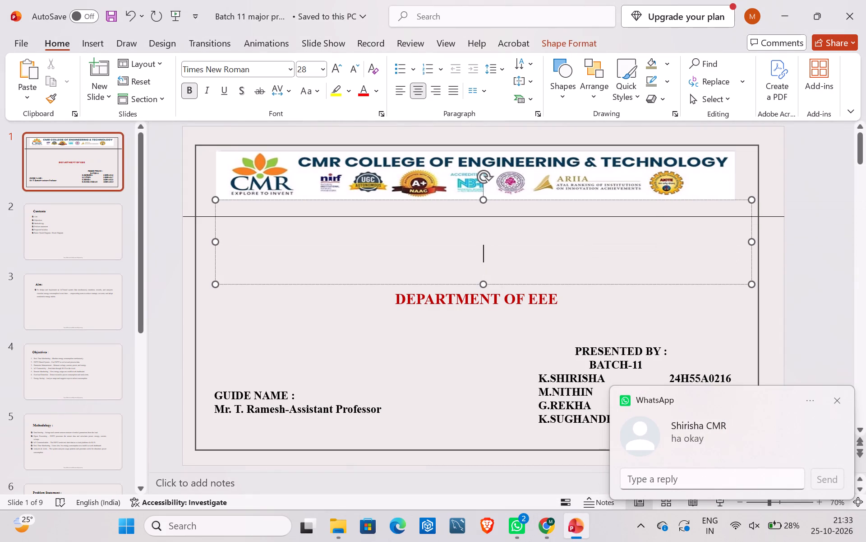
key("ctrl+v")
left_click(762, 253)
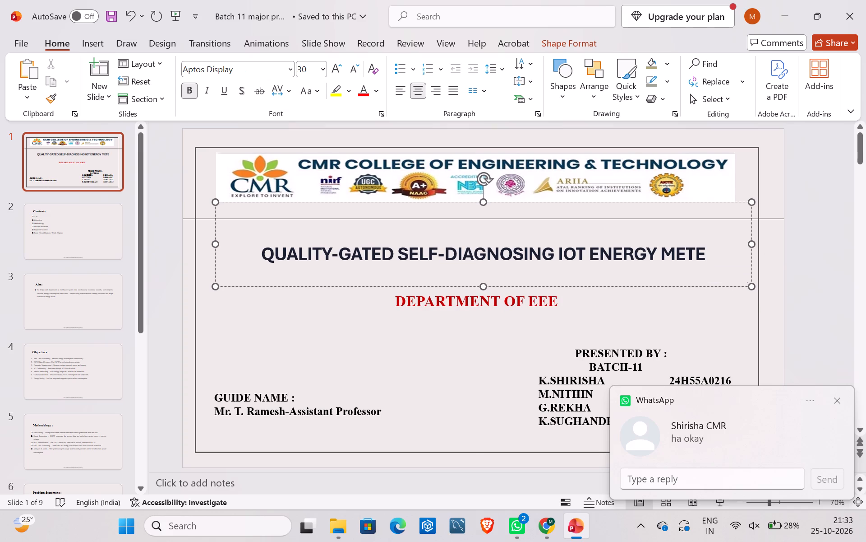
key("r")
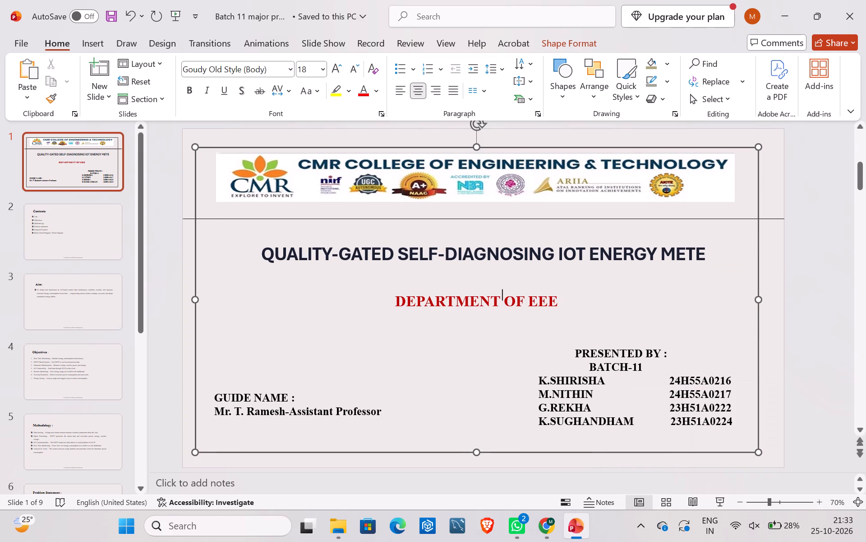
left_click(714, 259)
key("r")
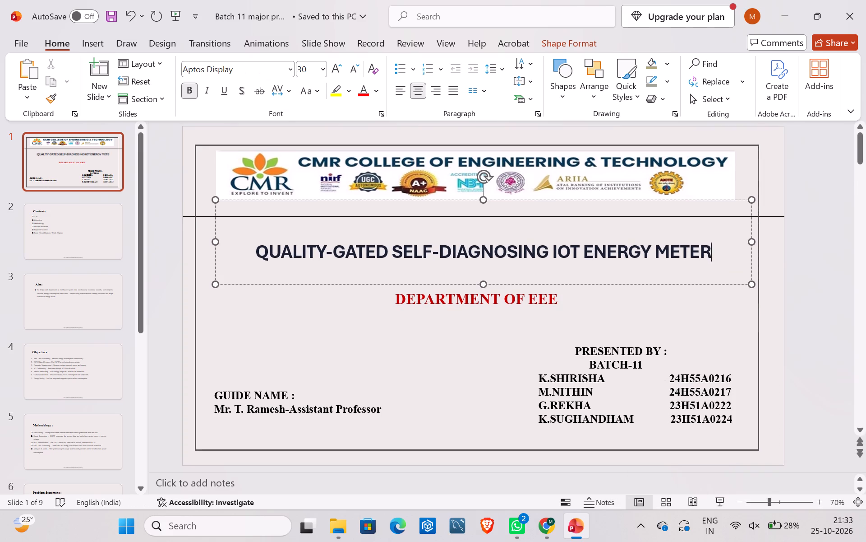
Change the font of the whole new project title on the title slide to Times New Roman.
left_click_drag(714, 259, 340, 267)
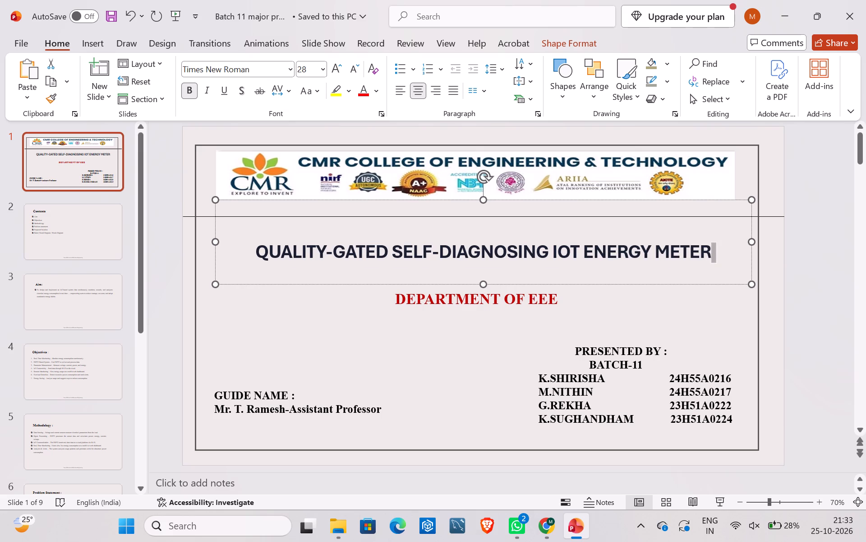
left_click_drag(340, 267, 279, 260)
left_click(339, 221)
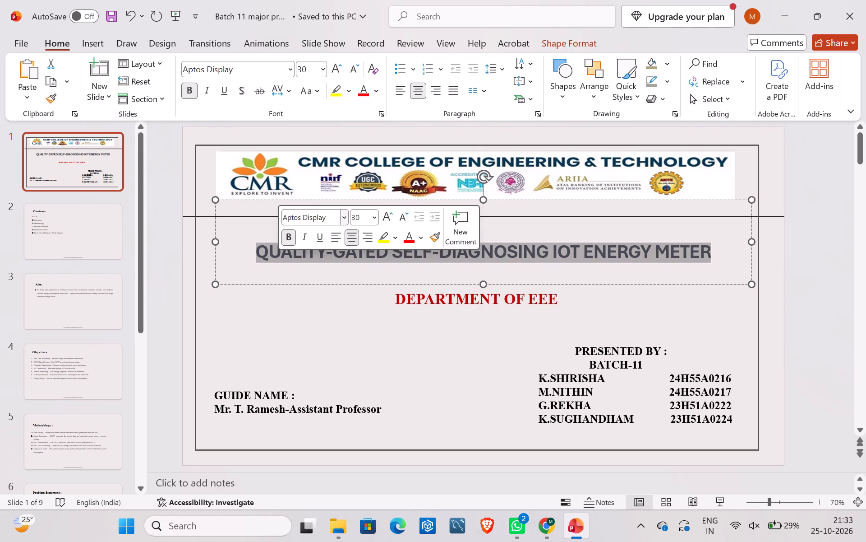
key("BackSpace")
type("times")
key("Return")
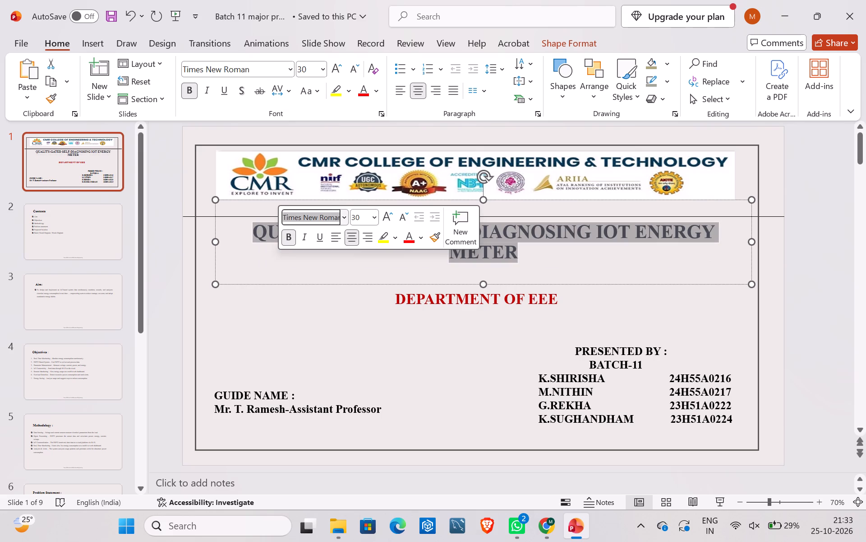
Move the project title's text box slightly down on the title slide, closer to the DEPARTMENT OF EEE line.
left_click(532, 344)
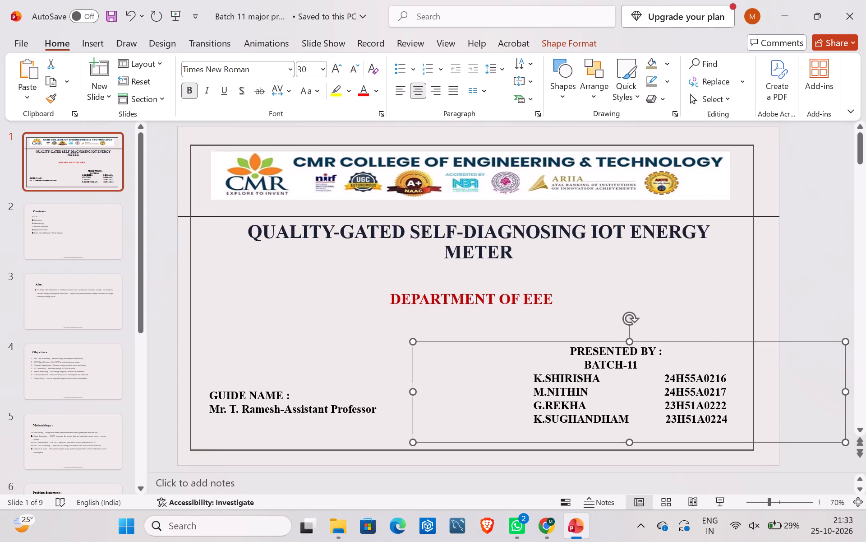
left_click(374, 261)
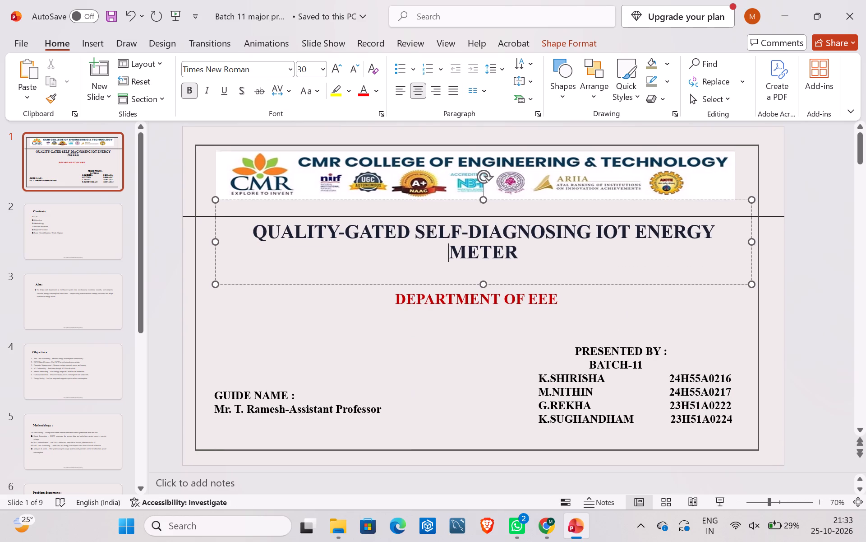
left_click(52, 250)
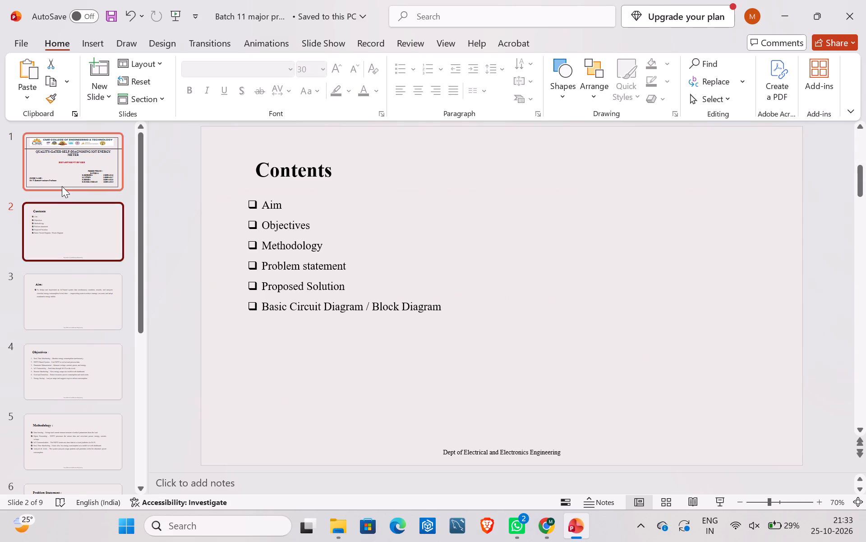
left_click(62, 186)
left_click(460, 248)
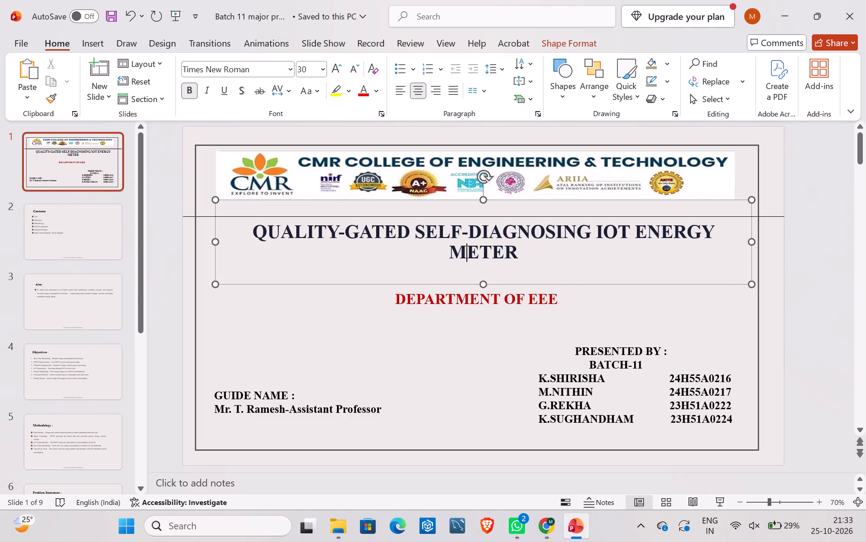
left_click_drag(415, 285, 415, 297)
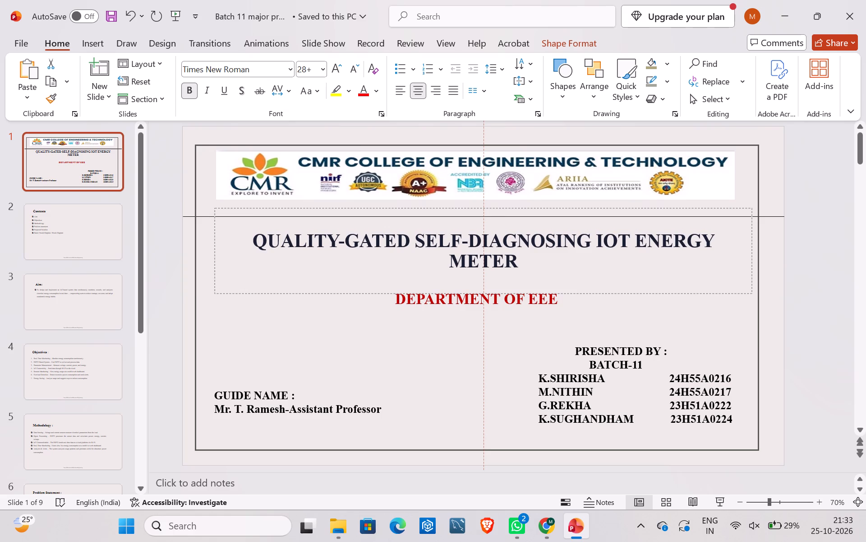
left_click_drag(415, 297, 415, 297)
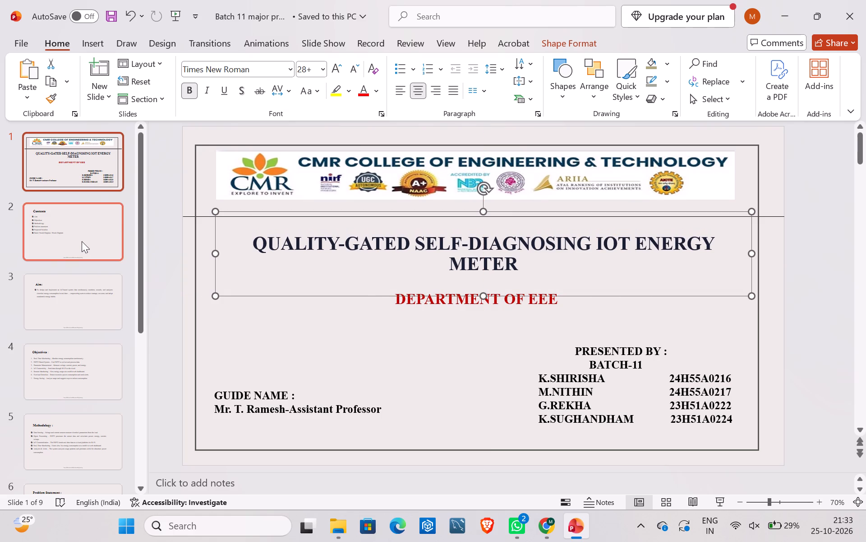
Check the repositioned title on the title slide and go on to the Aim slide to review its text.
left_click(82, 241)
key("Up")
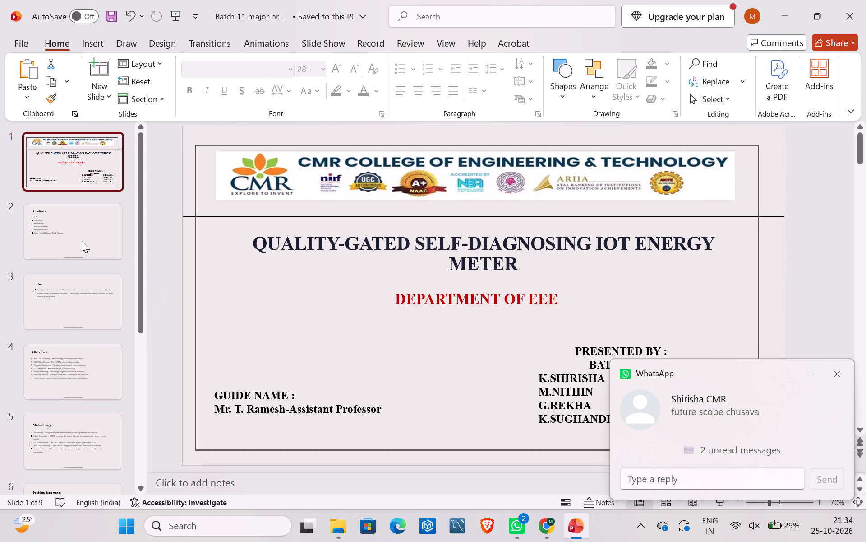
key("Down")
key("Down")
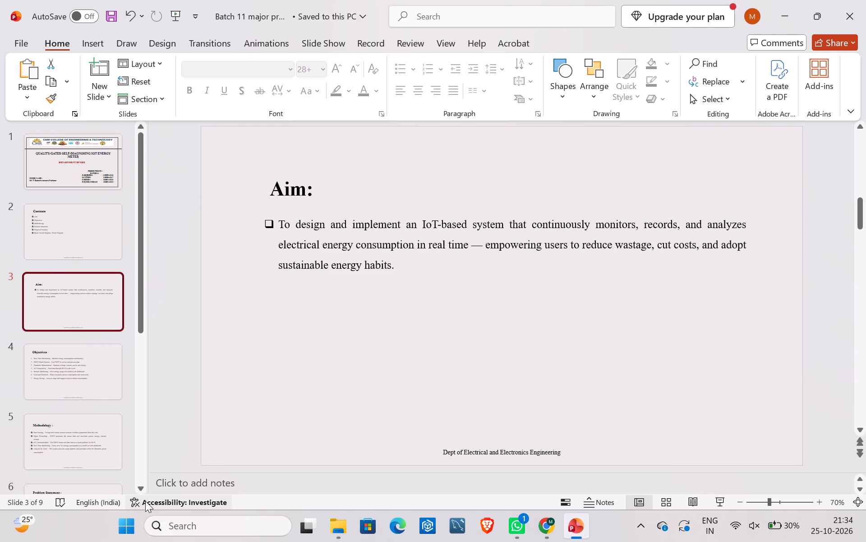
Open the Windows search with its recent searches.
left_click(188, 524)
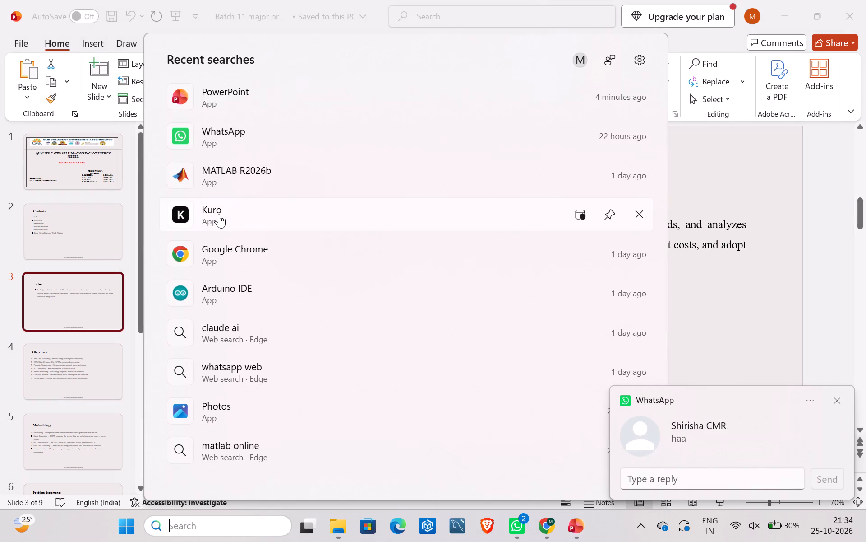
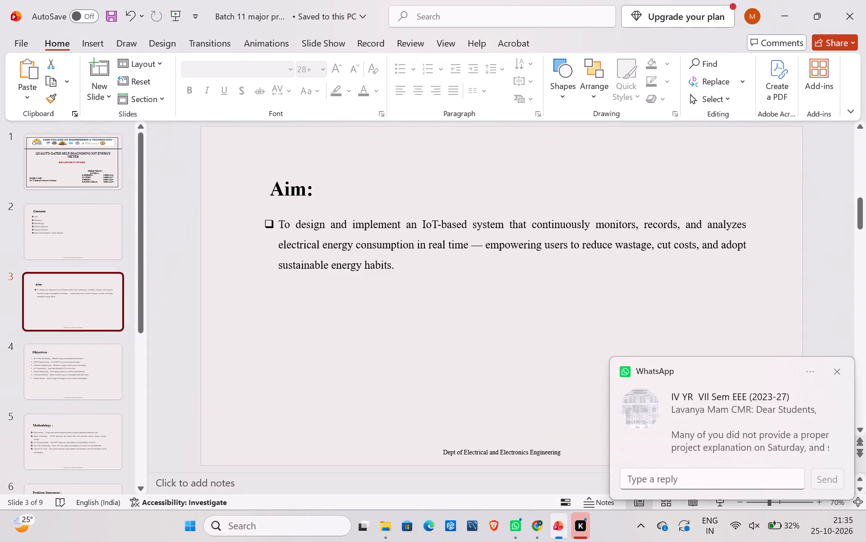
Go back to the title slide of the Batch 11 presentation to view the new project title.
left_click(94, 166)
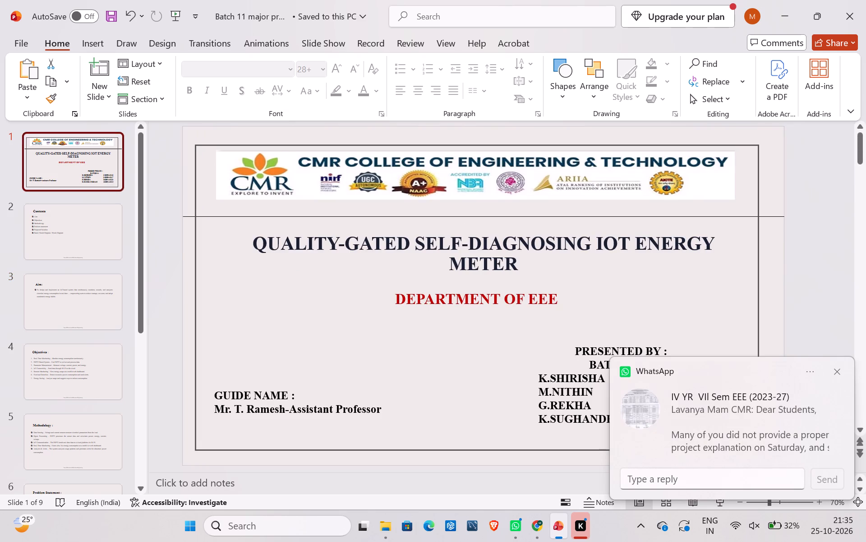
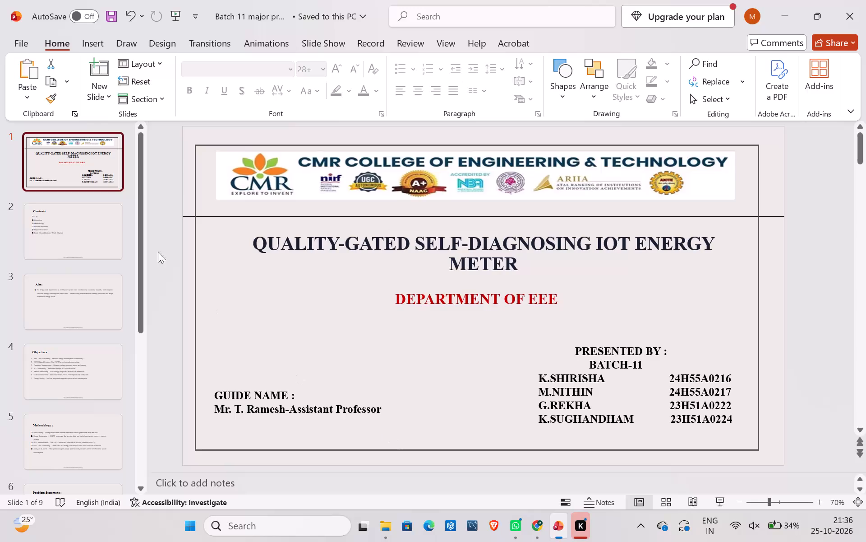
Look through the presentation's slides from the title slide to the closing THANK YOU slide.
left_click(80, 231)
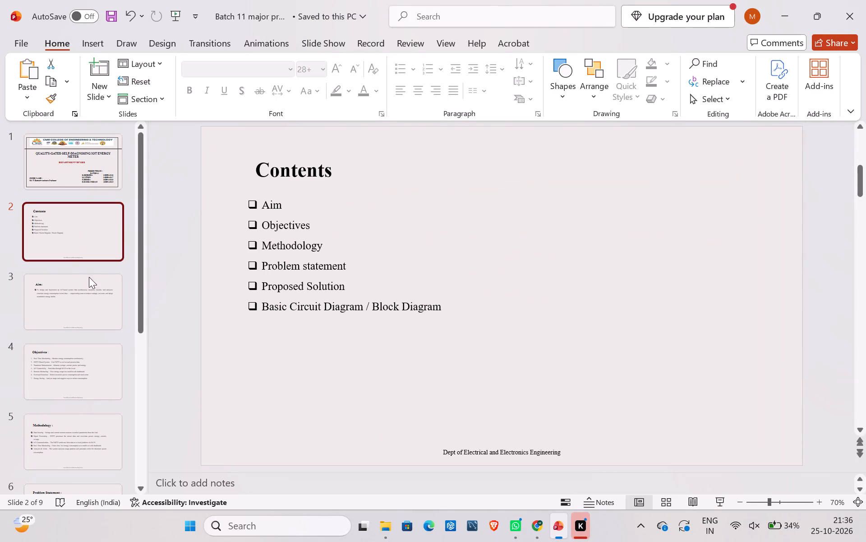
left_click(73, 320)
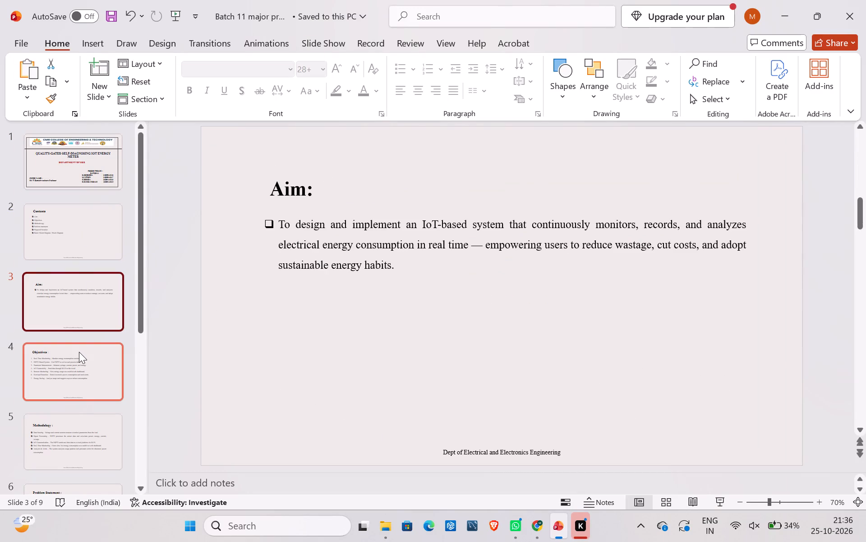
left_click(79, 352)
left_click(79, 309)
left_click(78, 318)
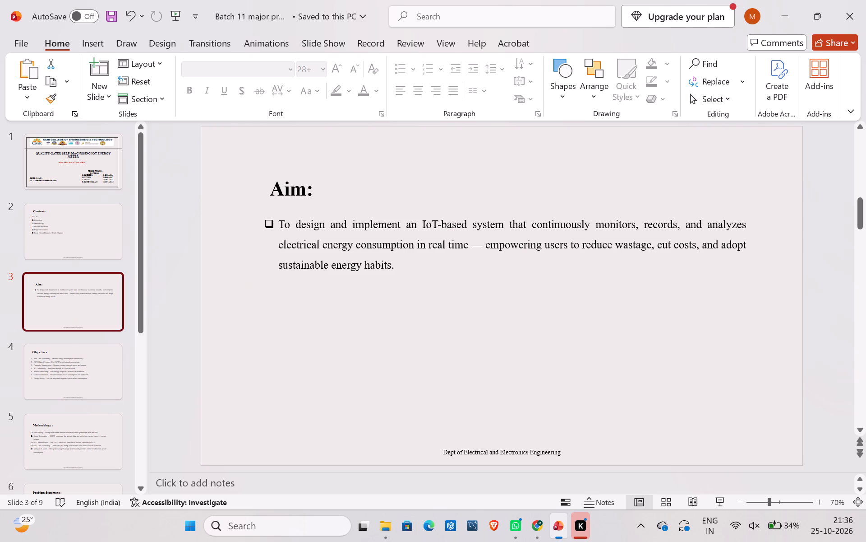
left_click(92, 367)
left_click(82, 185)
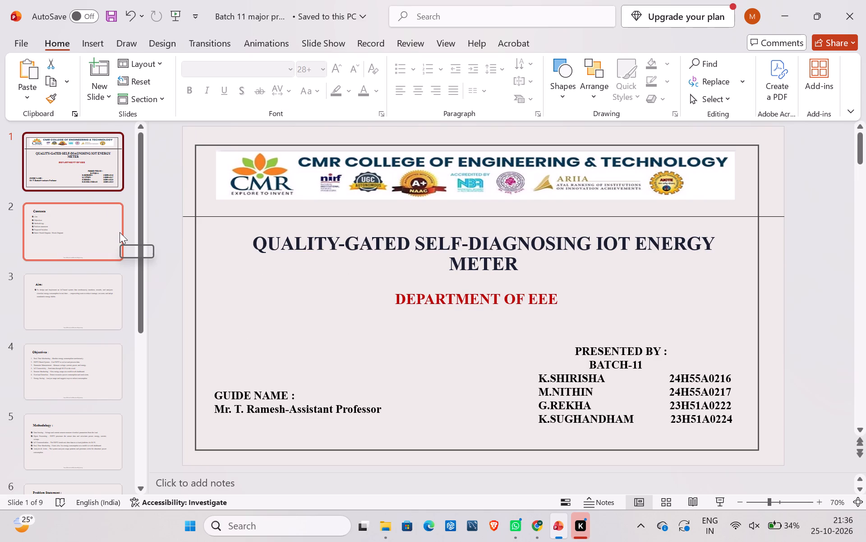
left_click(97, 237)
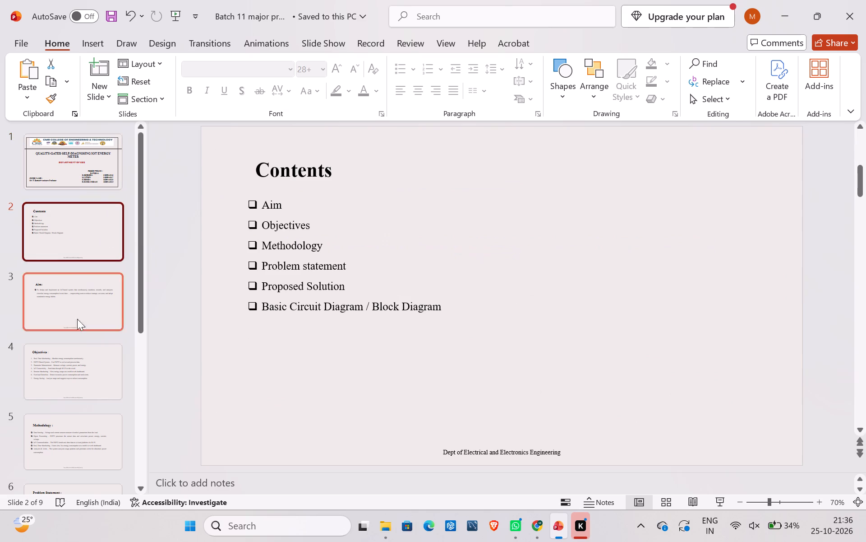
left_click(66, 355)
scroll(66, 355, "down", 2)
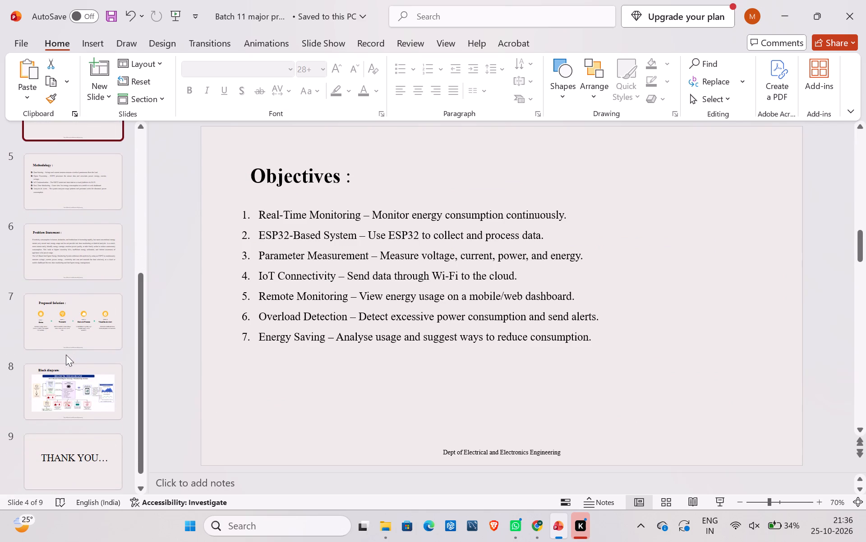
left_click(59, 373)
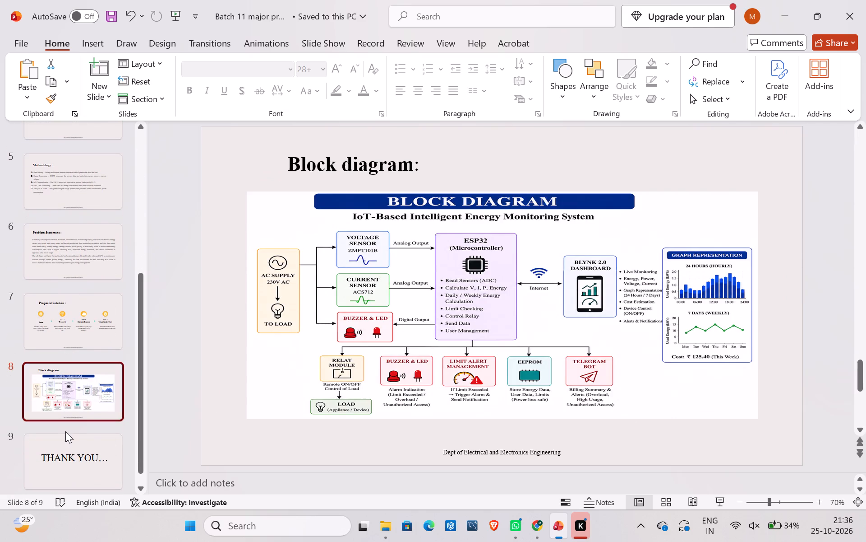
left_click(65, 431)
left_click(66, 444)
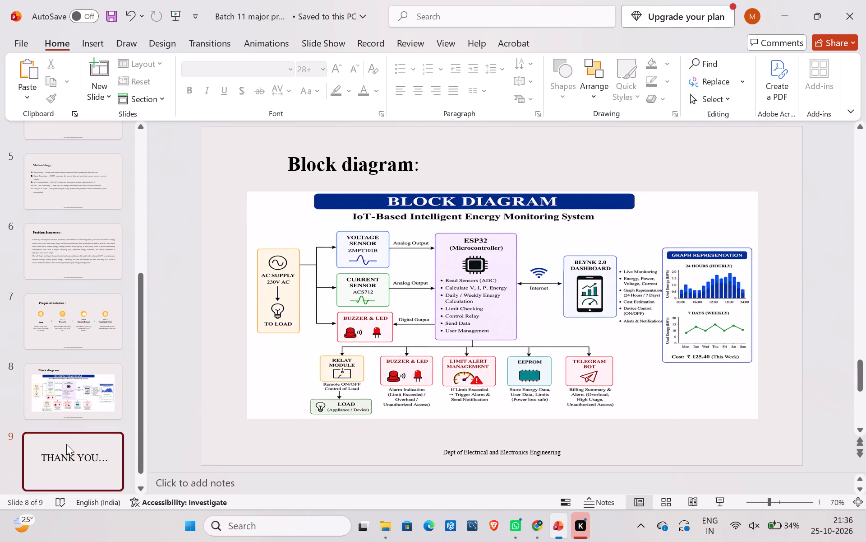
Insert a new slide with the Empty layout directly after the Block diagram slide.
left_click(82, 386)
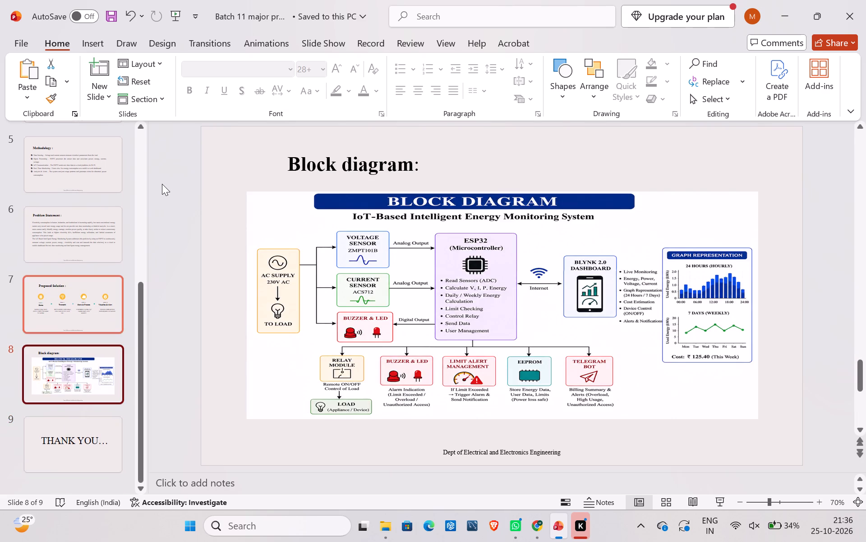
left_click(101, 96)
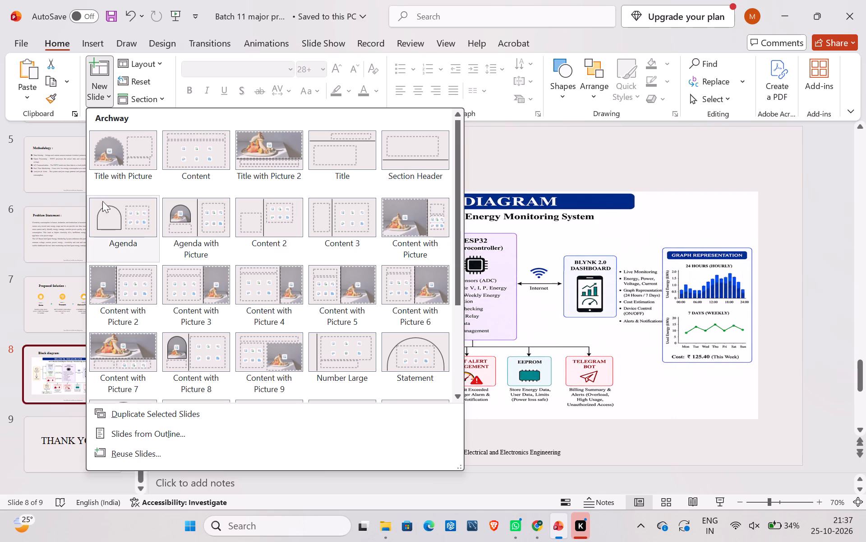
left_click(114, 99)
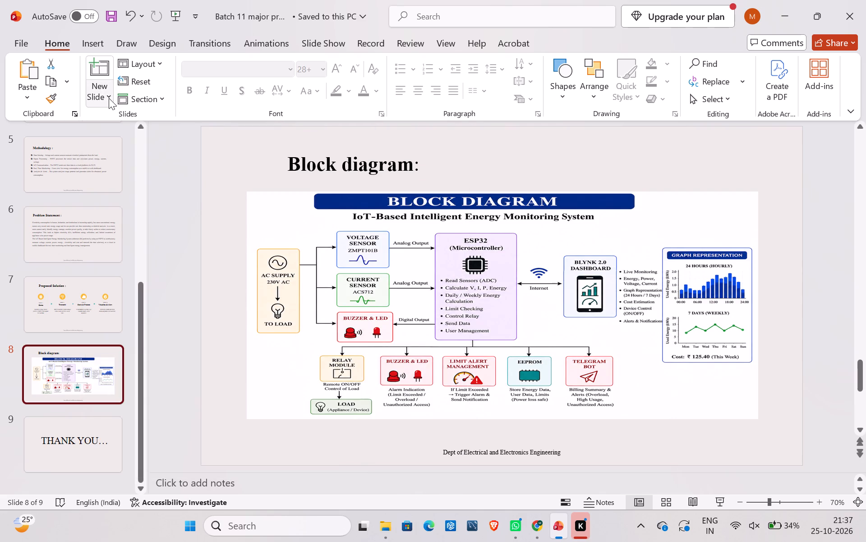
left_click(103, 94)
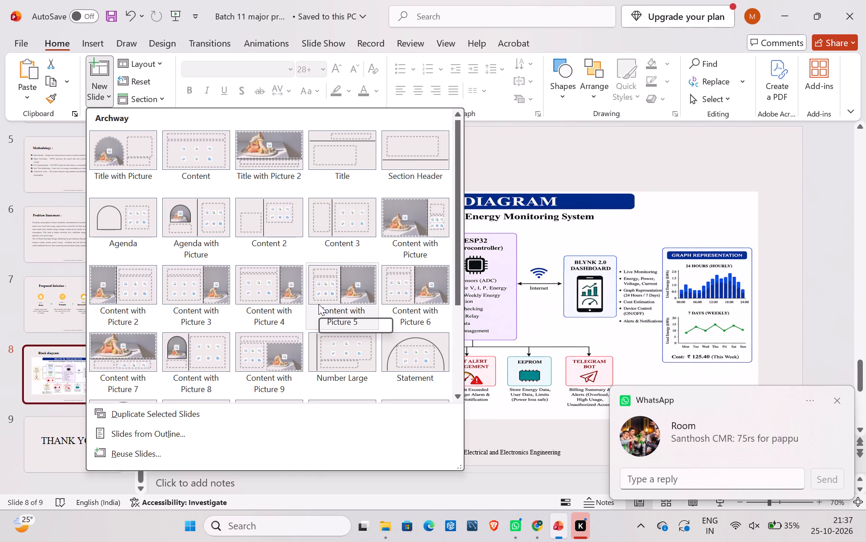
scroll(228, 336, "down", 1)
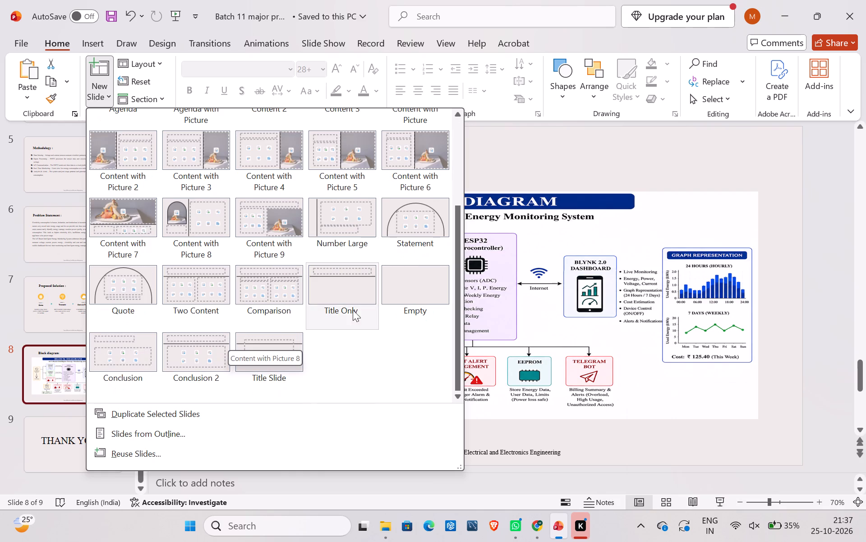
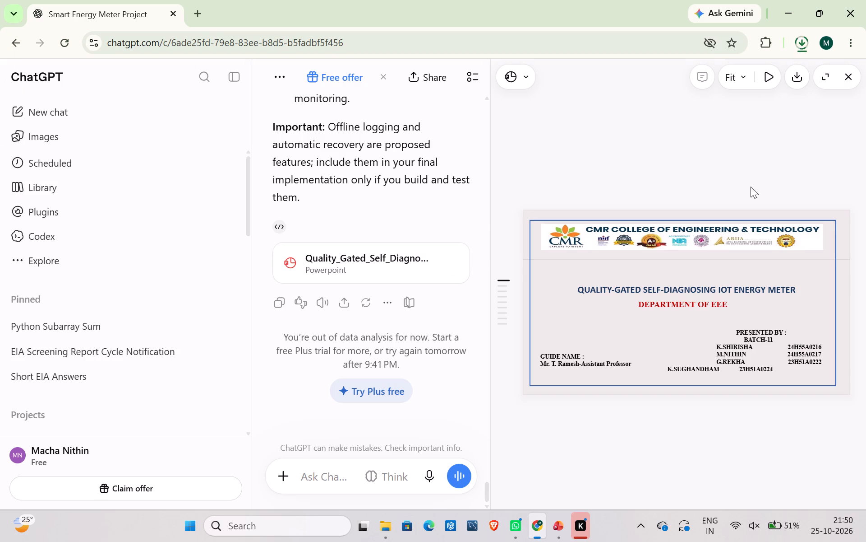
Open the browser's download history to locate the downloaded presentation.
left_click(853, 37)
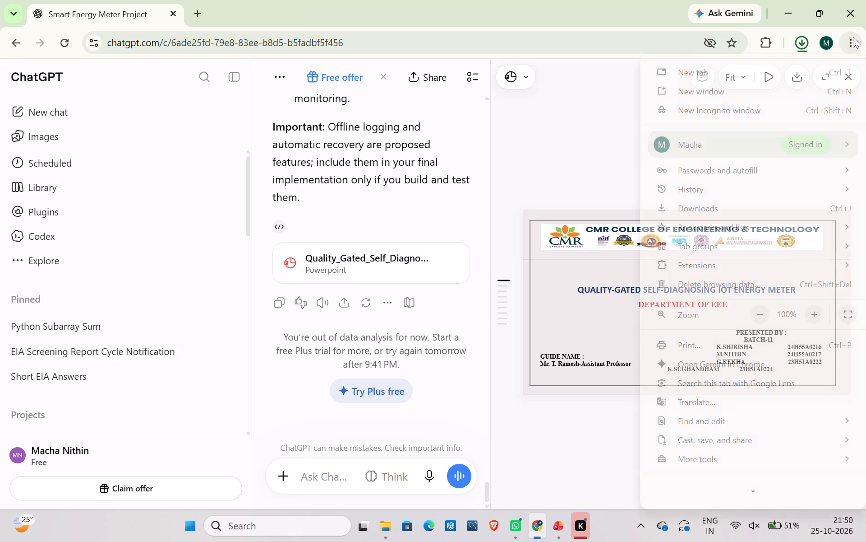
left_click(742, 199)
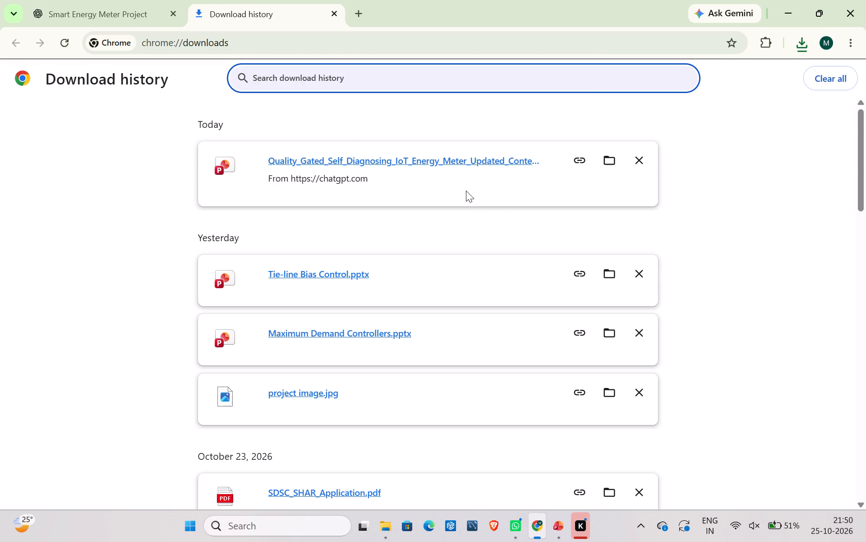
Open the downloaded Quality_Gated_Self_Diagnosing_IoT_Energy_Meter_Updated_Content presentation in PowerPoint.
left_click(424, 164)
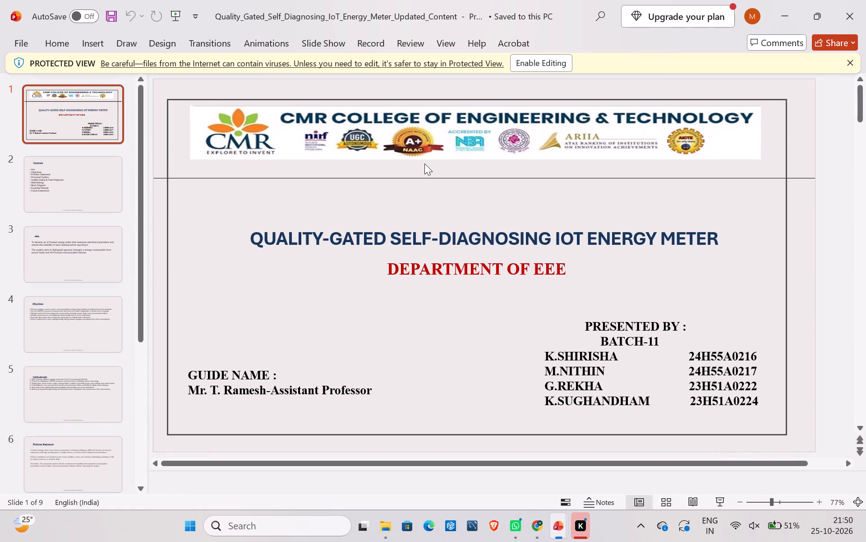
Look through the updated presentation's slides from the title to the closing slide, then return to the Block Diagram slide to check its layout.
key("Down")
key("Down")
key("Down")
key("Down")
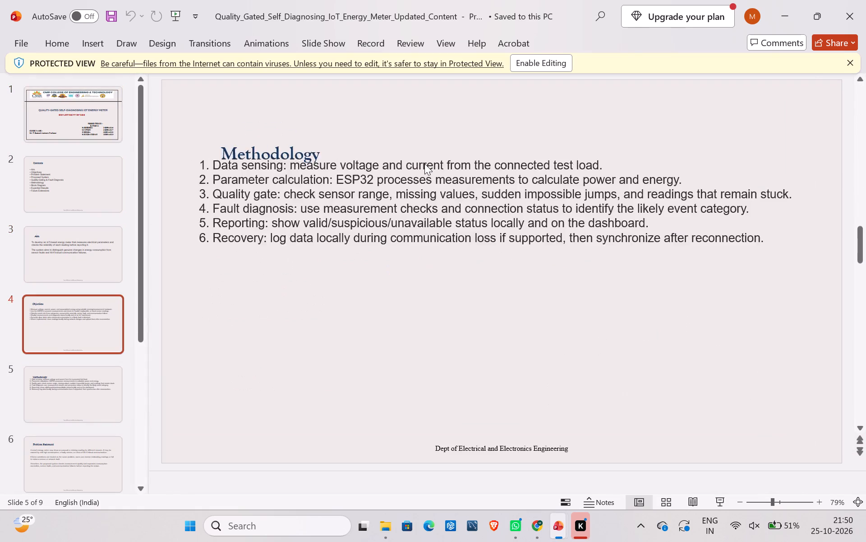
key("Down")
key("Down")
key("Down")
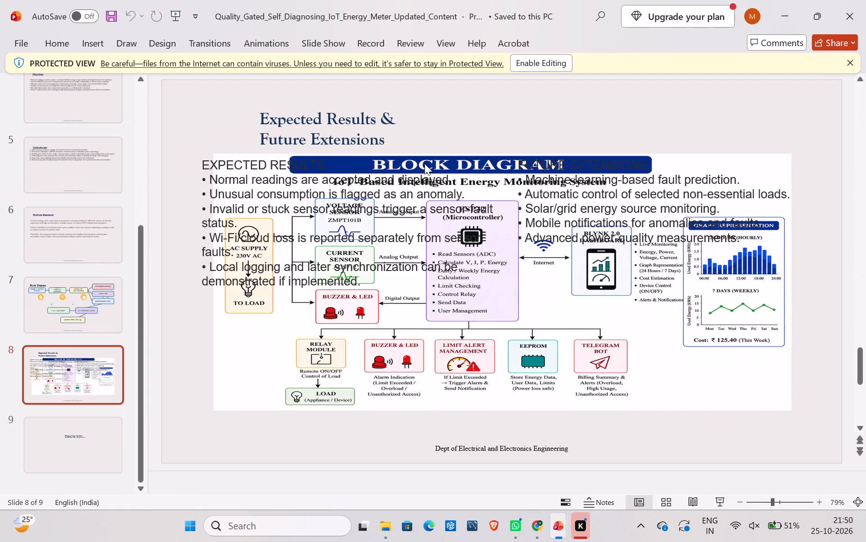
key("Down")
key("Up")
key("Up")
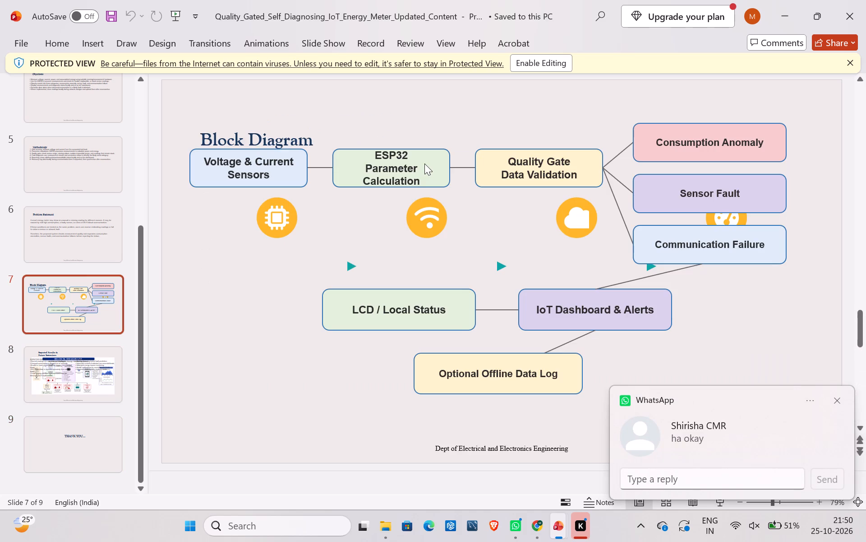
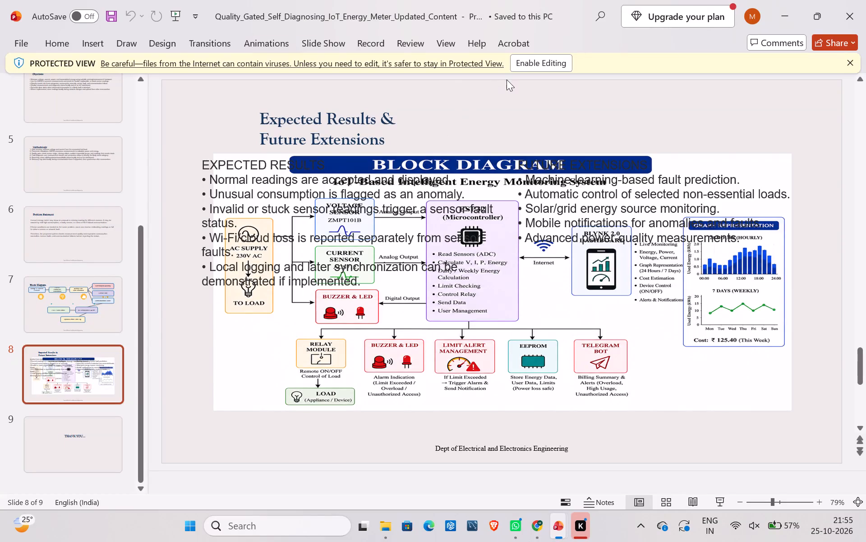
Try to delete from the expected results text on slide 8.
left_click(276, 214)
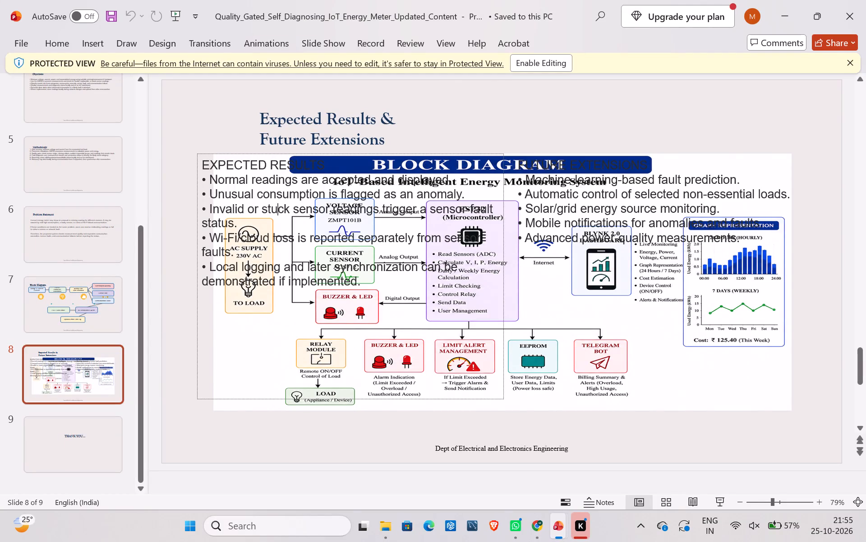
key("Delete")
Look through the deck's slides, checking the Contents, Aim, Objectives, Methodology, Problem Statement and Block Diagram content.
left_click(86, 283)
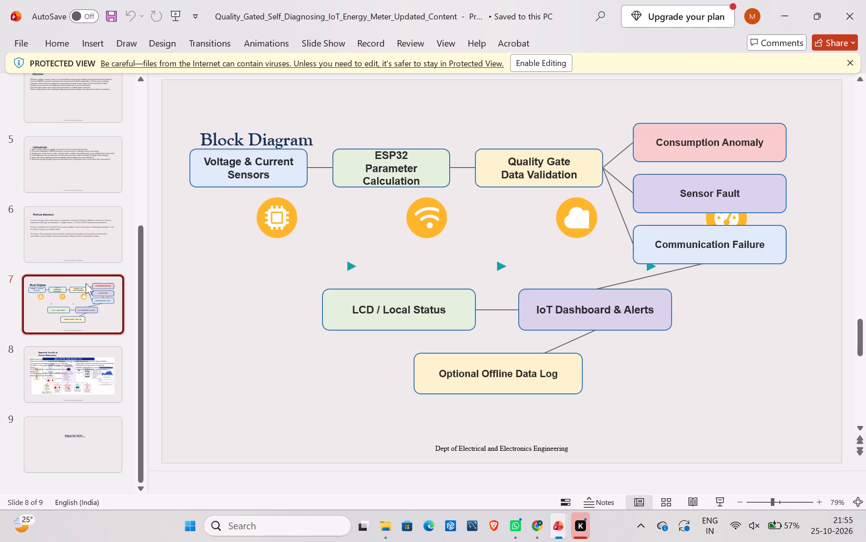
left_click(69, 382)
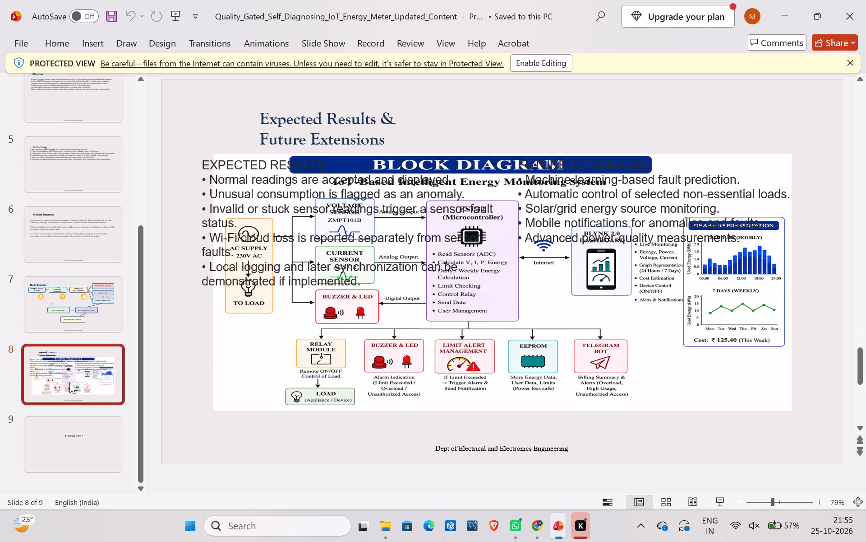
left_click(61, 435)
left_click(81, 290)
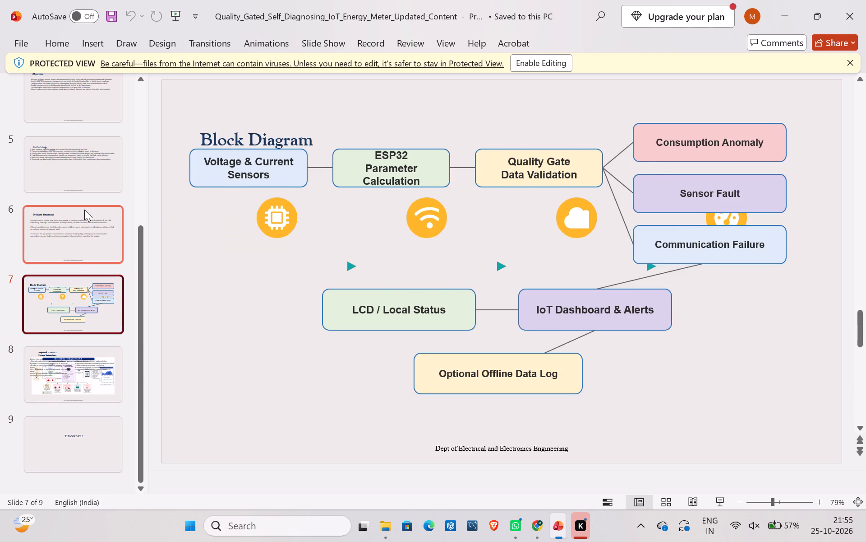
left_click(84, 210)
left_click(82, 150)
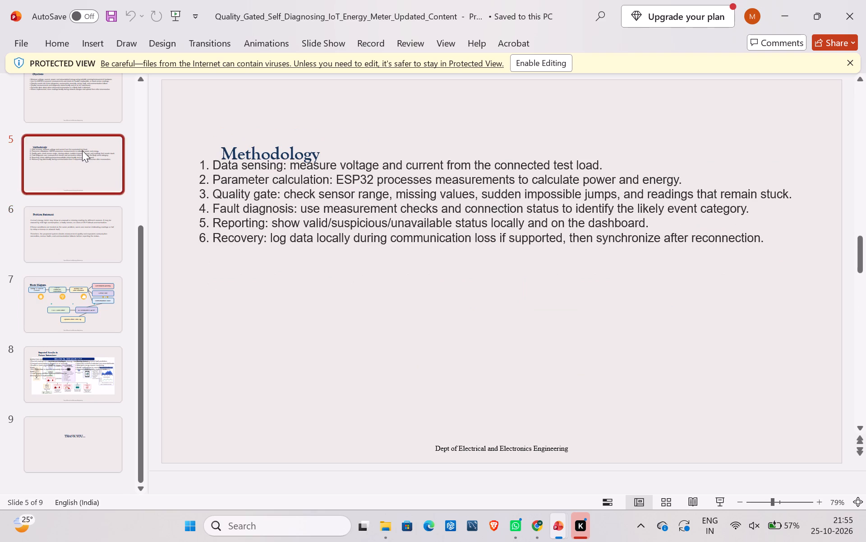
scroll(82, 150, "up", 4)
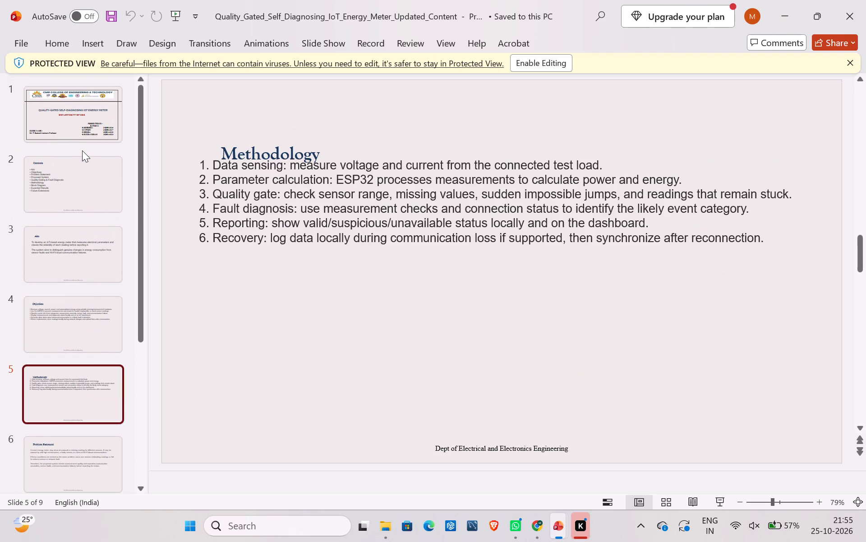
left_click(67, 194)
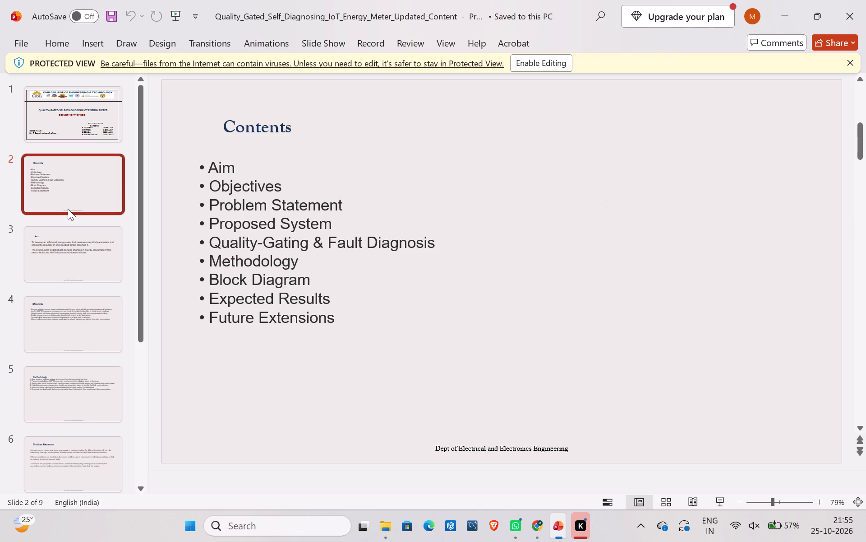
left_click(71, 248)
left_click(77, 297)
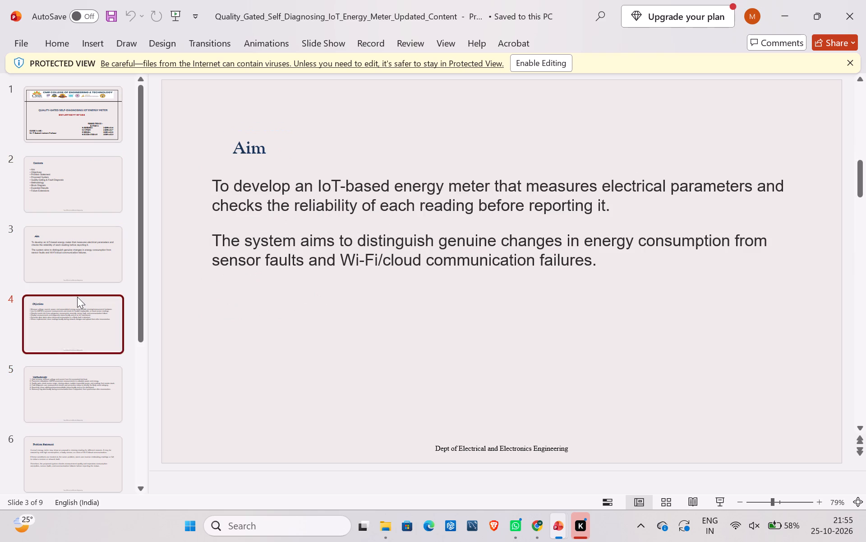
left_click(91, 172)
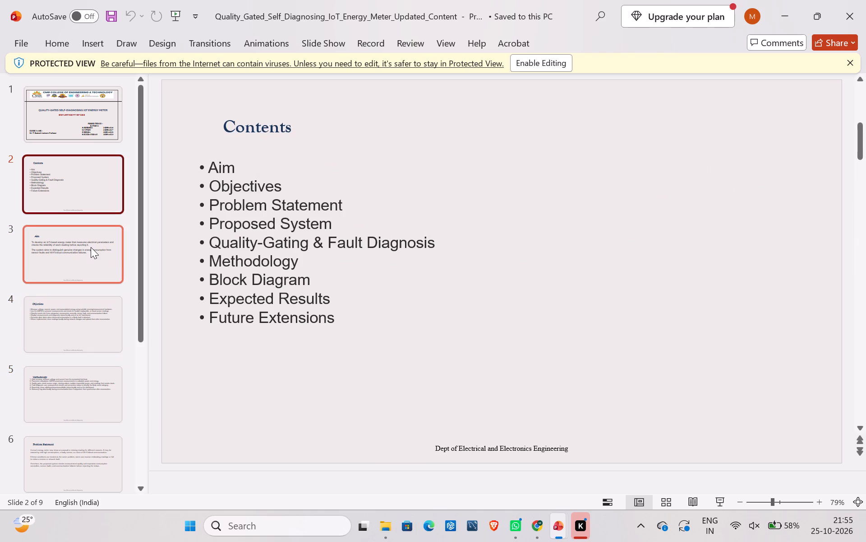
left_click(91, 247)
left_click(86, 318)
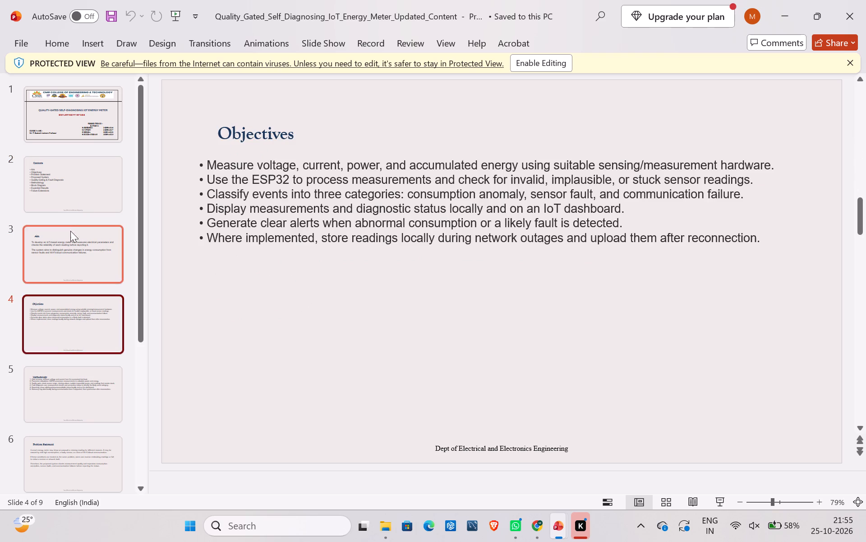
left_click(83, 199)
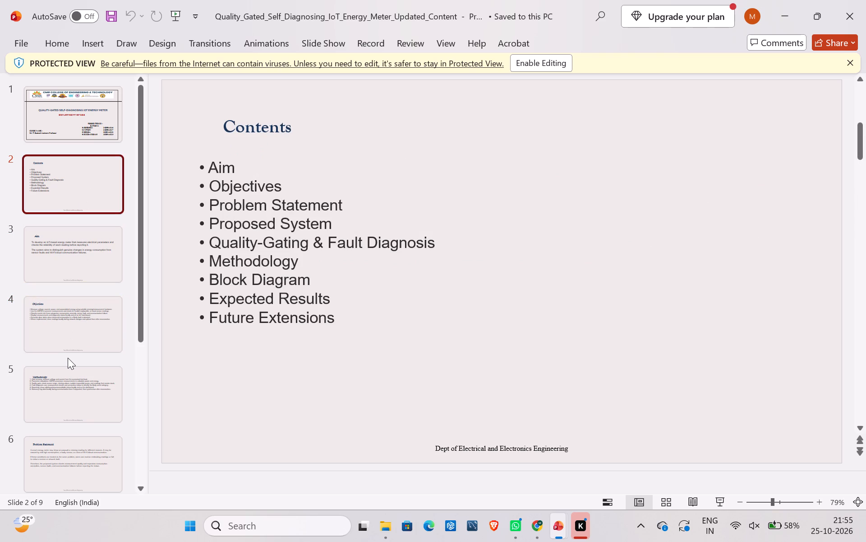
left_click(53, 465)
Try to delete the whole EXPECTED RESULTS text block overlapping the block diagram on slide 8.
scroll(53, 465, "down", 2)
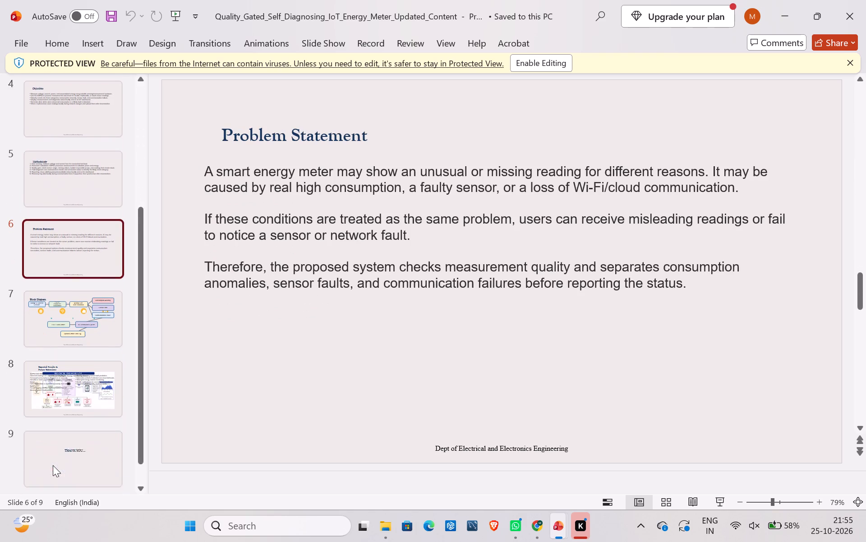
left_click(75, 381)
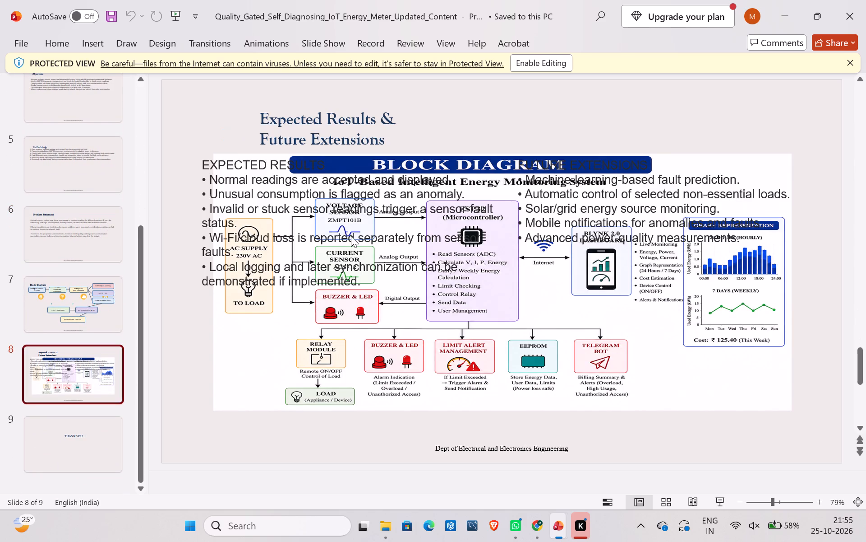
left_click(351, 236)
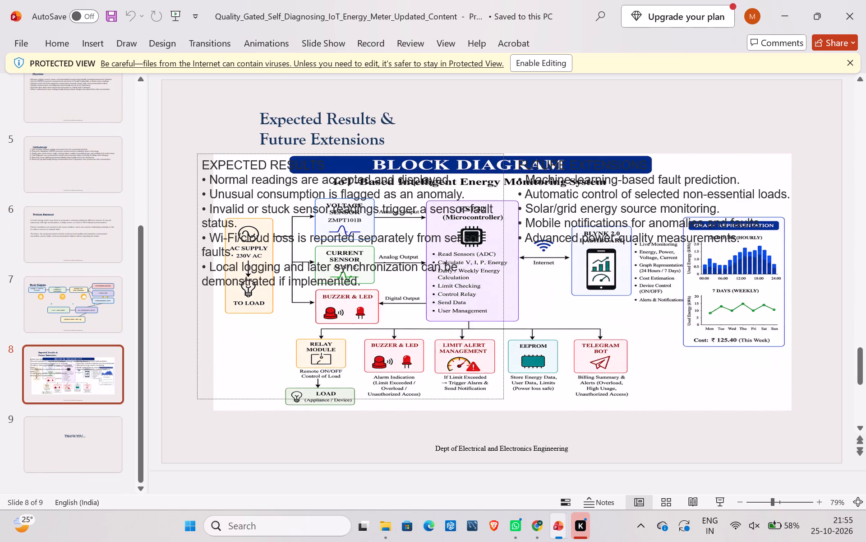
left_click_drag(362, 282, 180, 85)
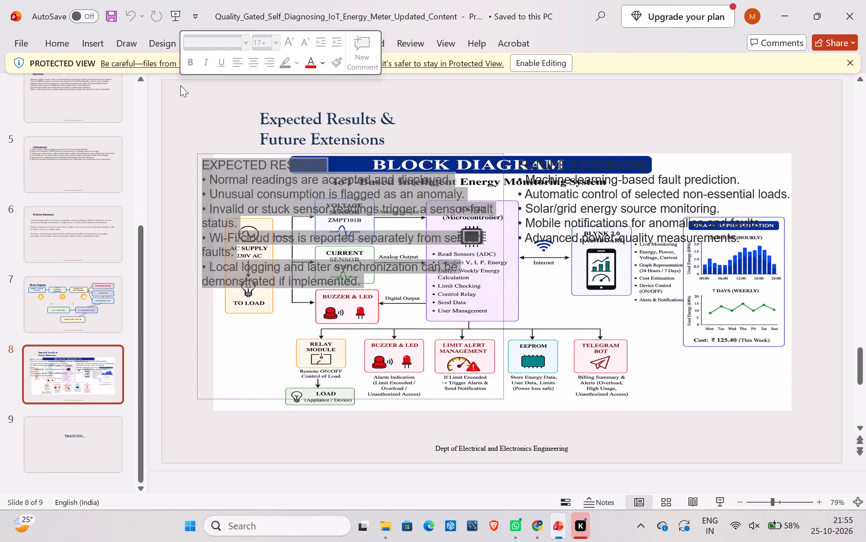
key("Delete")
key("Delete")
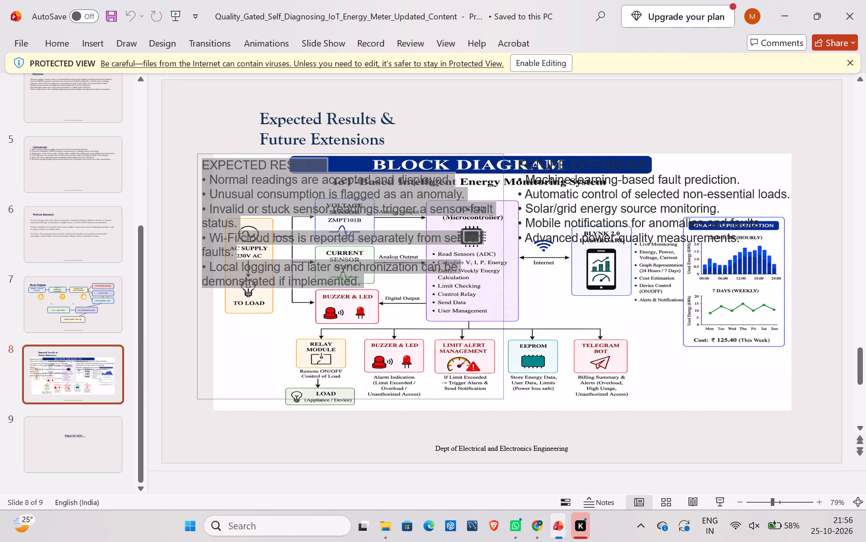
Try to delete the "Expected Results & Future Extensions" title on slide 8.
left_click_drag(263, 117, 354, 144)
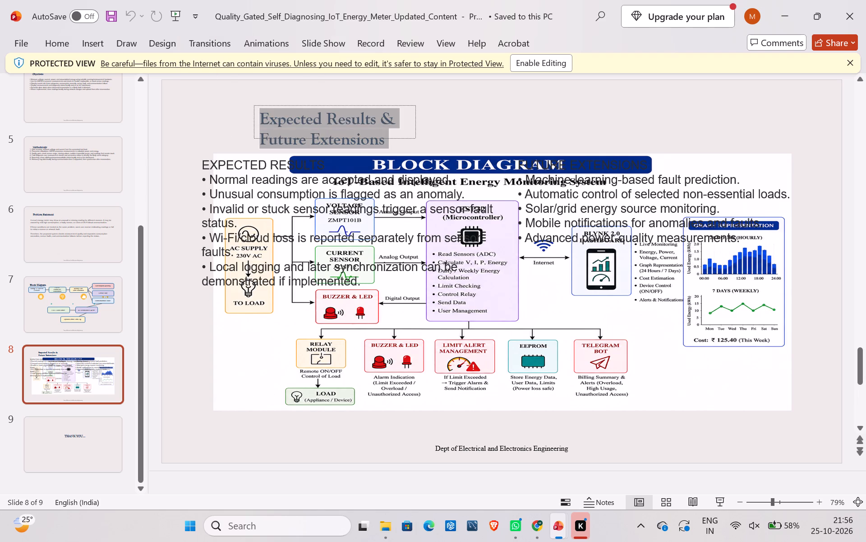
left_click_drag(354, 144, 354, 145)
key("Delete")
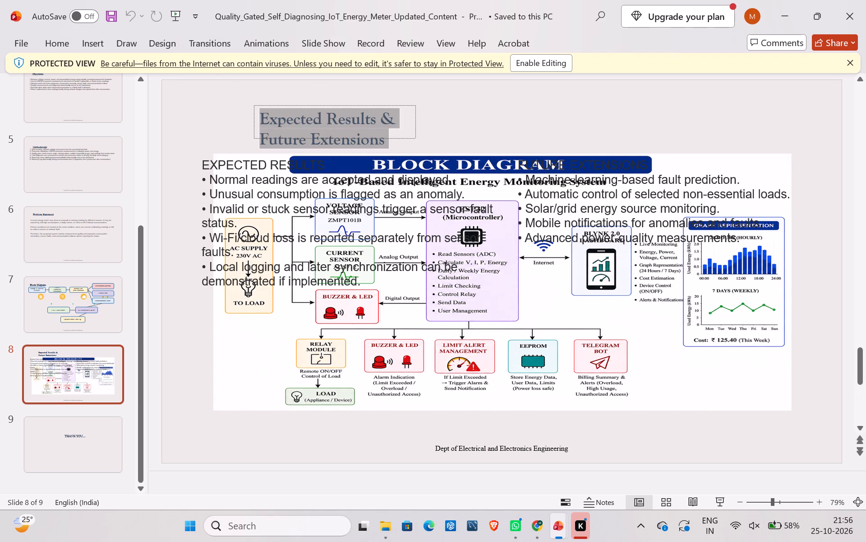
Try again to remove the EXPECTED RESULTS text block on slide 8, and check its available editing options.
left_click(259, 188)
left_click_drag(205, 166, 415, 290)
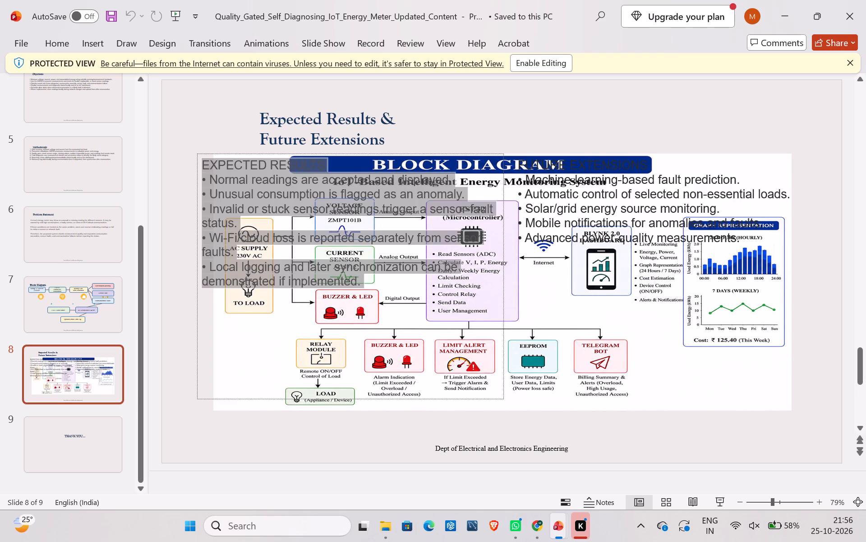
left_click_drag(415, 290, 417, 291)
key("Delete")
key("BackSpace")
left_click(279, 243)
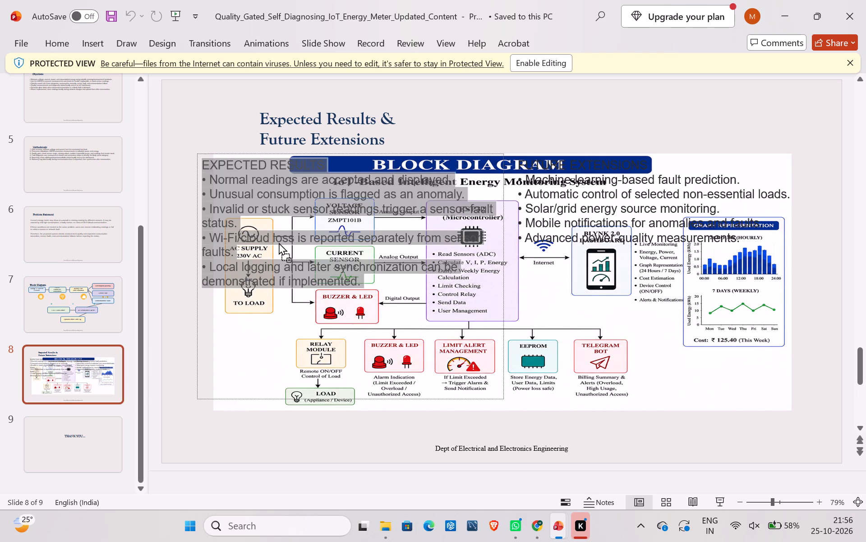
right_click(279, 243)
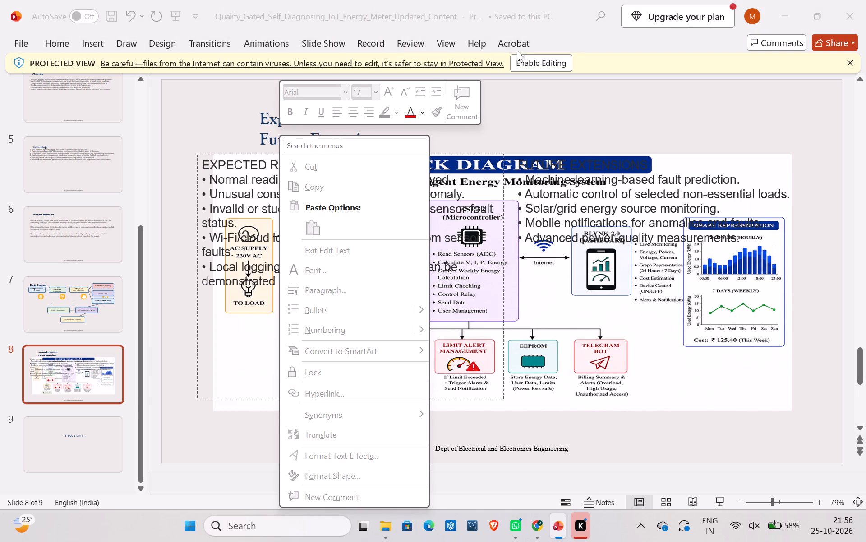
Take the presentation out of Protected View by enabling editing.
left_click(522, 56)
left_click(528, 65)
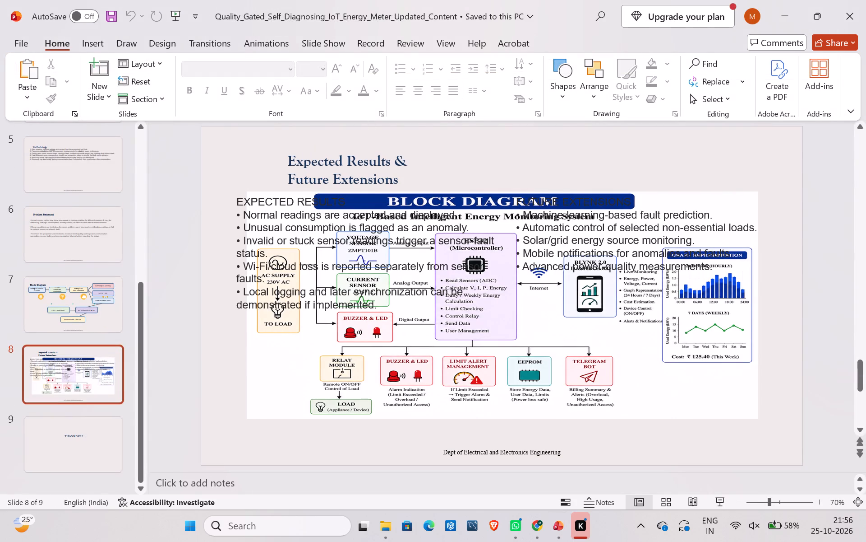
Delete the EXPECTED RESULTS heading and its bullet points covering the block diagram on slide 8.
left_click_drag(235, 201, 285, 309)
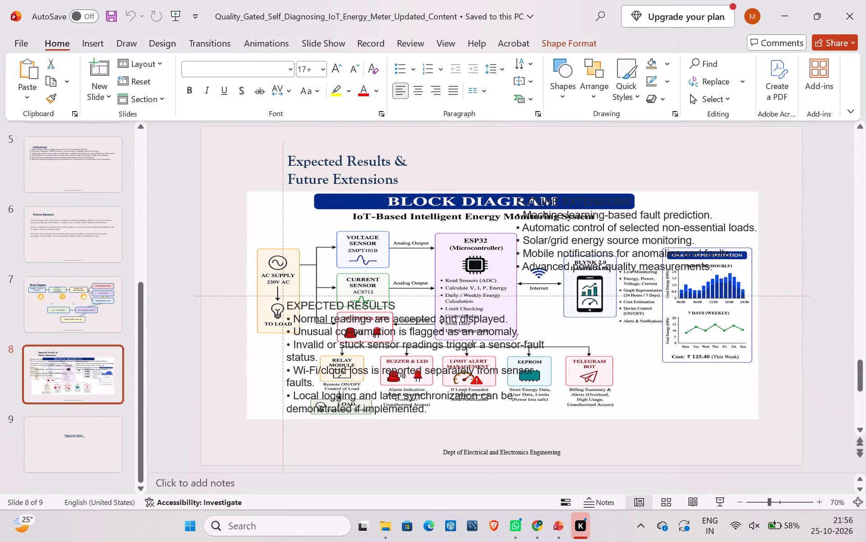
left_click_drag(285, 309, 282, 308)
left_click_drag(292, 319, 293, 320)
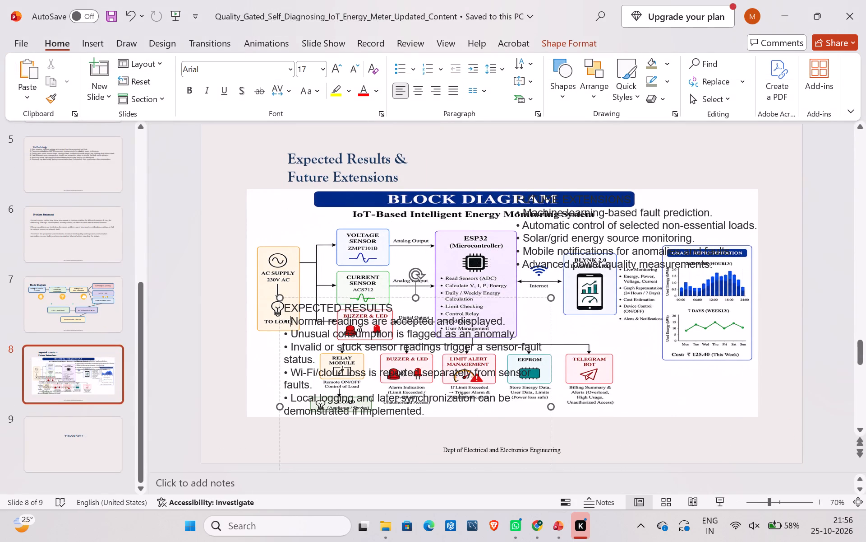
left_click_drag(293, 320, 440, 416)
key("Delete")
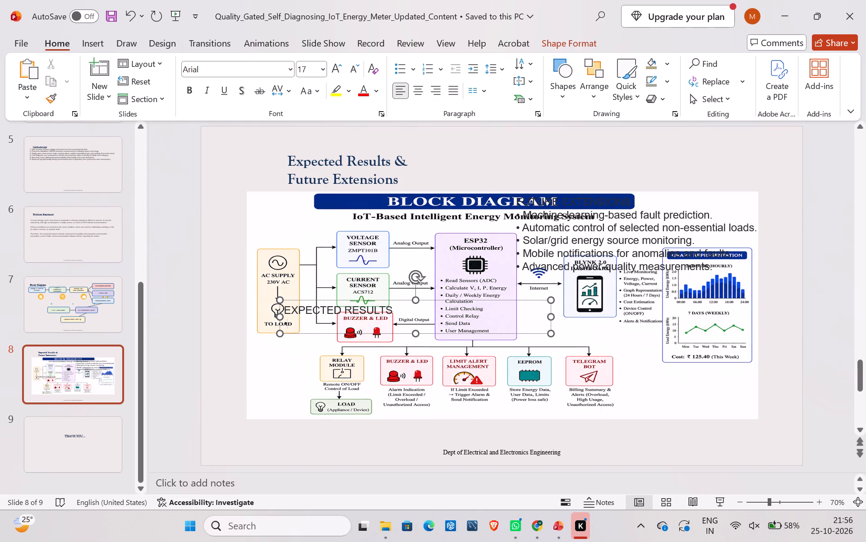
left_click_drag(284, 310, 405, 319)
key("Delete")
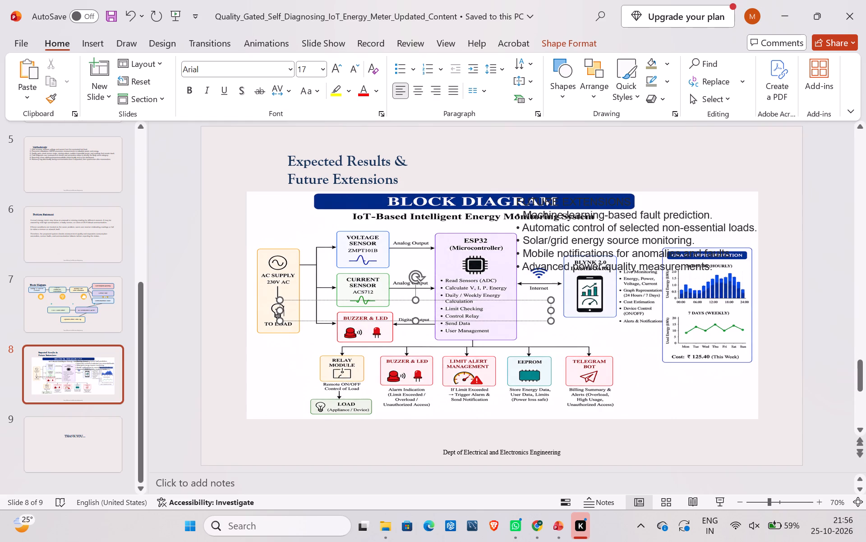
Delete the "Expected Results & Future Extensions" title text above the block diagram on slide 8.
left_click(362, 171)
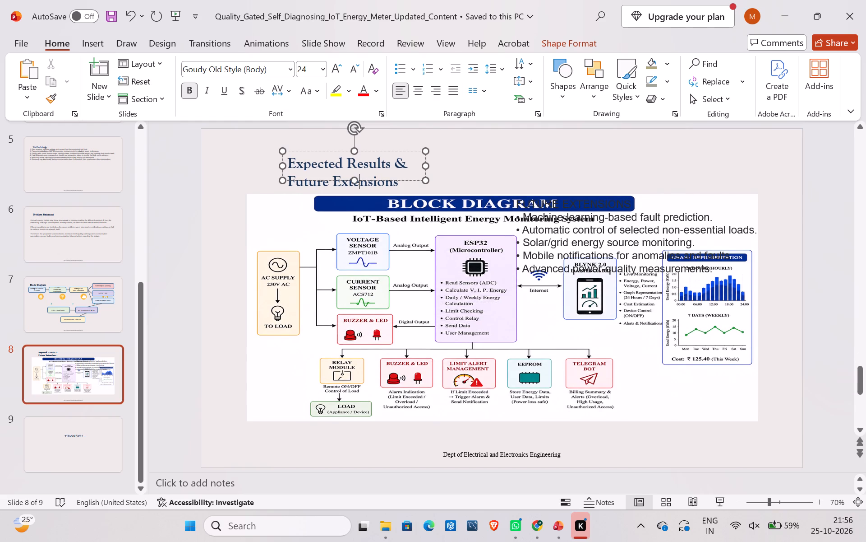
left_click_drag(291, 162, 379, 194)
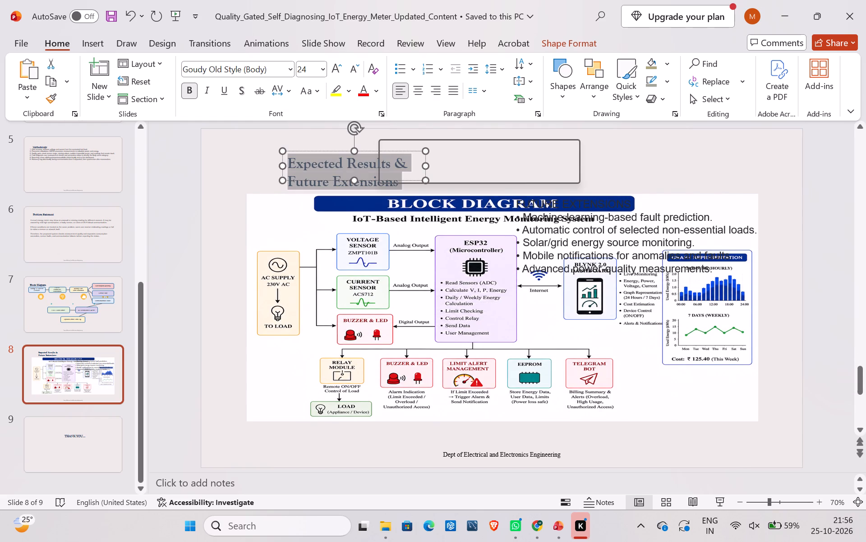
key("Delete")
left_click(230, 176)
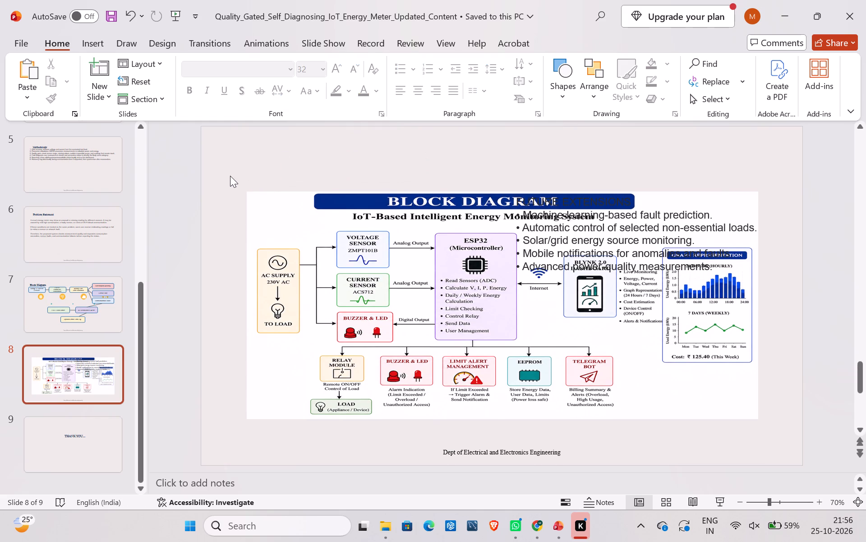
Delete the future extensions bullet points and their heading overlapping the block diagram on slide 8.
left_click(521, 224)
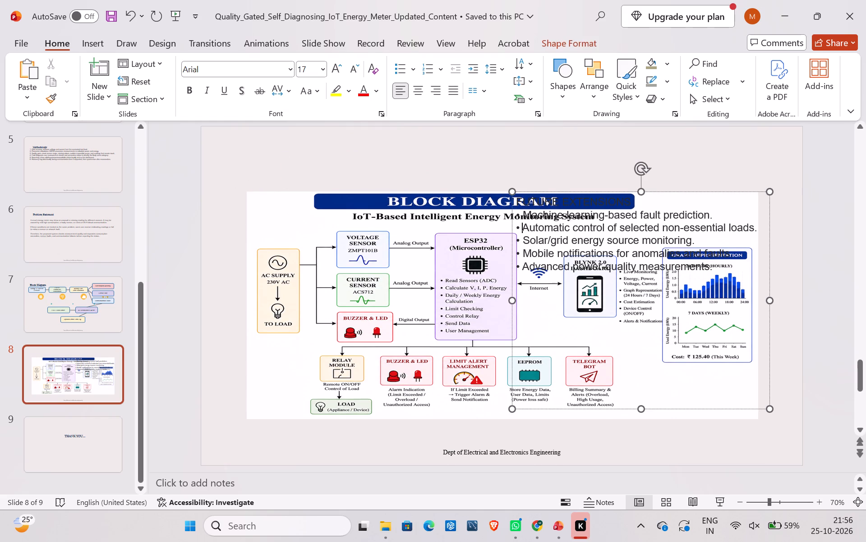
left_click_drag(520, 214, 696, 299)
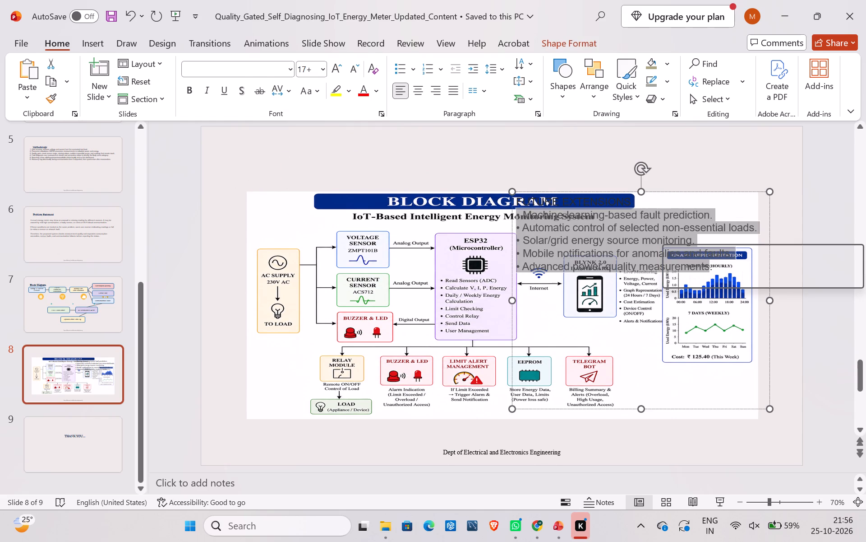
key("Delete")
left_click(458, 151)
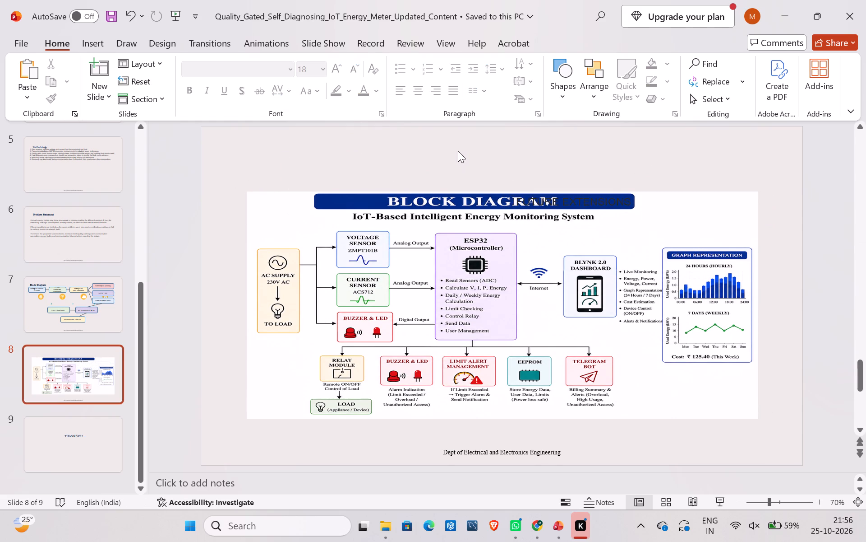
left_click_drag(530, 201, 627, 207)
key("Delete")
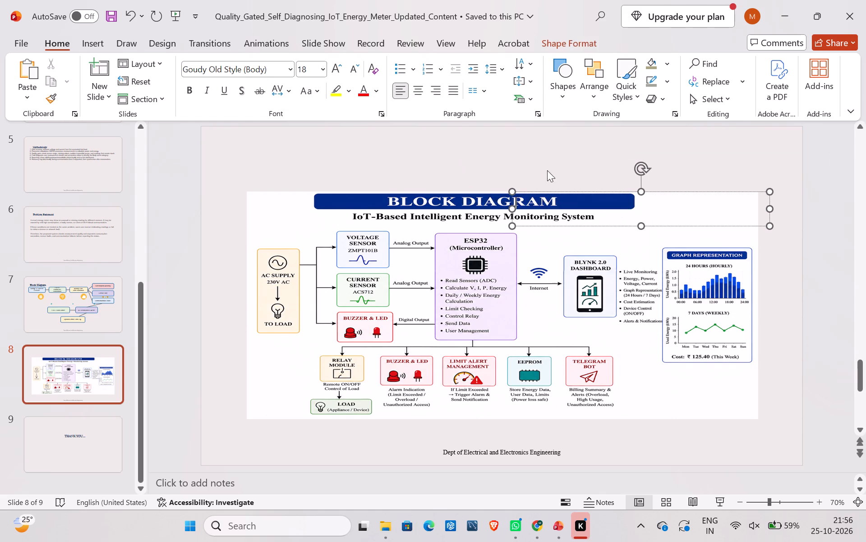
Review the block diagram slides 7 and 8, the Contents slide and the title slide.
left_click(490, 138)
left_click(64, 281)
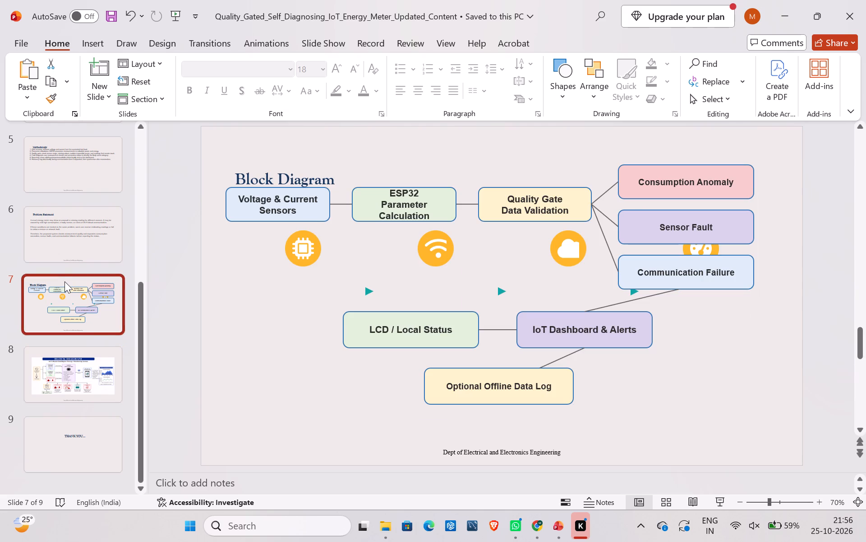
left_click(108, 306)
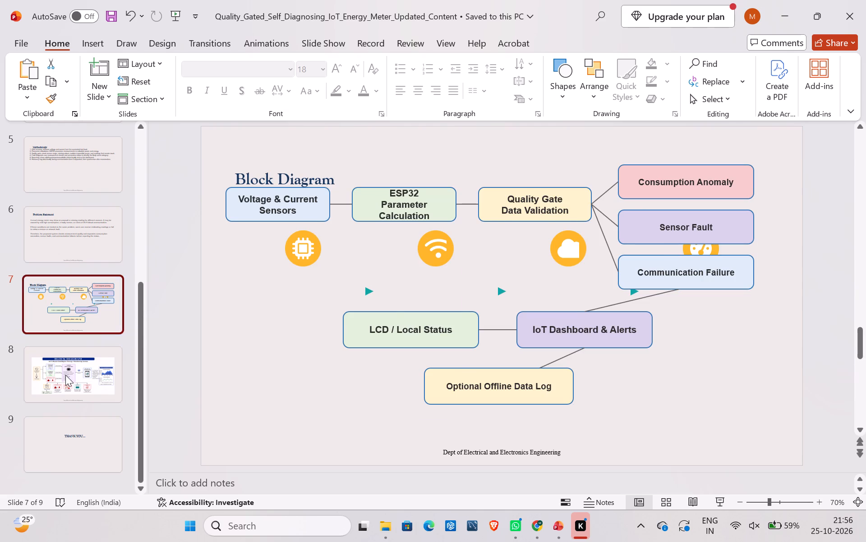
left_click(65, 375)
scroll(92, 304, "up", 2)
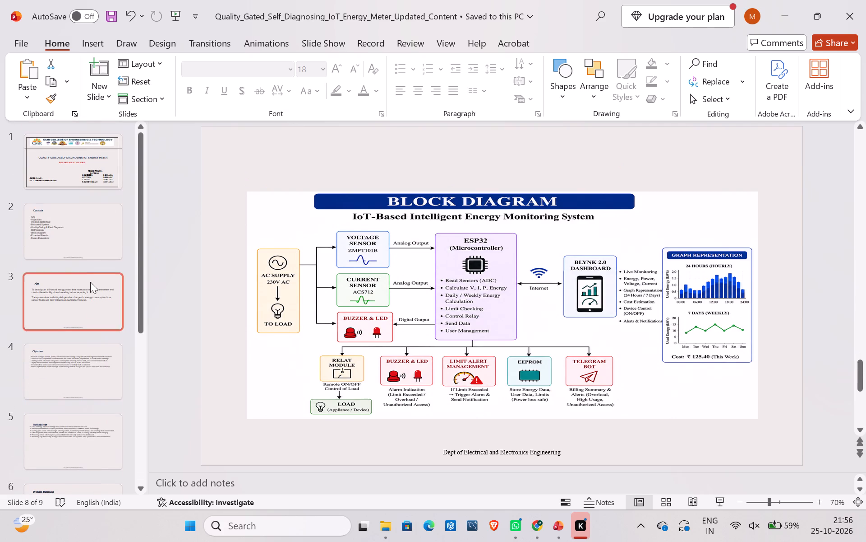
left_click(92, 233)
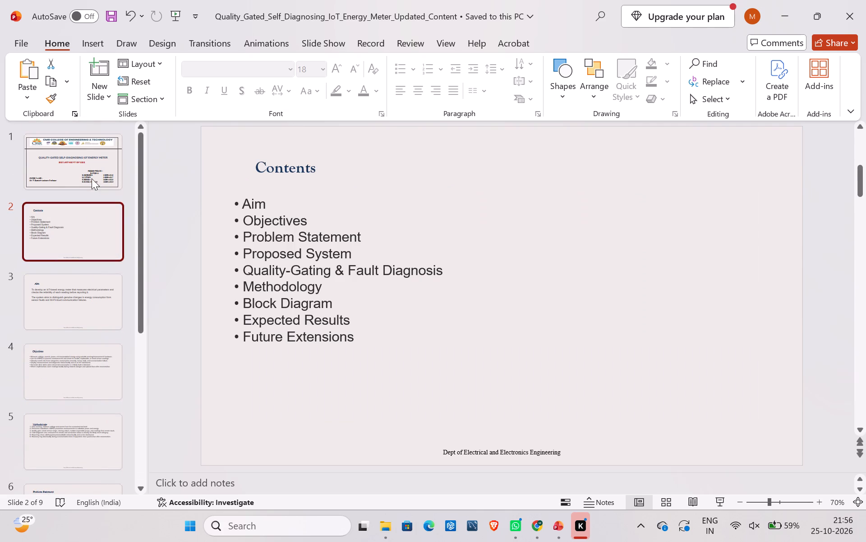
left_click(92, 170)
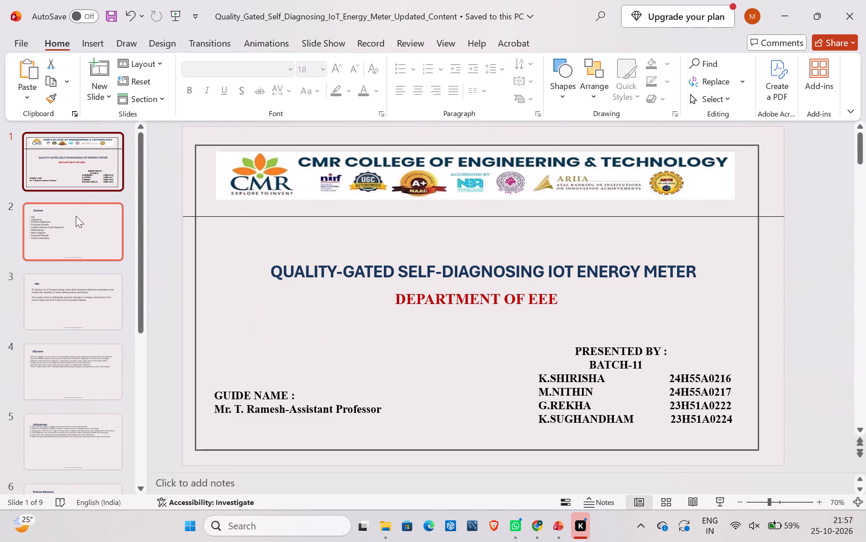
Change the font of the whole Contents list on slide 2 to Times New Roman.
left_click(76, 216)
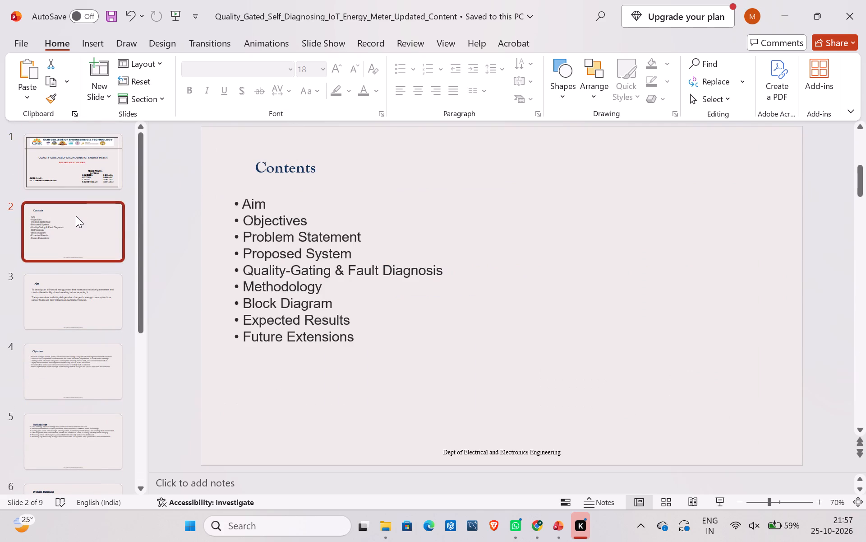
left_click_drag(242, 201, 254, 209)
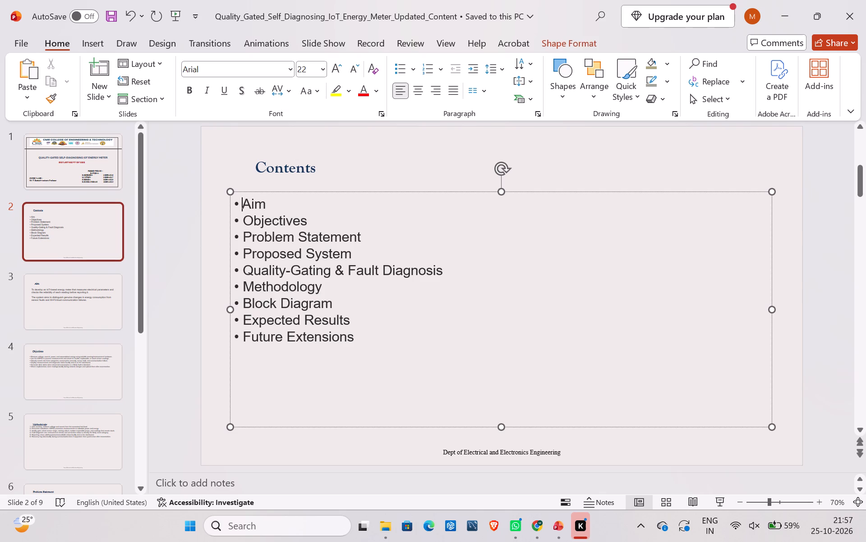
left_click_drag(254, 209, 351, 360)
left_click(405, 314)
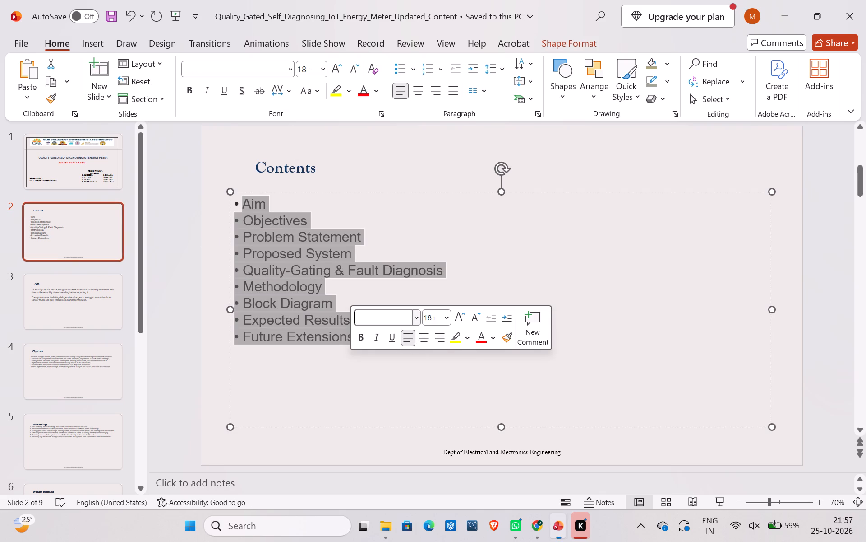
type("TIM")
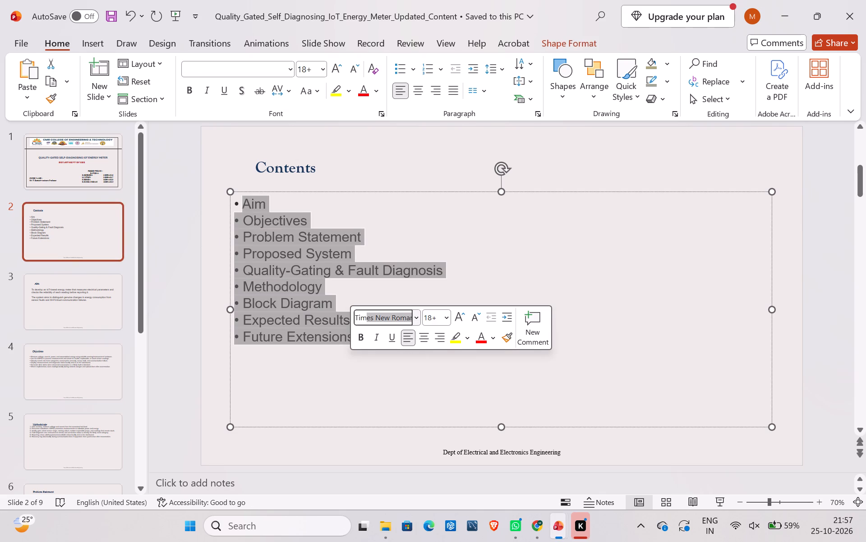
key("Return")
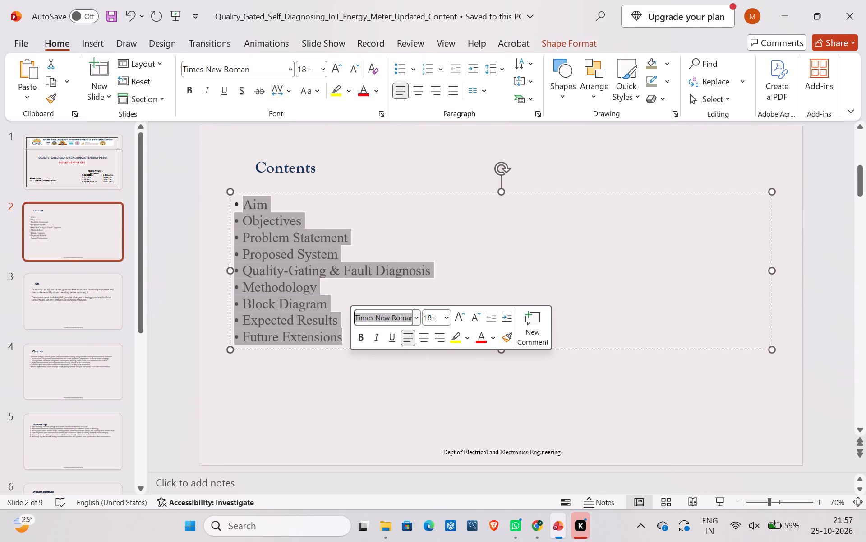
left_click(406, 230)
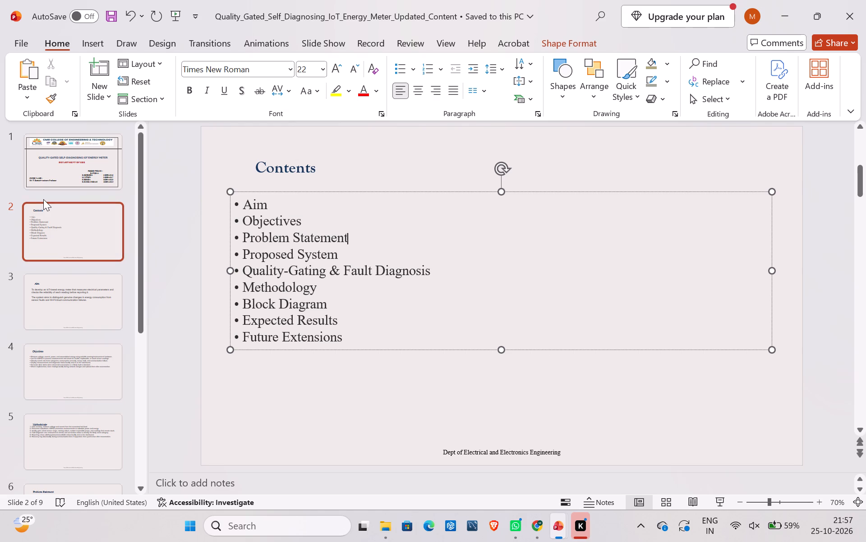
Change the font of the Aim description text on slide 3 to Times New Roman.
left_click(64, 291)
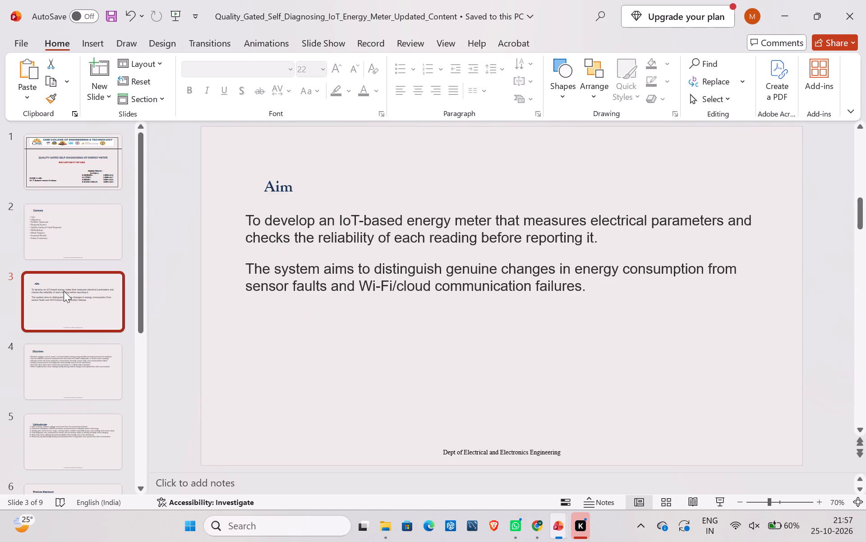
left_click(240, 221)
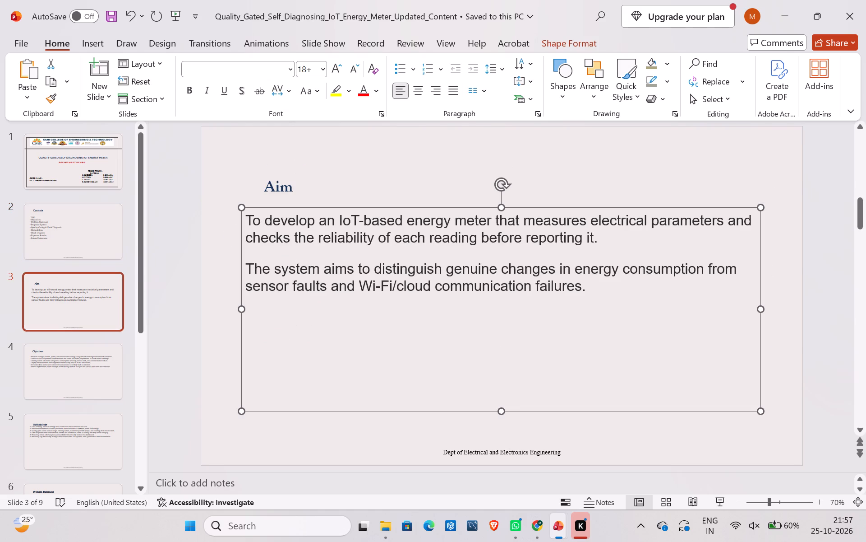
left_click_drag(248, 218, 565, 304)
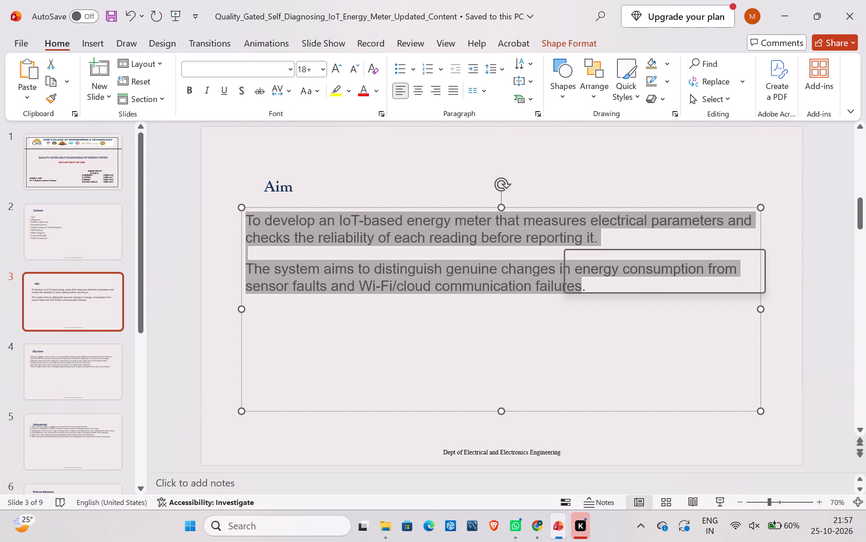
left_click(612, 261)
type("TIM")
key("Return")
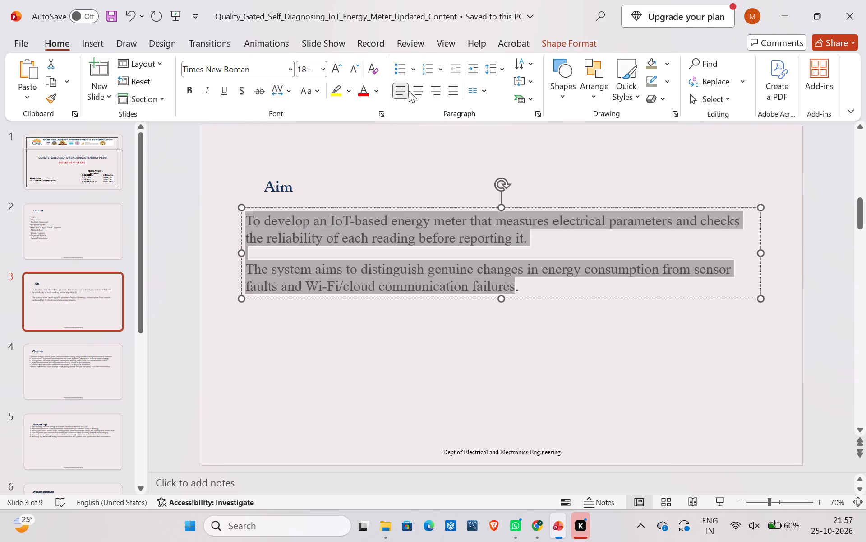
Apply filled round bullets to the Aim description text on slide 3.
left_click(414, 65)
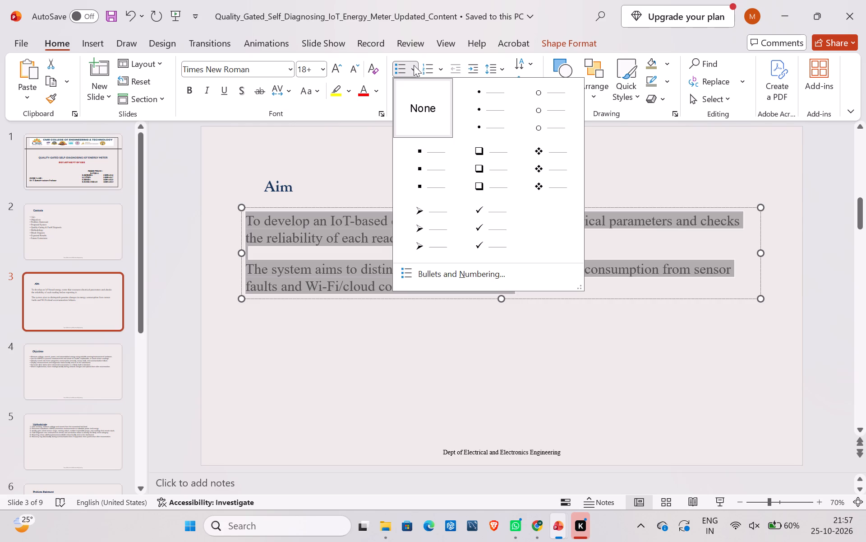
left_click(499, 101)
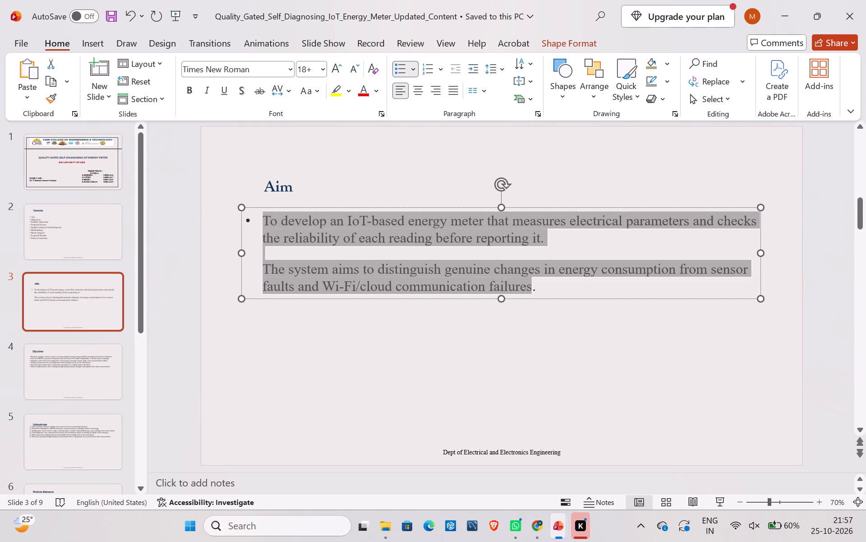
left_click(262, 276)
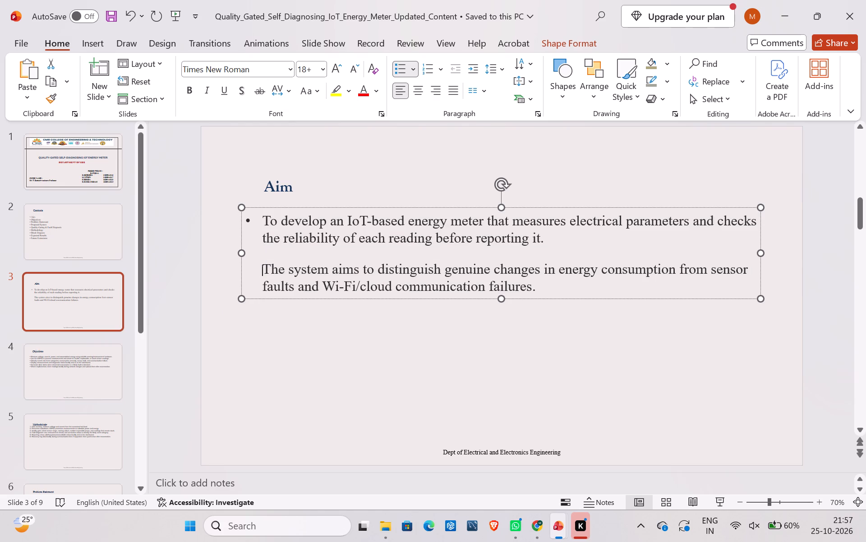
left_click(164, 300)
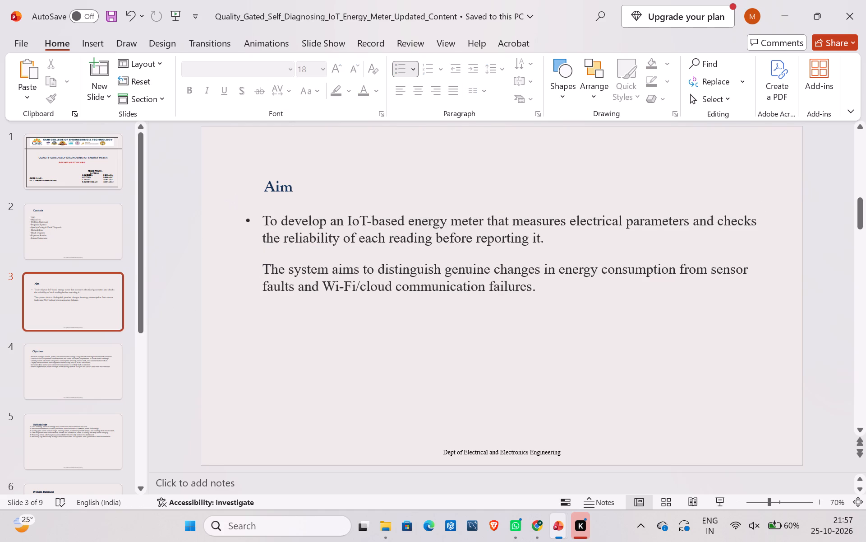
Replace the heading on slide 3 with a retyped "Aim" in bold Times New Roman, size 32.
left_click_drag(264, 186, 293, 186)
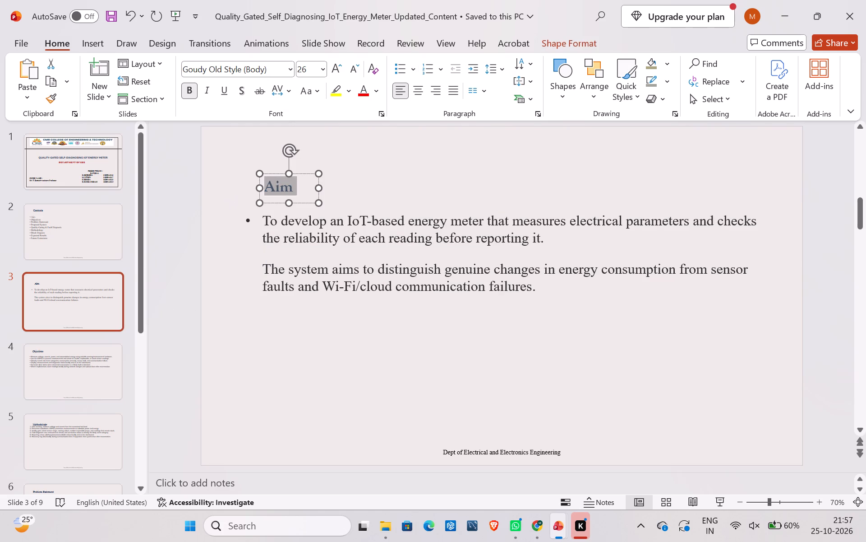
left_click_drag(293, 186, 301, 186)
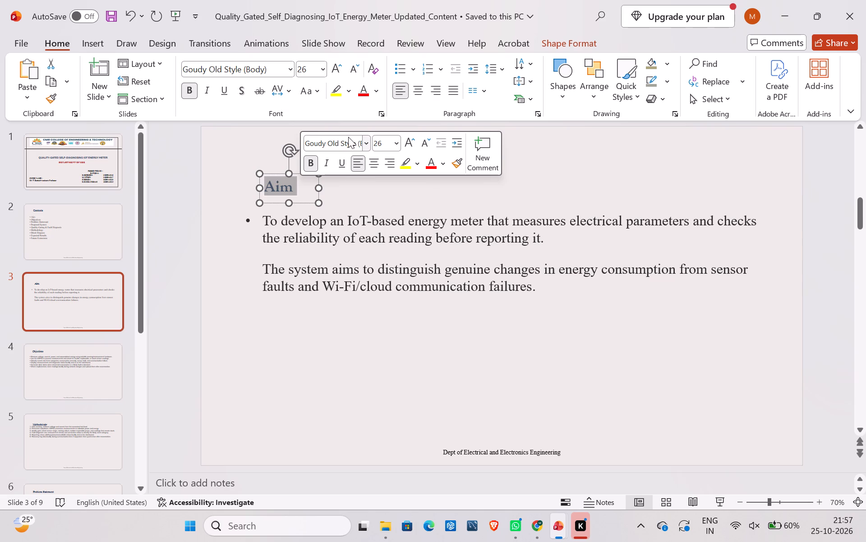
left_click(348, 137)
key("BackSpace")
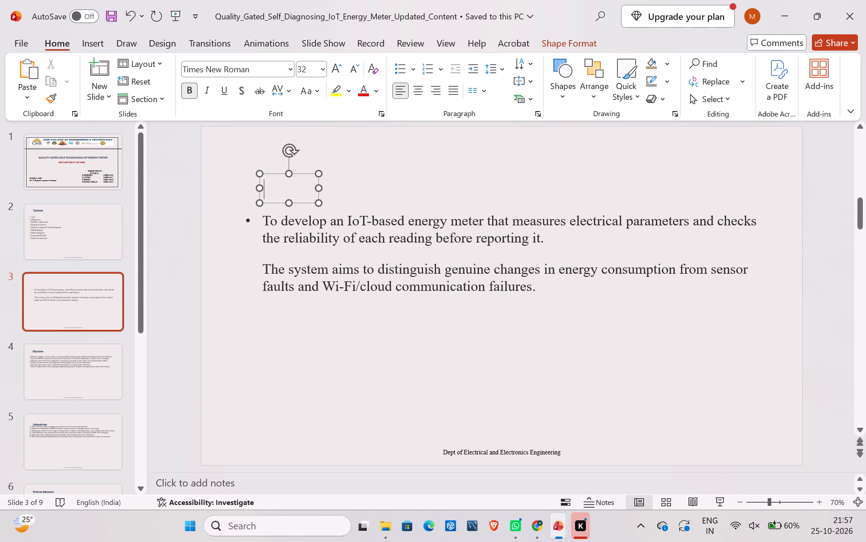
key("a")
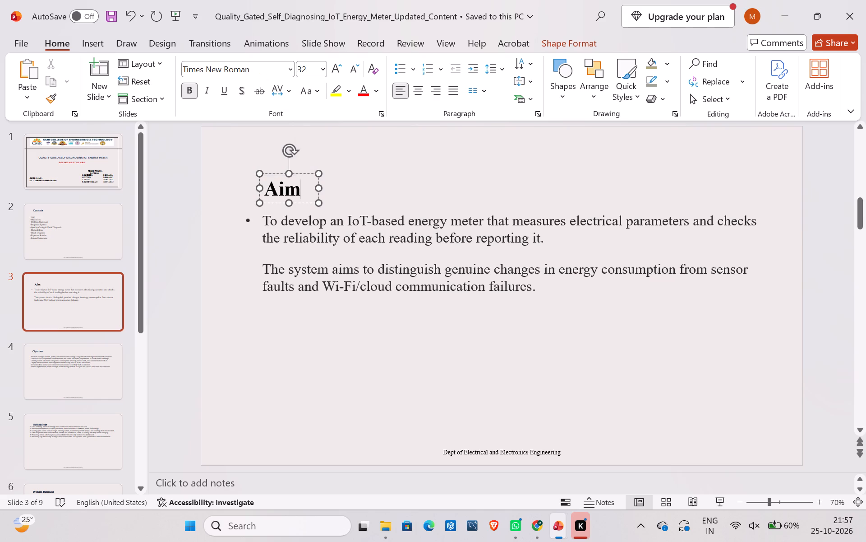
left_click_drag(348, 137, 290, 185)
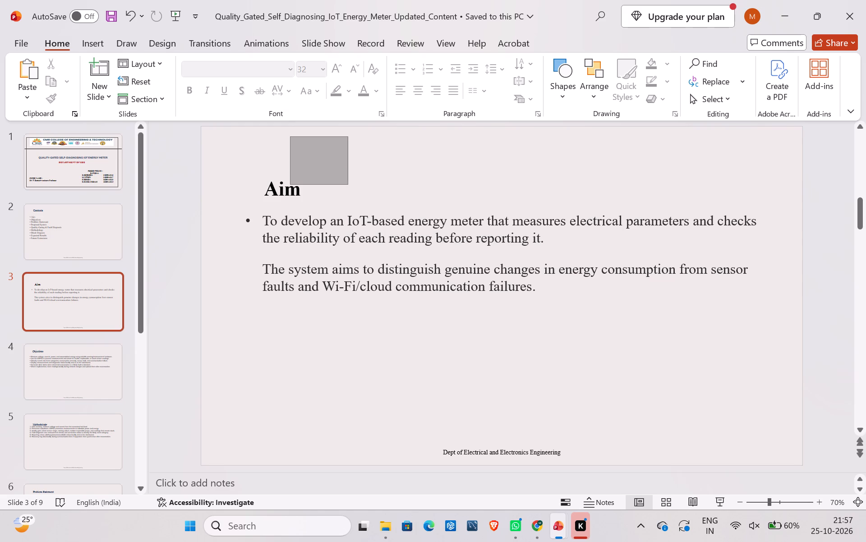
left_click_drag(267, 191, 306, 191)
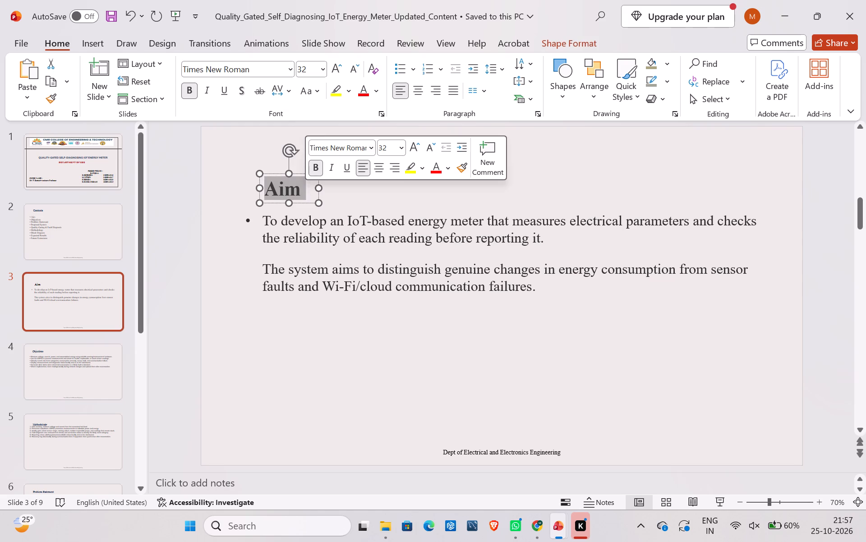
left_click(158, 251)
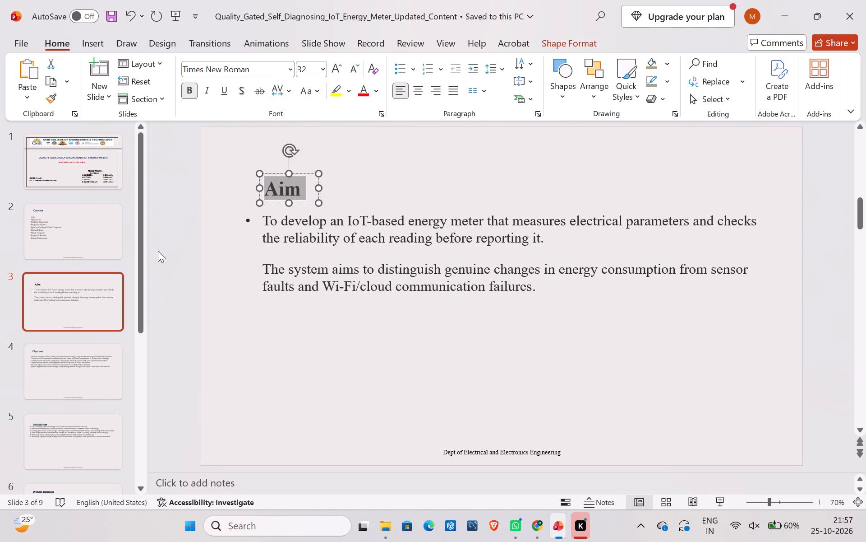
Review the Objectives, Methodology and Problem Statement slides of the updated energy meter presentation.
left_click(70, 372)
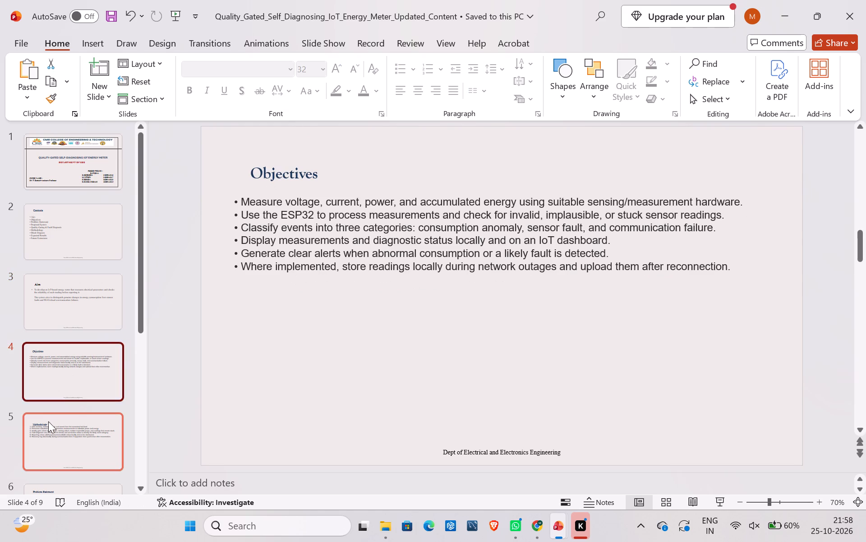
left_click(38, 444)
scroll(38, 444, "down", 6)
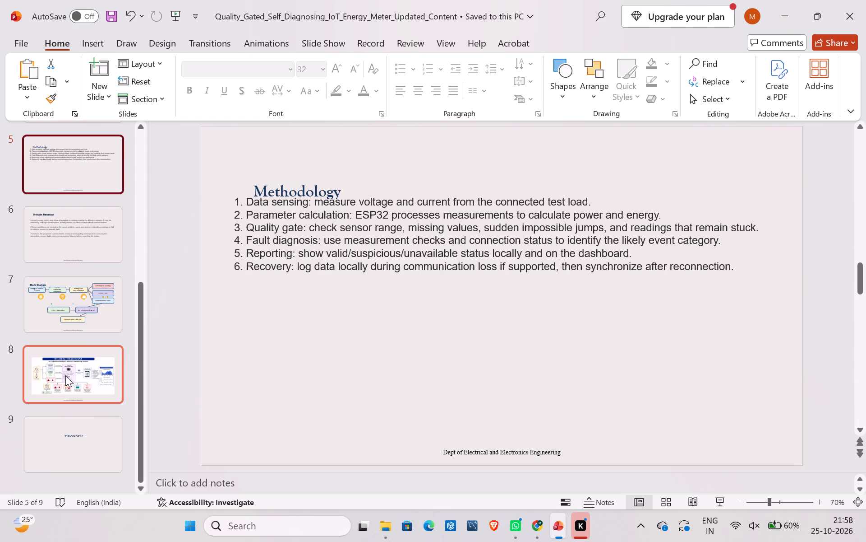
left_click(65, 375)
left_click(62, 248)
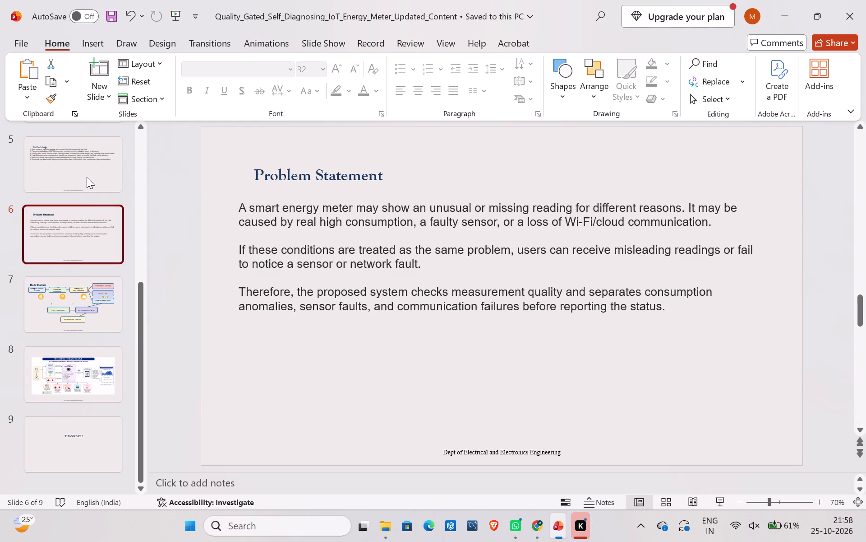
scroll(87, 177, "up", 3)
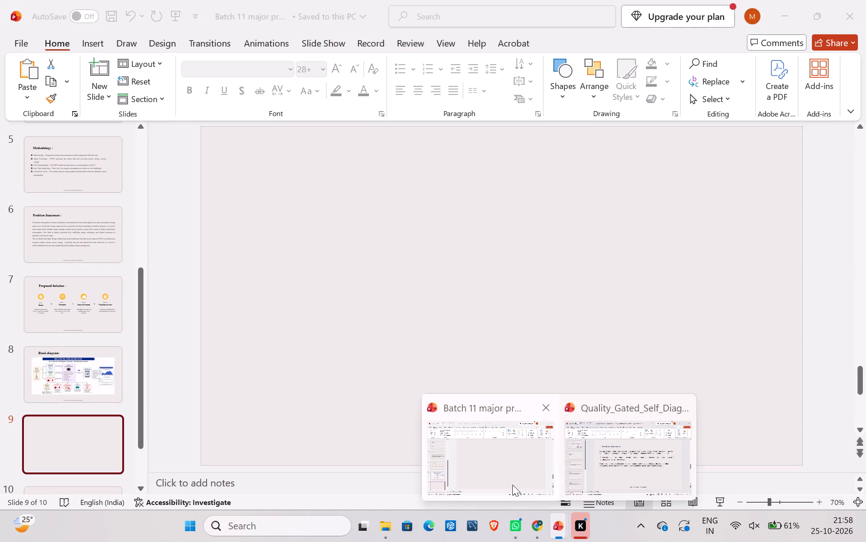
Switch to the original Batch 11 major project presentation and examine its block diagram, Proposed Solution and Problem Statement slides.
left_click(512, 485)
left_click(96, 390)
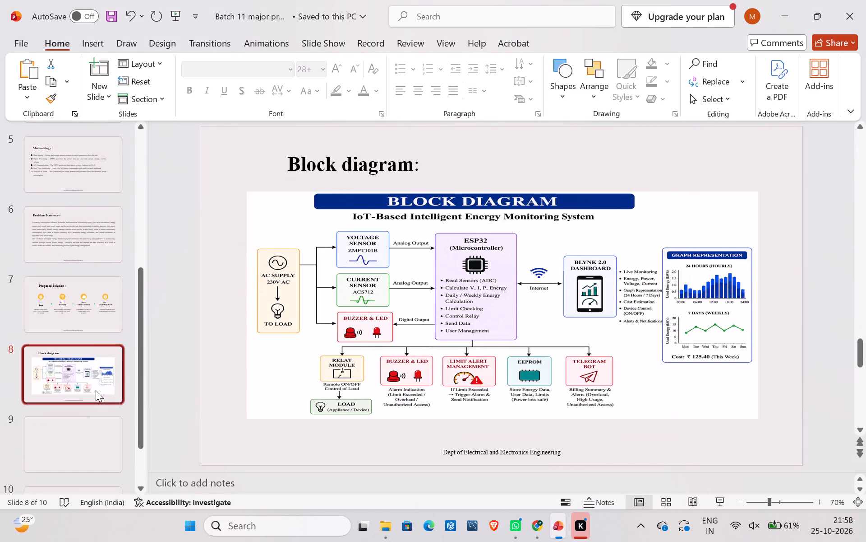
left_click(88, 313)
left_click(89, 257)
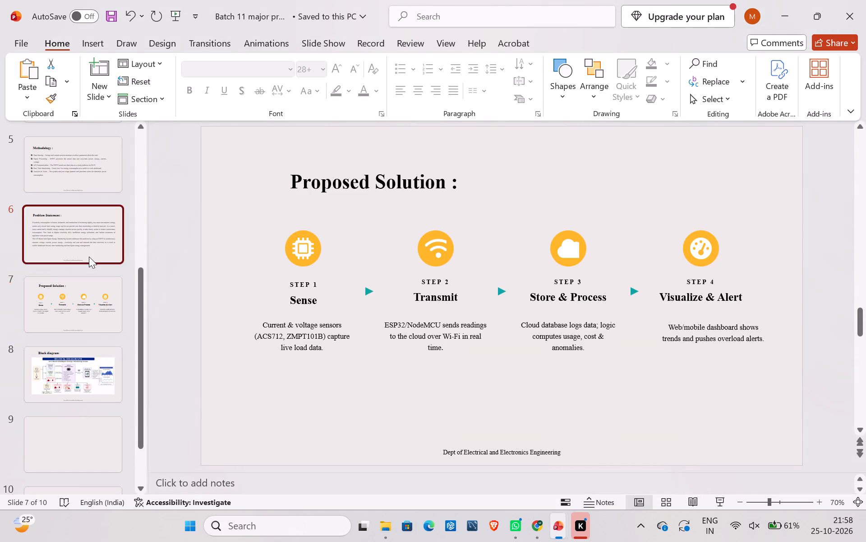
scroll(89, 257, "up", 2)
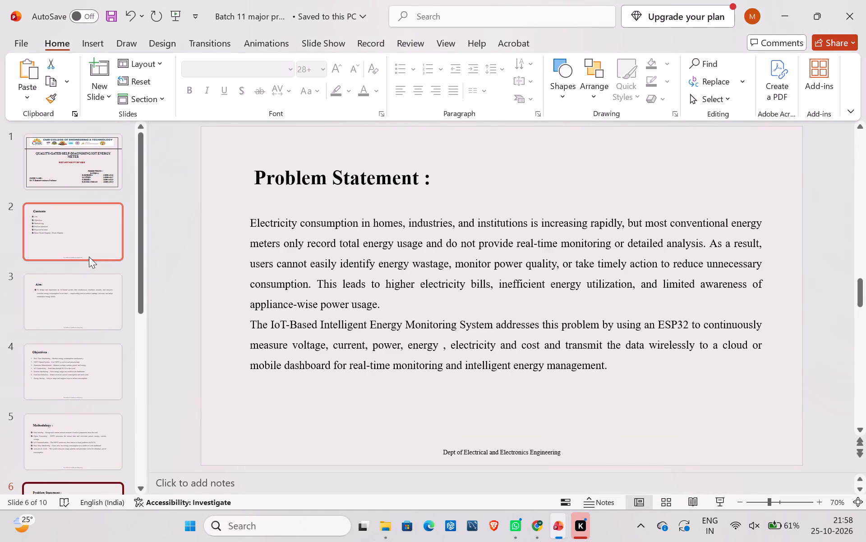
scroll(89, 257, "down", 1)
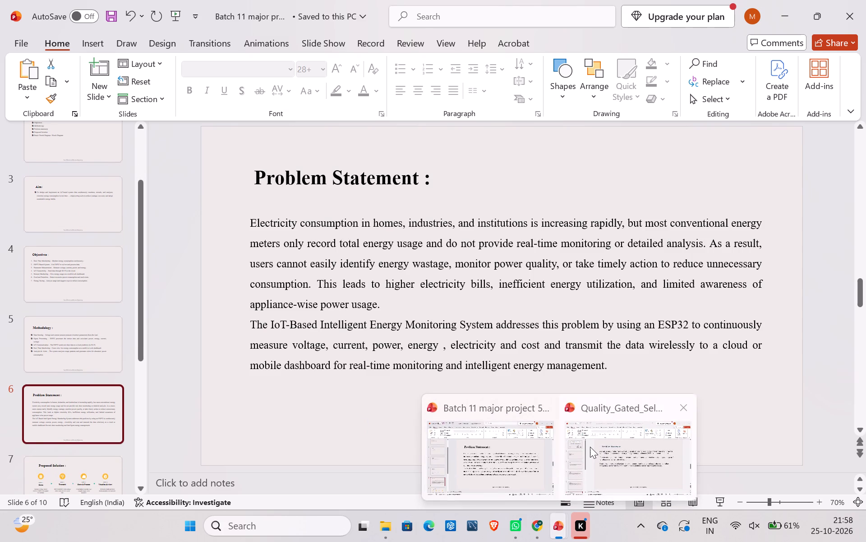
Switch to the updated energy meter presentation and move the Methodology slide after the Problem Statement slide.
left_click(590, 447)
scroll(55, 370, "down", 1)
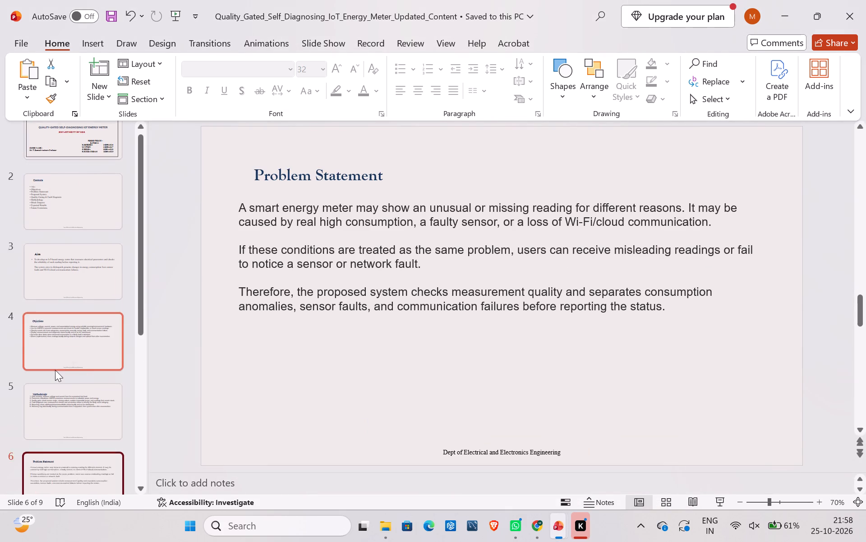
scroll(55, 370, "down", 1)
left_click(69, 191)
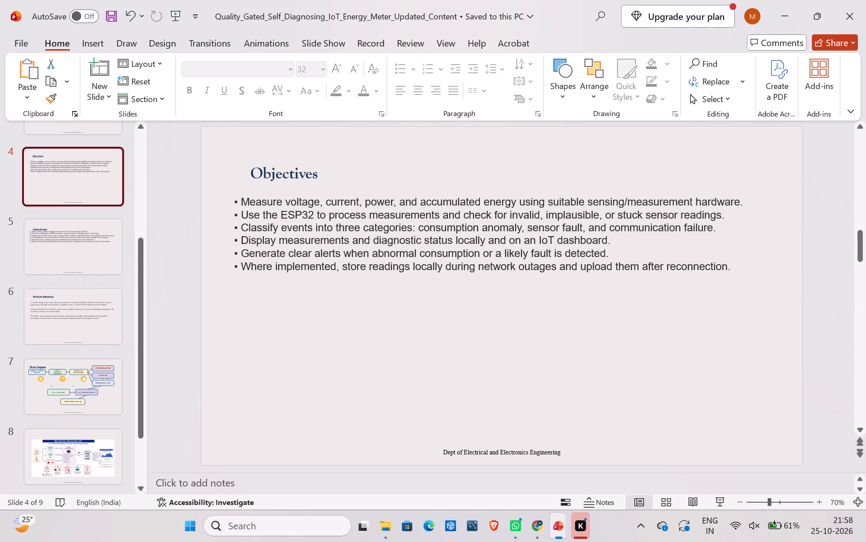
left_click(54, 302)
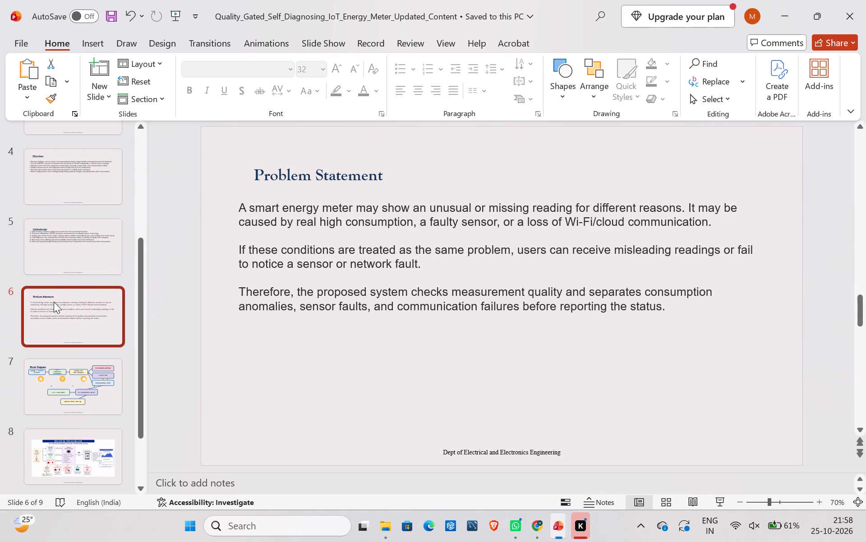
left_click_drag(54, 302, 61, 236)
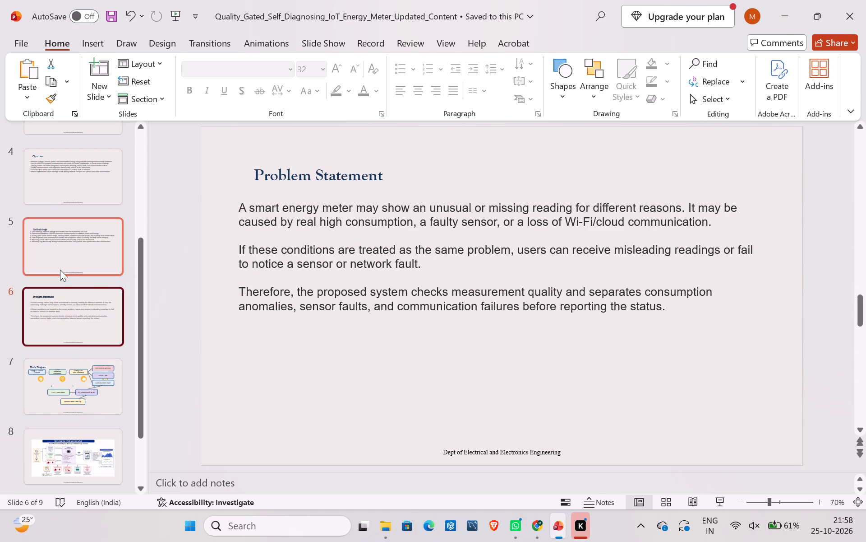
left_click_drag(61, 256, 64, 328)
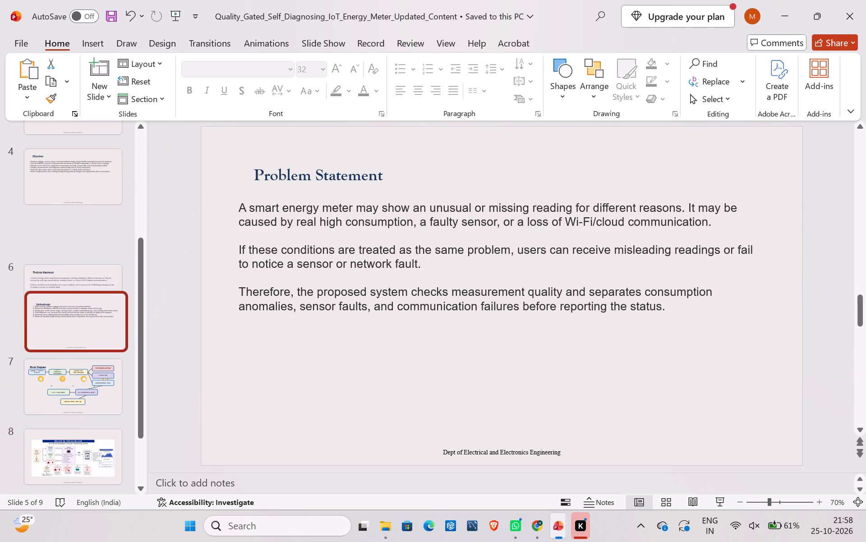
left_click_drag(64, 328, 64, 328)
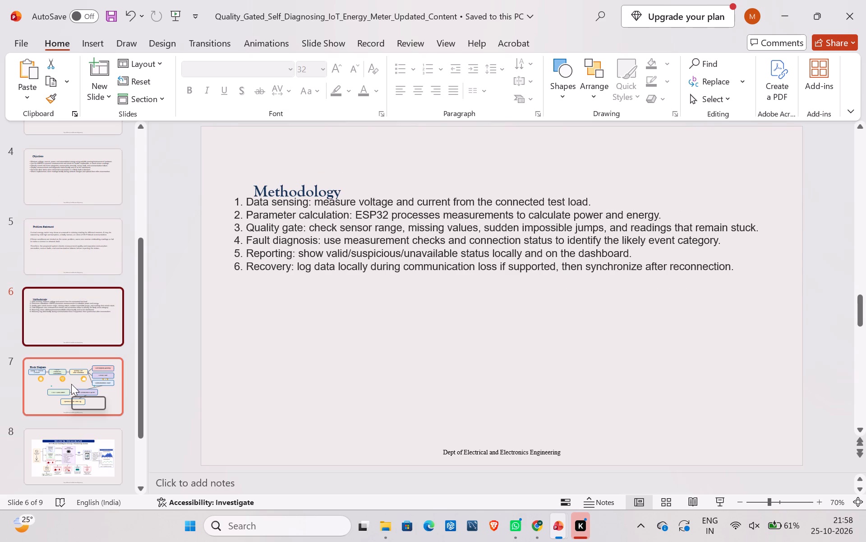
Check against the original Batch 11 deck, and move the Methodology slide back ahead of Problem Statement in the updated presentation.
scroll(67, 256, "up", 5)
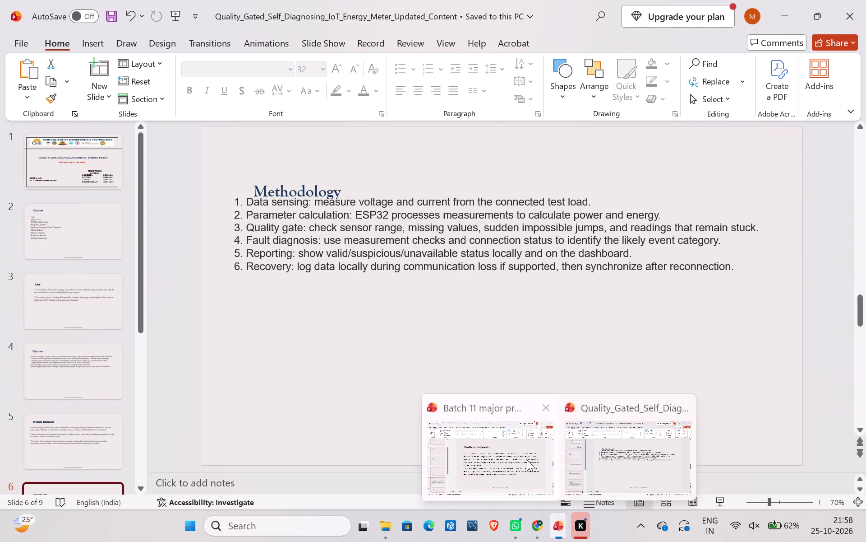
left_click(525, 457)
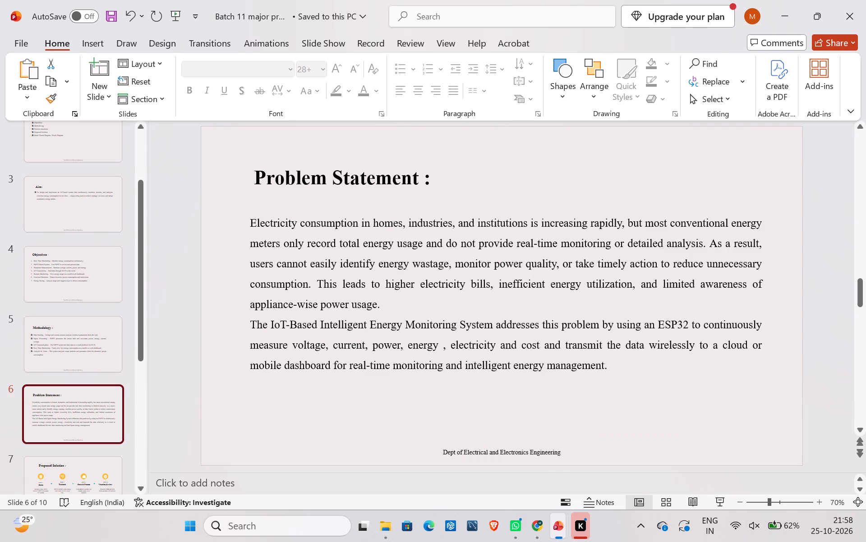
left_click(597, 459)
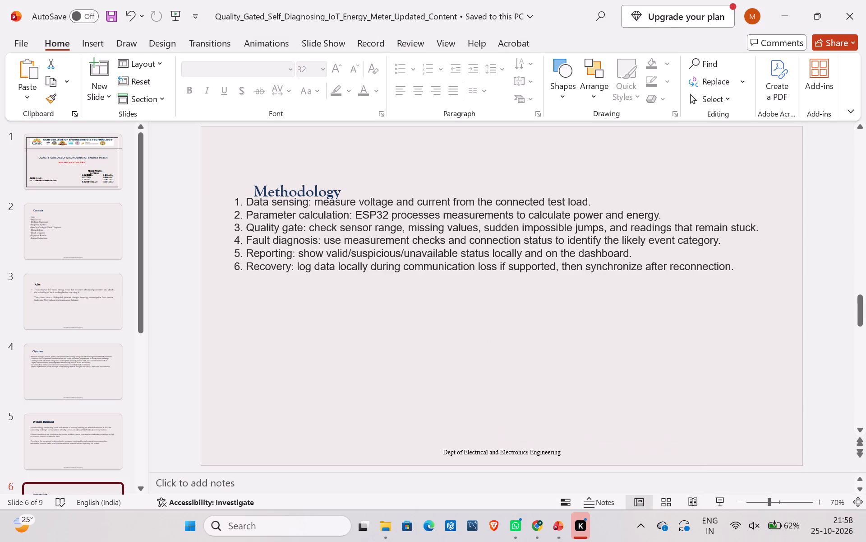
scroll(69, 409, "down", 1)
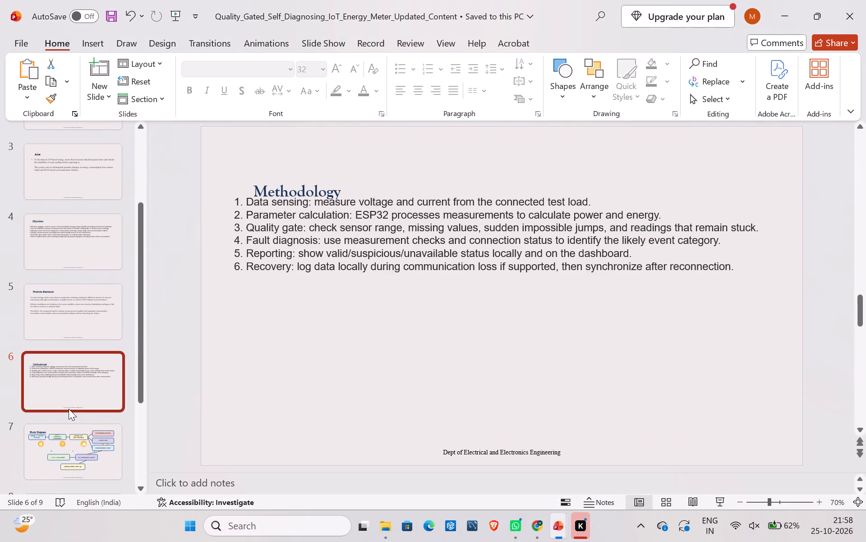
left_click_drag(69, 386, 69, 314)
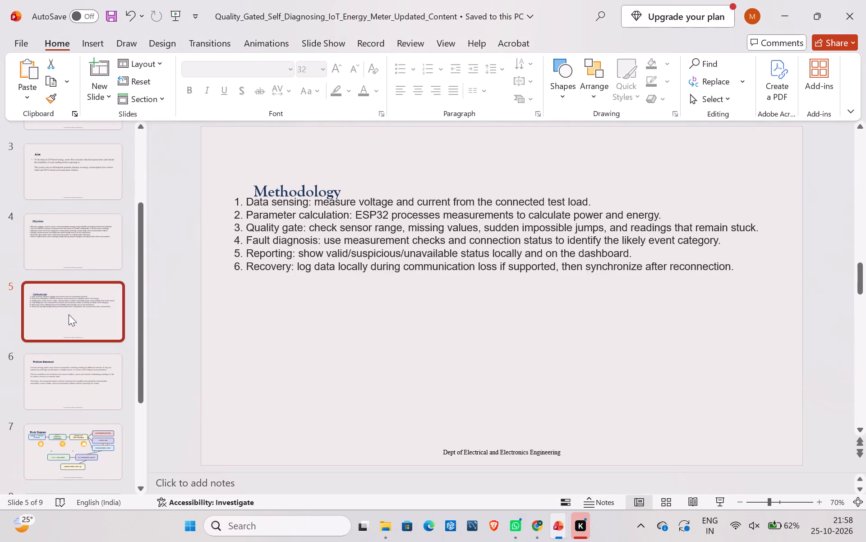
On the Block Diagram slide, shift the large empty overlay box down and delete the chip icon with its orange circle.
left_click(62, 358)
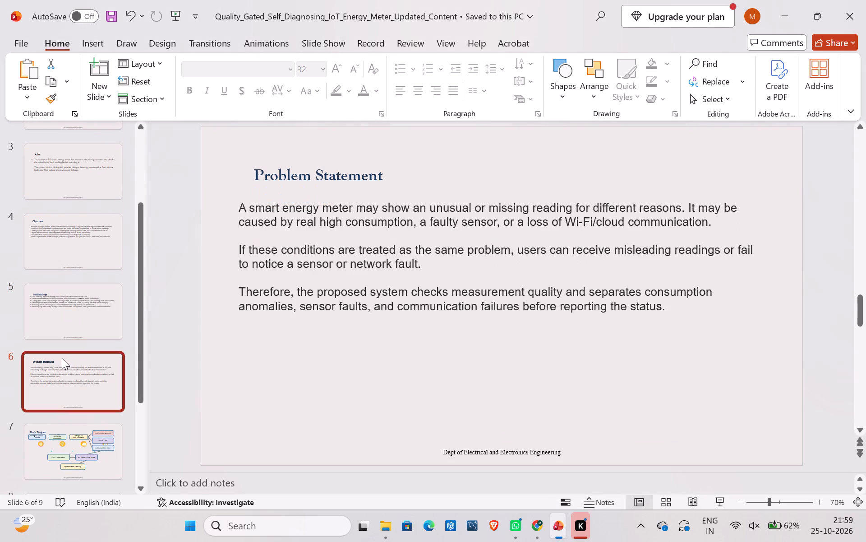
left_click(47, 443)
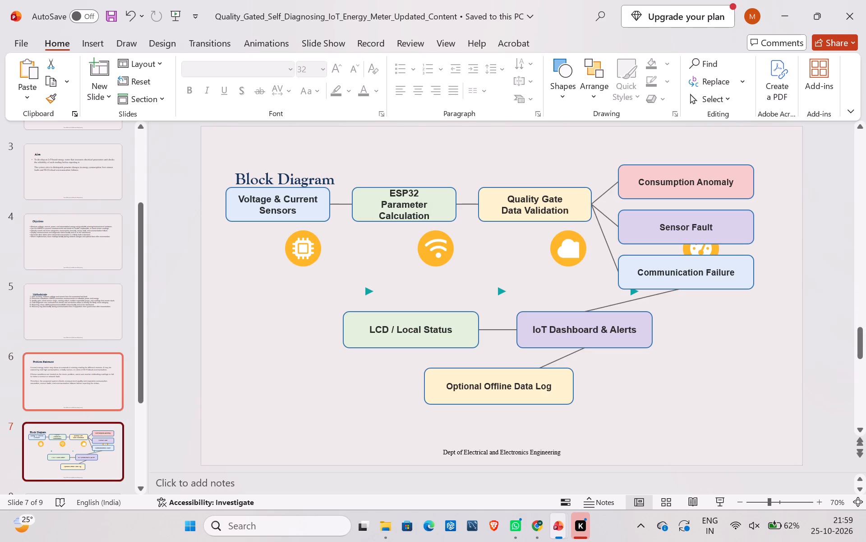
left_click(306, 258)
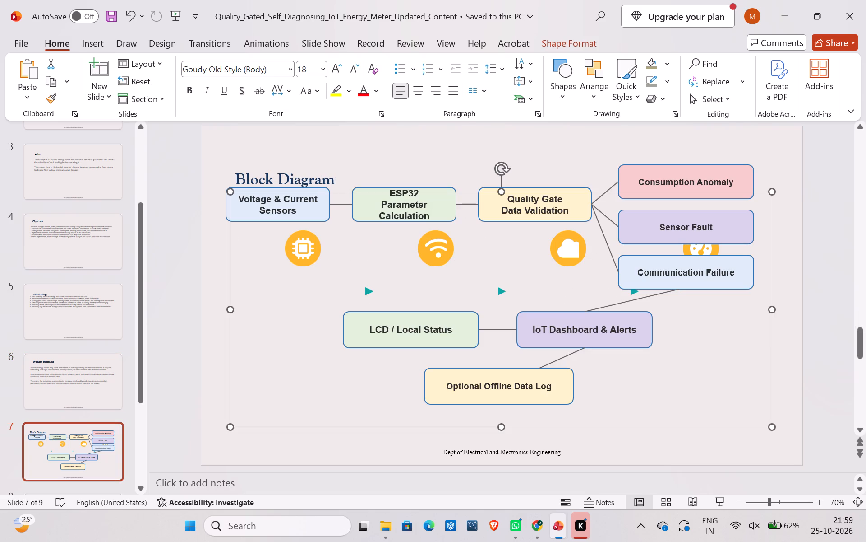
left_click_drag(306, 258, 305, 333)
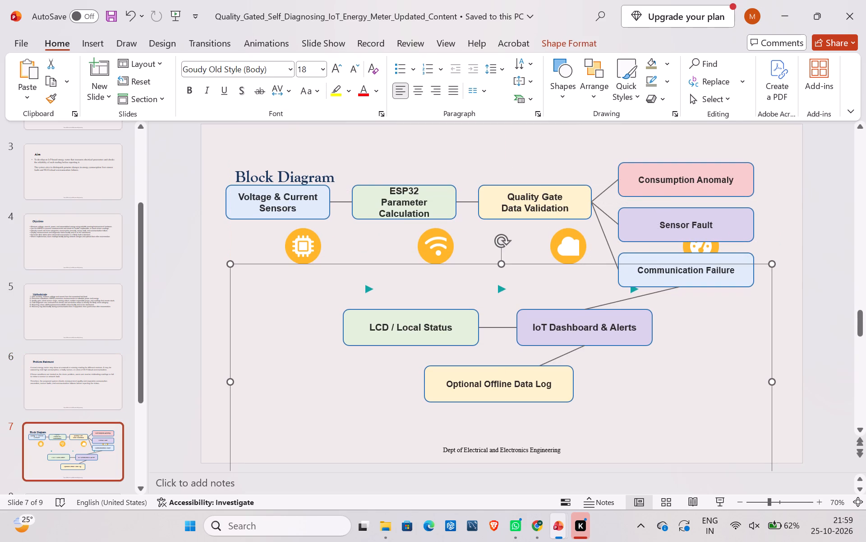
left_click(263, 358)
left_click(301, 254)
key("Delete")
key("Delete")
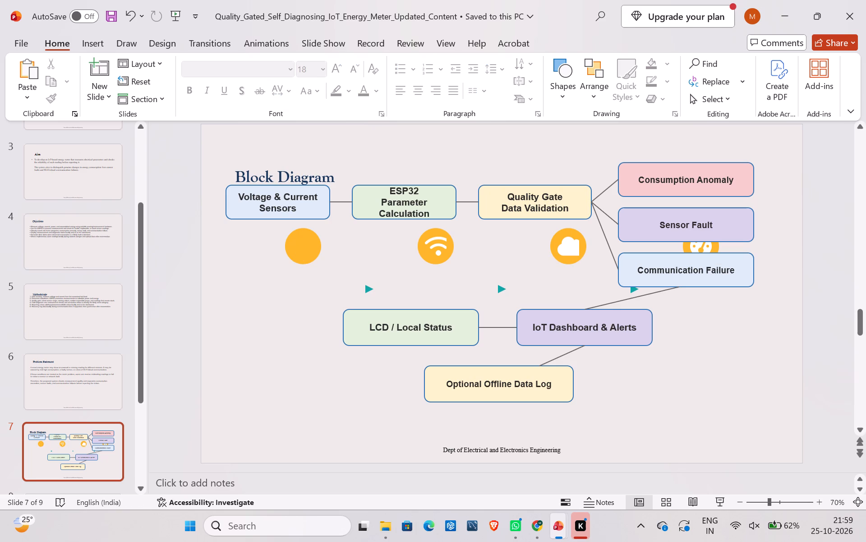
left_click(301, 254)
key("Delete")
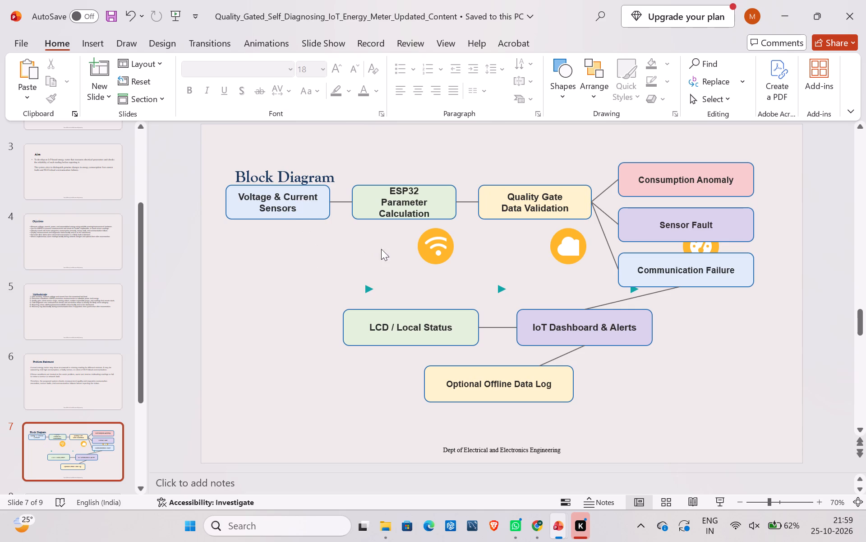
Delete the Wi-Fi icon, the cloud icon and the icon partly hidden behind Communication Failure, together with their orange circles.
left_click(443, 230)
key("Delete")
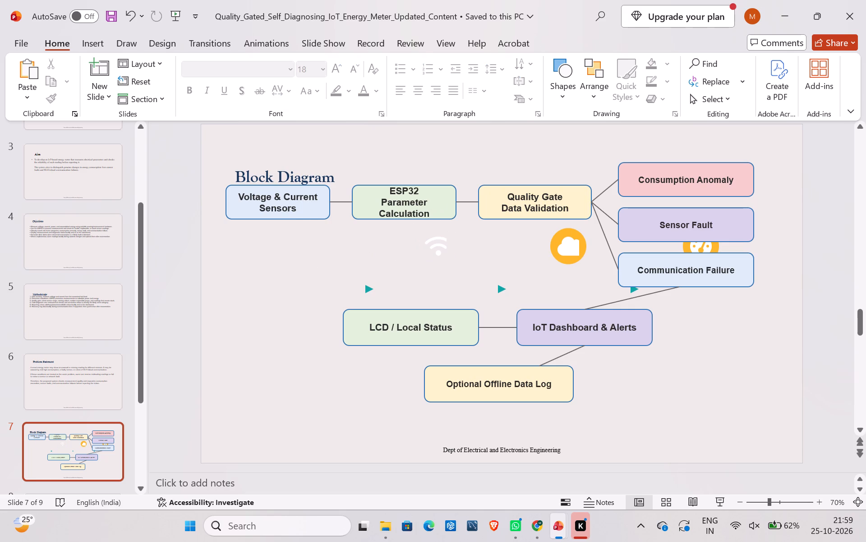
left_click(437, 240)
key("Delete")
left_click(568, 247)
key("Delete")
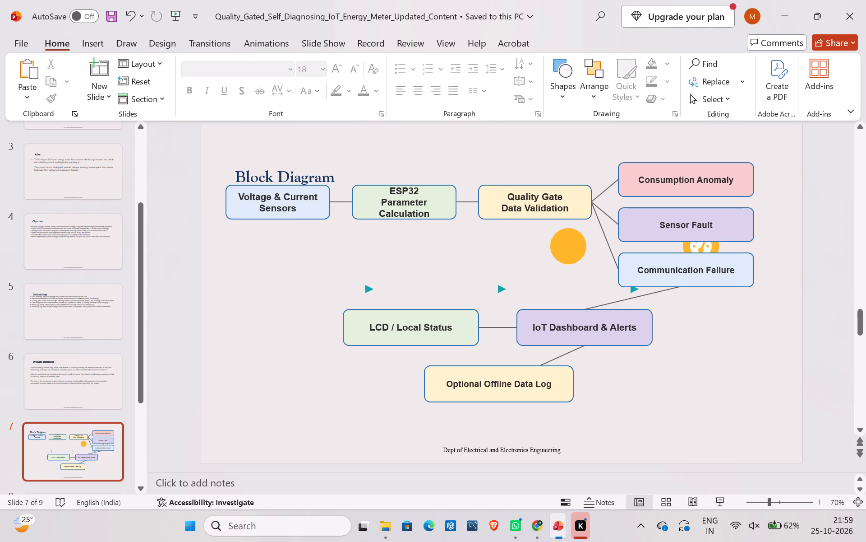
left_click(568, 247)
key("Delete")
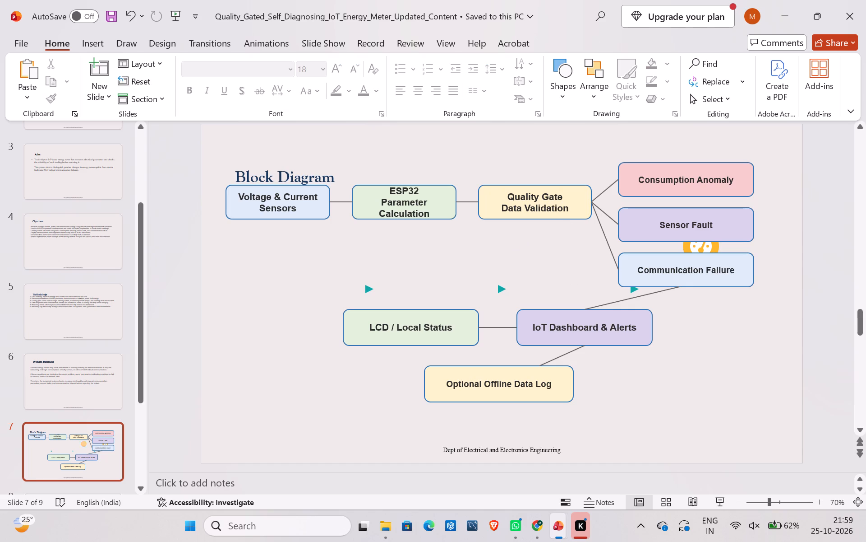
left_click(691, 247)
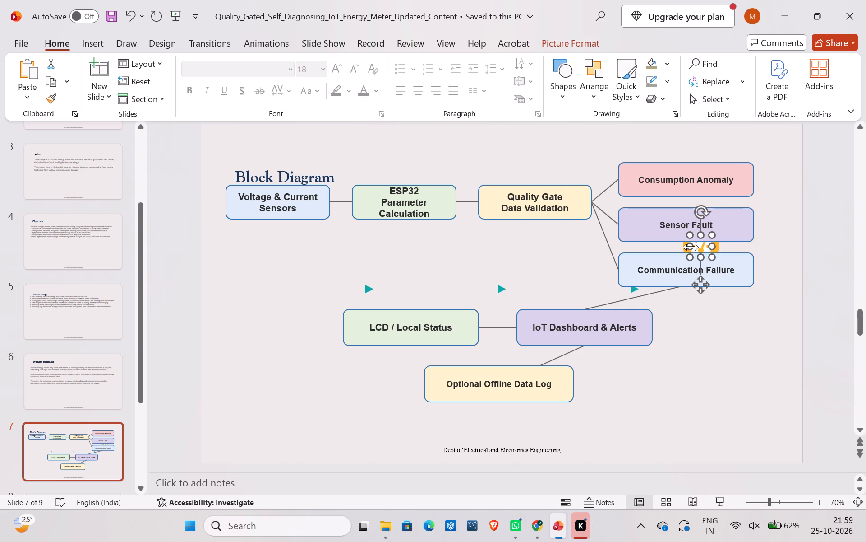
key("BackSpace")
key("Delete")
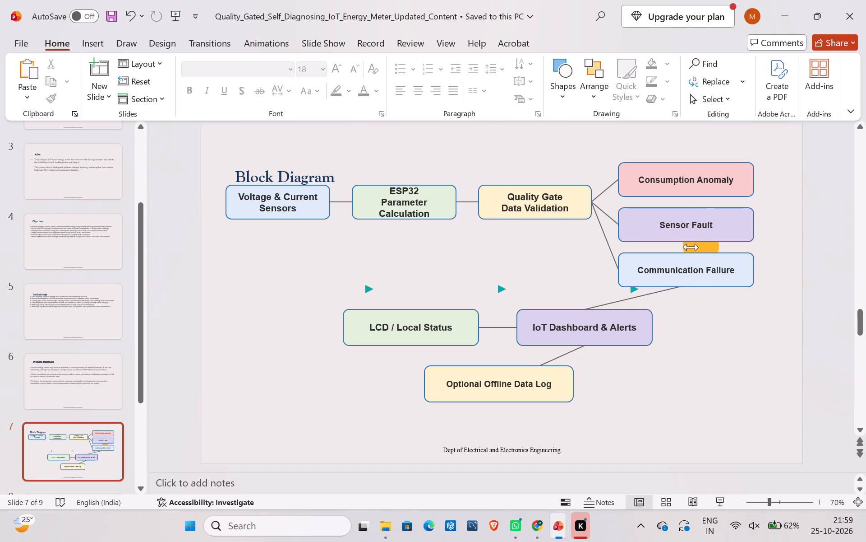
left_click(692, 248)
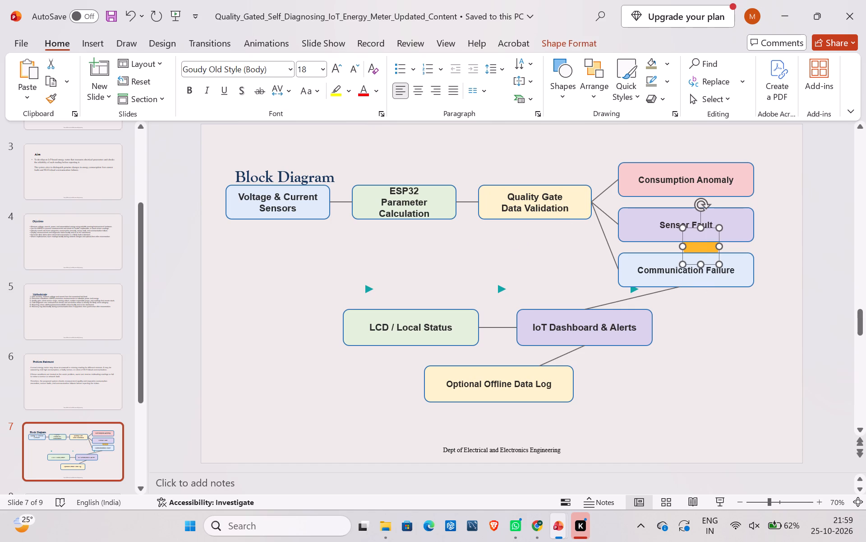
key("Delete")
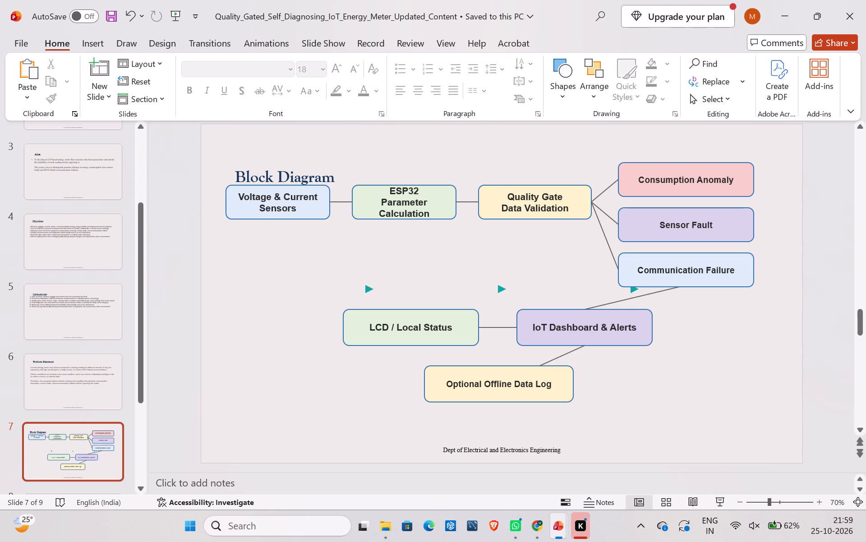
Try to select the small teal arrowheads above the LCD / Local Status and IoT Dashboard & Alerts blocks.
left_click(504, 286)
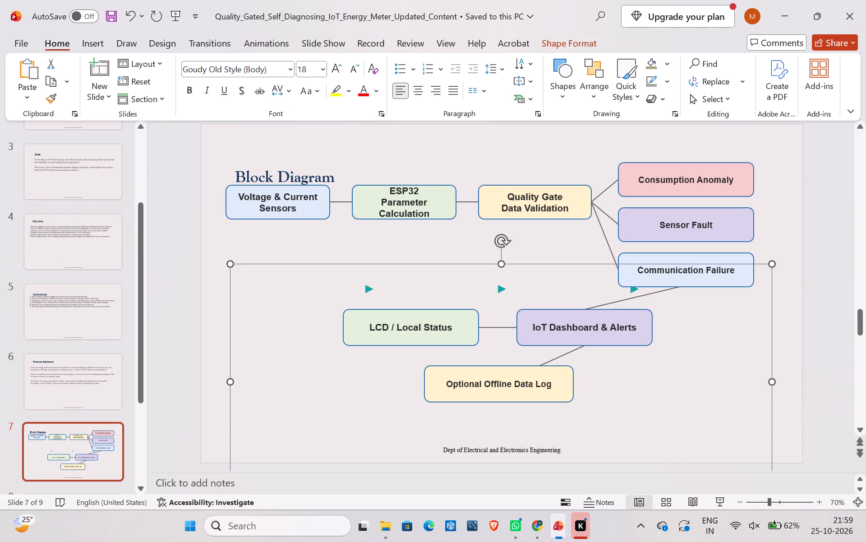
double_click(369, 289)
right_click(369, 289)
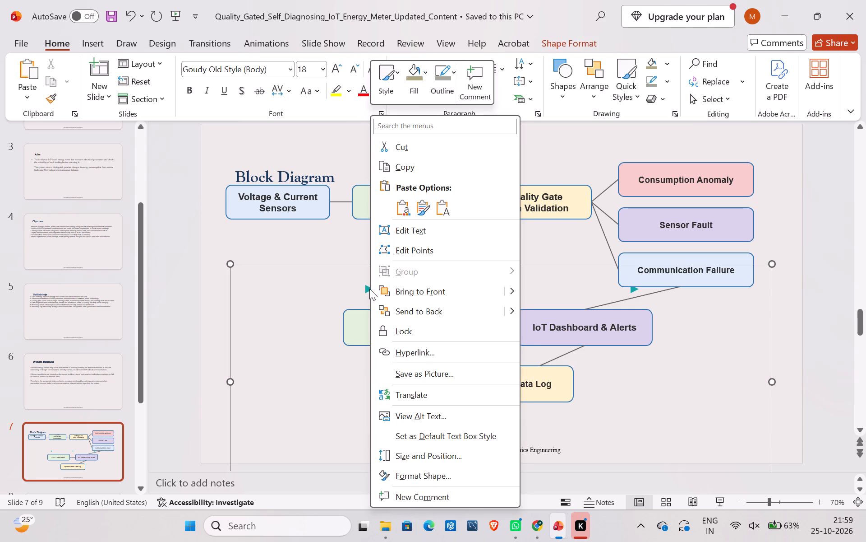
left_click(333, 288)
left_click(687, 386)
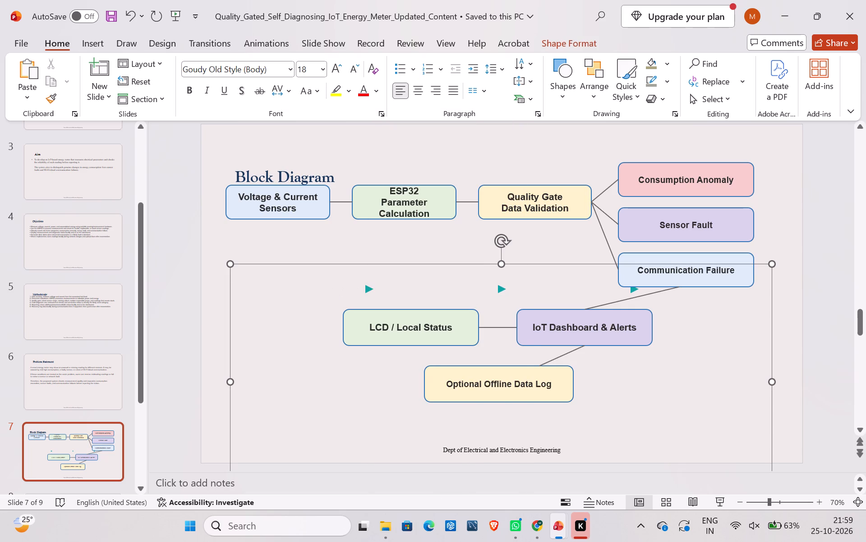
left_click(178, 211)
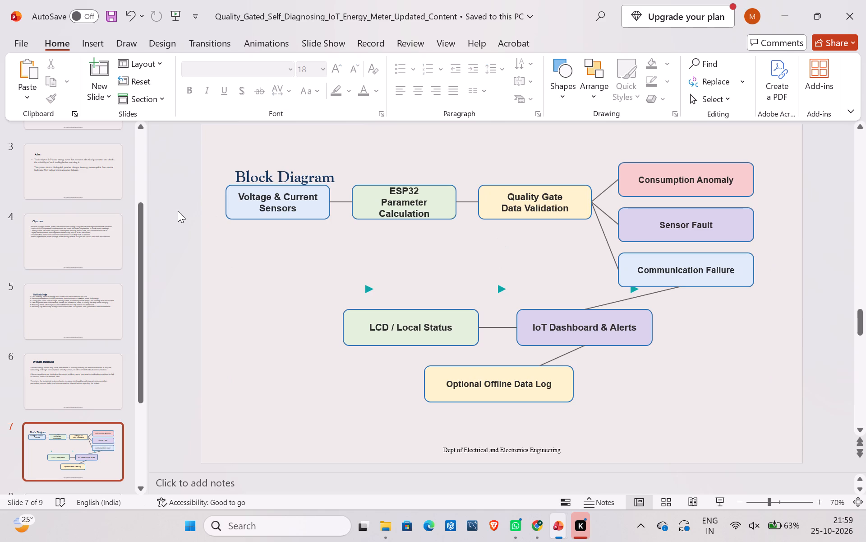
Pull the large empty overlay box down clear of the block diagram and remove it from the slide.
left_click_drag(362, 285, 380, 373)
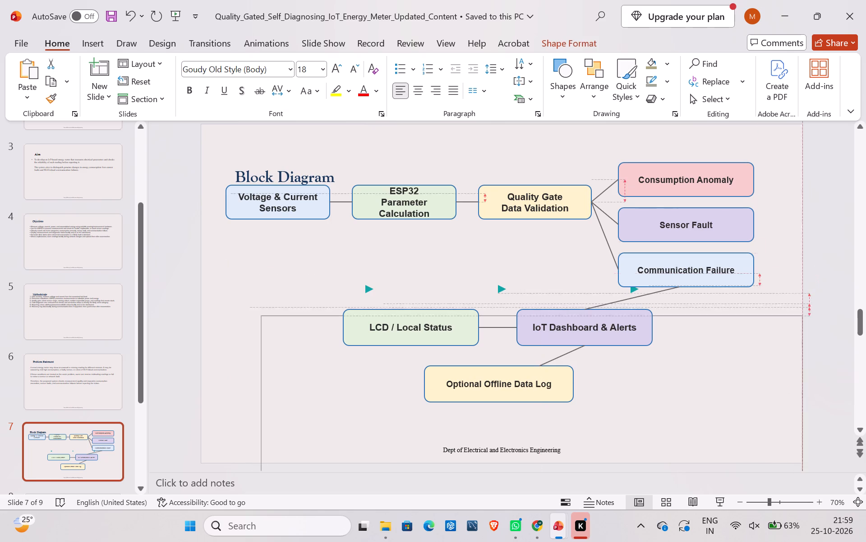
left_click_drag(380, 373, 348, 458)
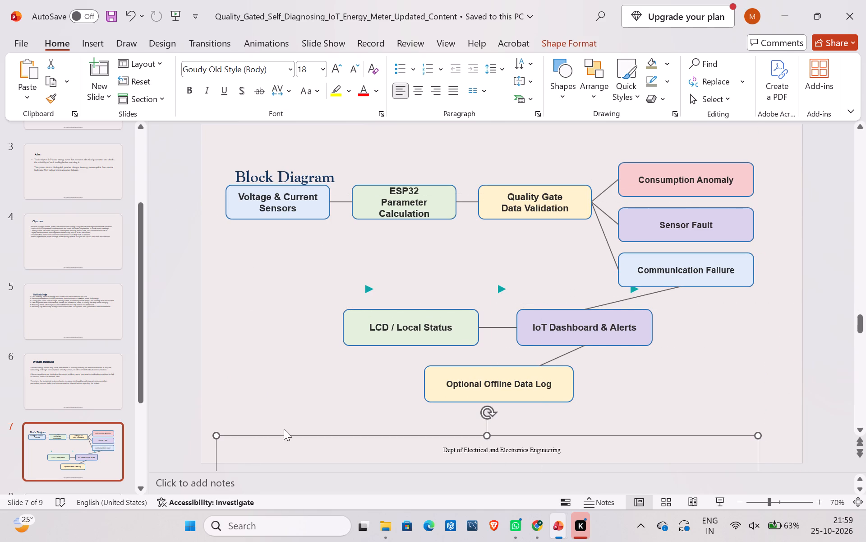
left_click_drag(295, 435, 281, 541)
left_click(315, 443)
right_click(315, 443)
left_click(382, 81)
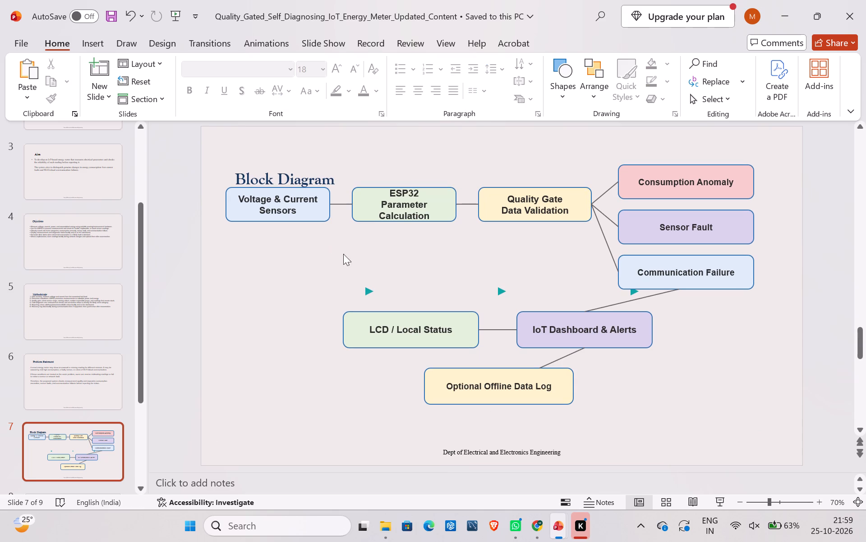
Delete the three stray teal arrowheads above the LCD / Local Status and IoT Dashboard & Alerts row of the block diagram.
left_click(368, 291)
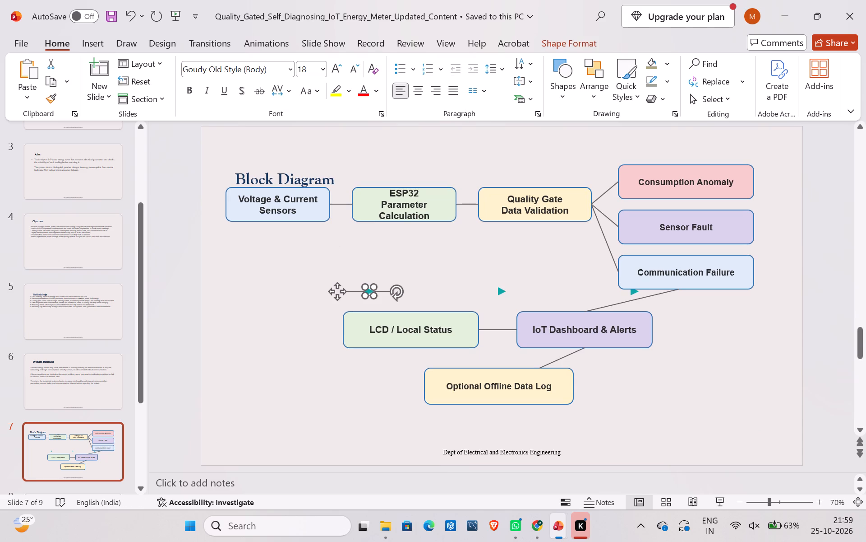
key("Delete")
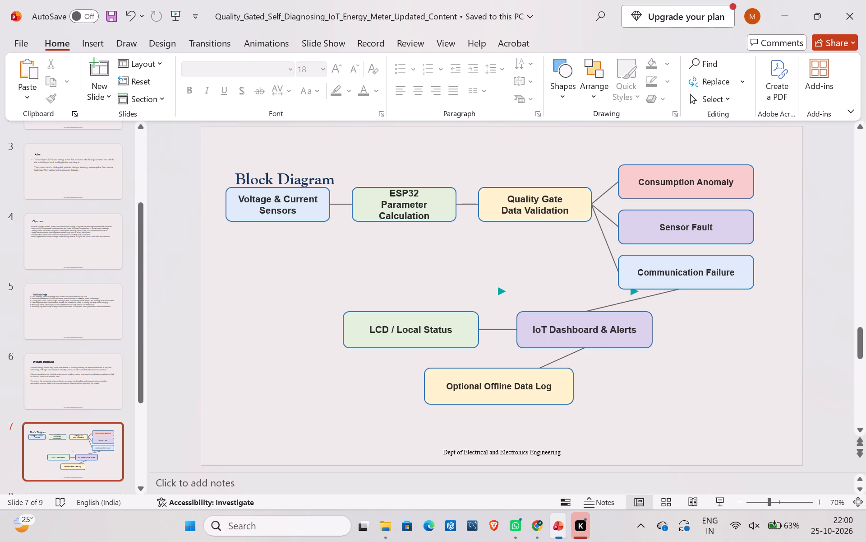
left_click(502, 293)
key("Delete")
left_click(636, 294)
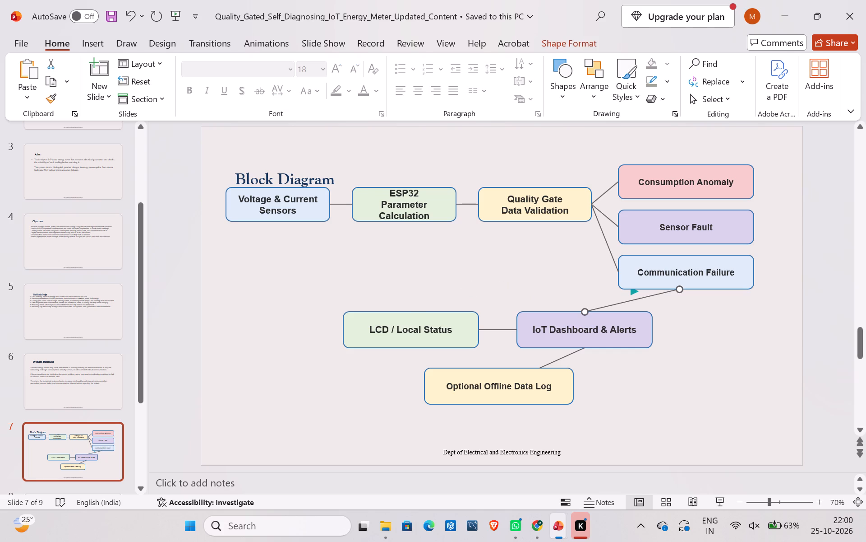
left_click(636, 292)
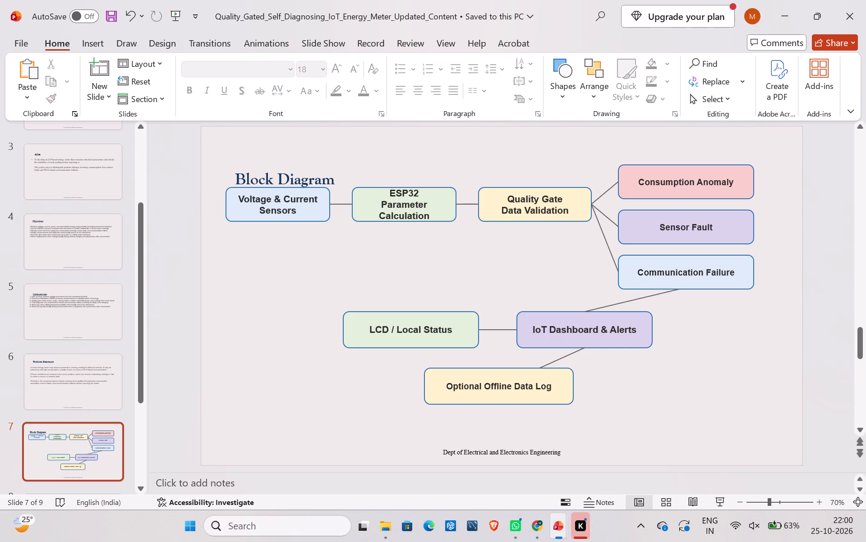
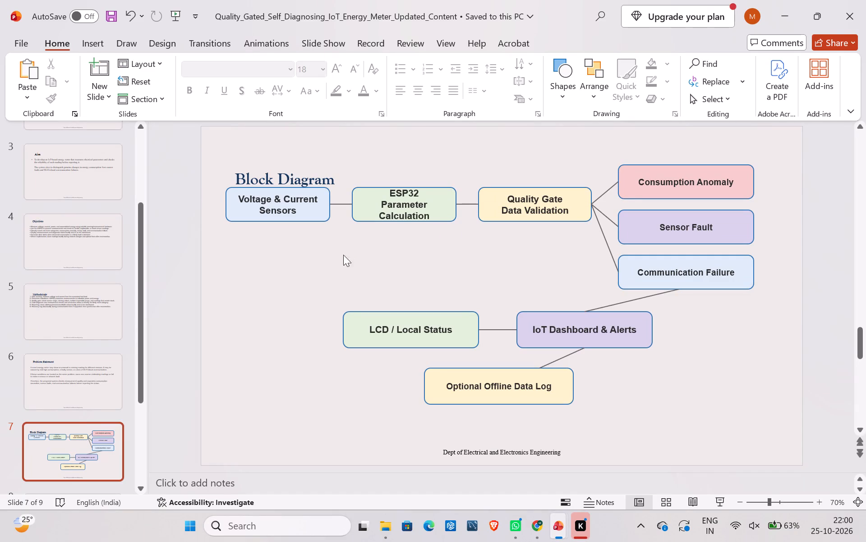
Set the bulleted text on the Objectives slide in Times New Roman.
left_click(88, 192)
left_click(83, 252)
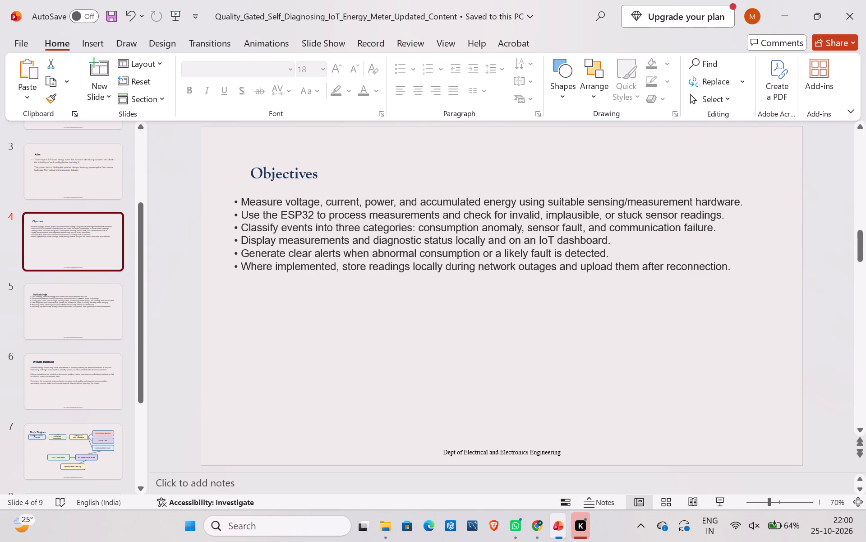
left_click_drag(239, 201, 671, 283)
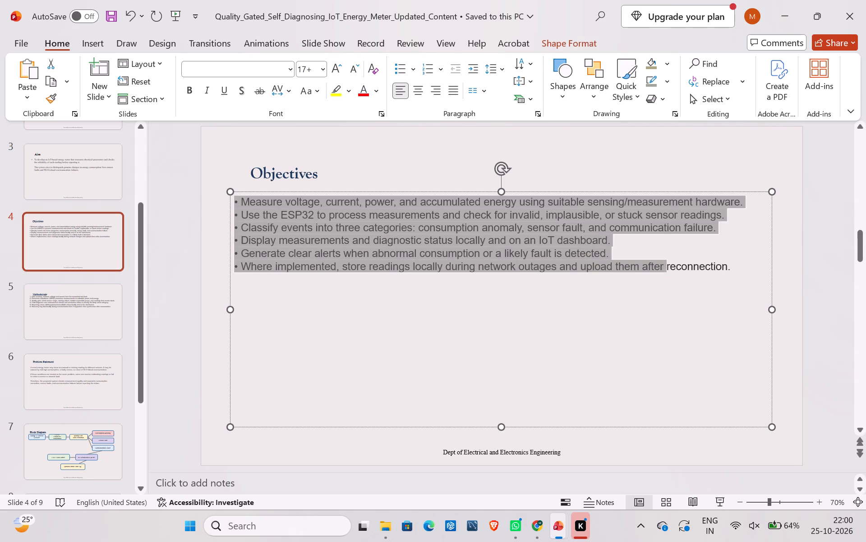
left_click_drag(671, 283, 726, 281)
left_click(706, 234)
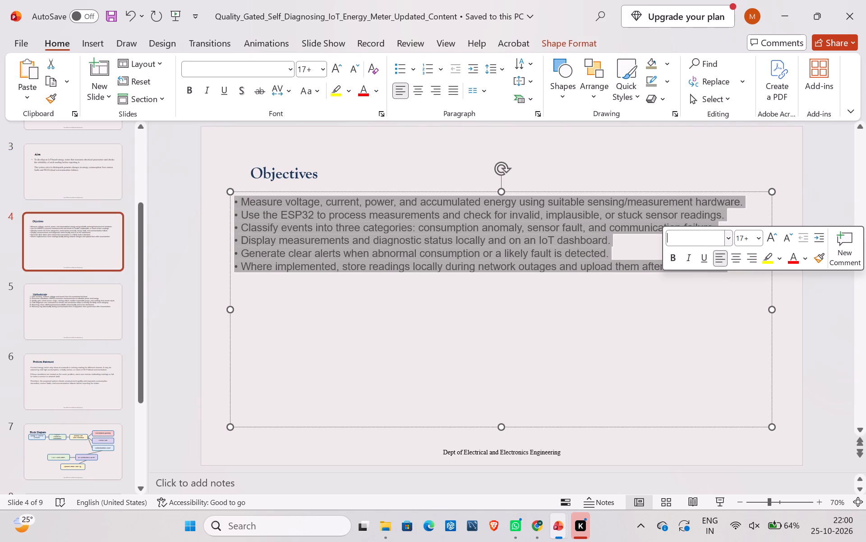
type("tim")
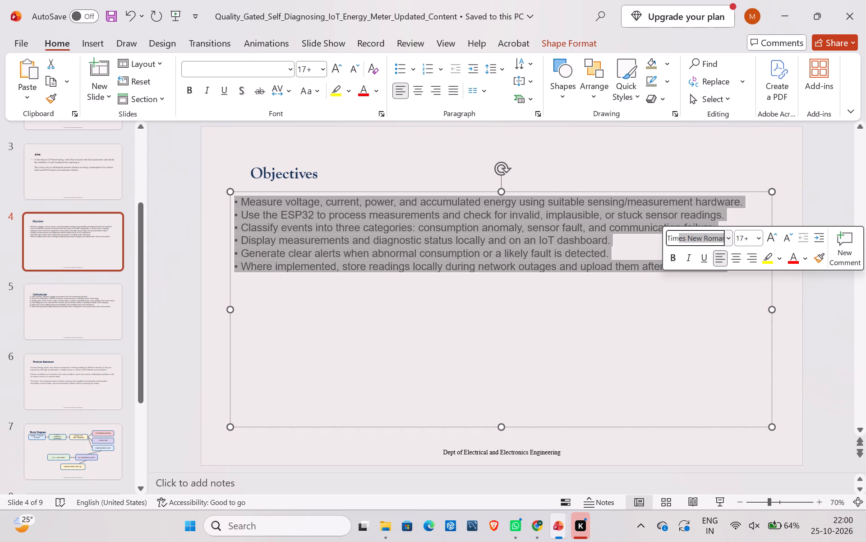
key("Return")
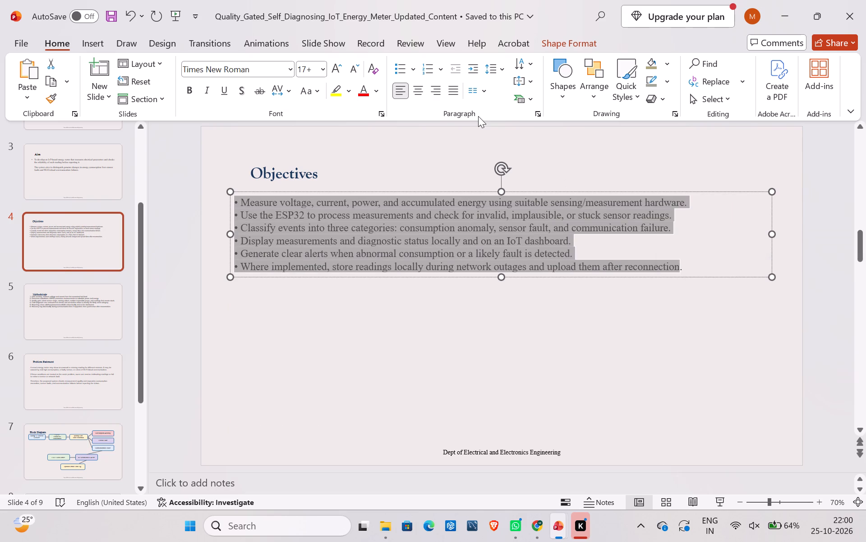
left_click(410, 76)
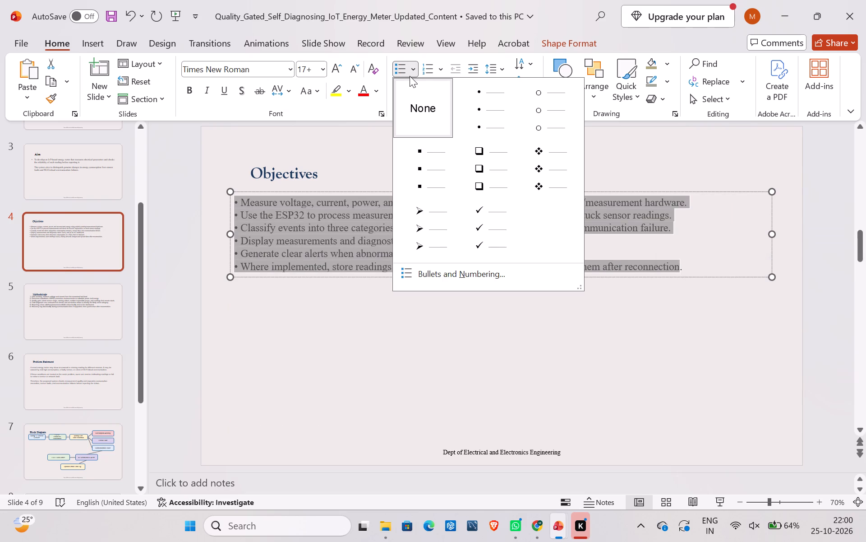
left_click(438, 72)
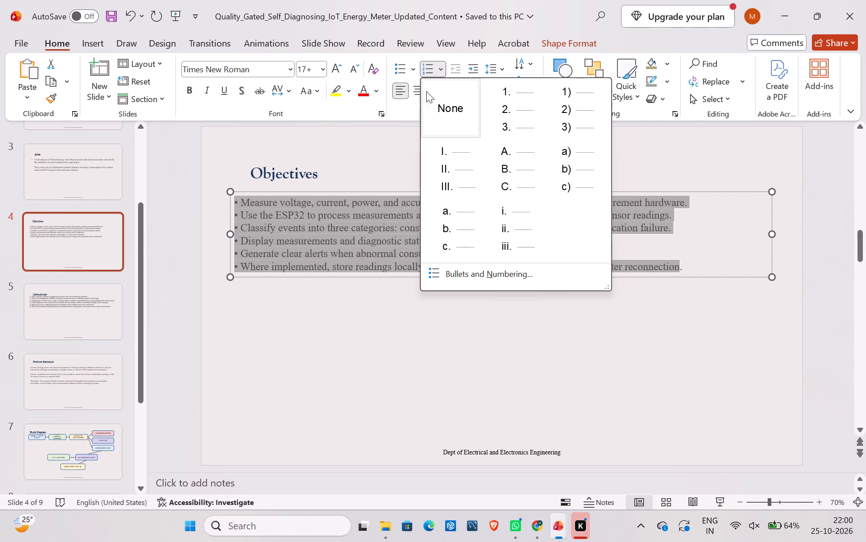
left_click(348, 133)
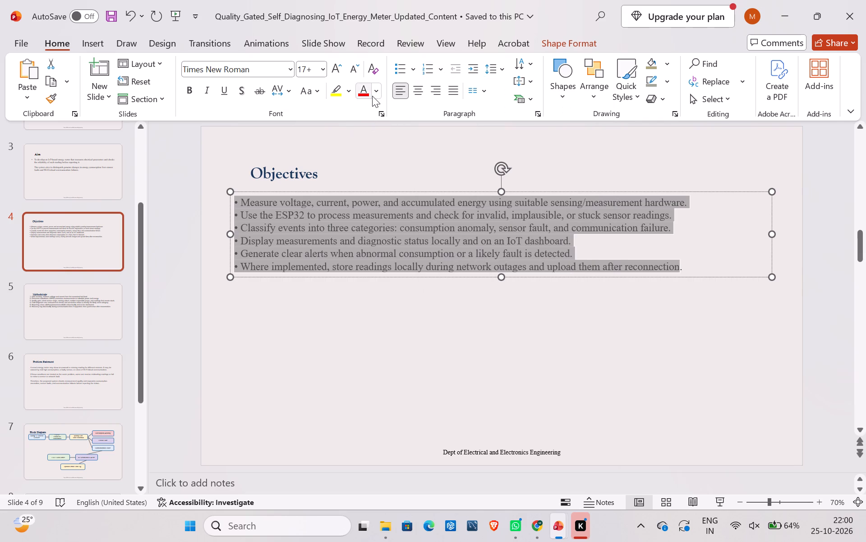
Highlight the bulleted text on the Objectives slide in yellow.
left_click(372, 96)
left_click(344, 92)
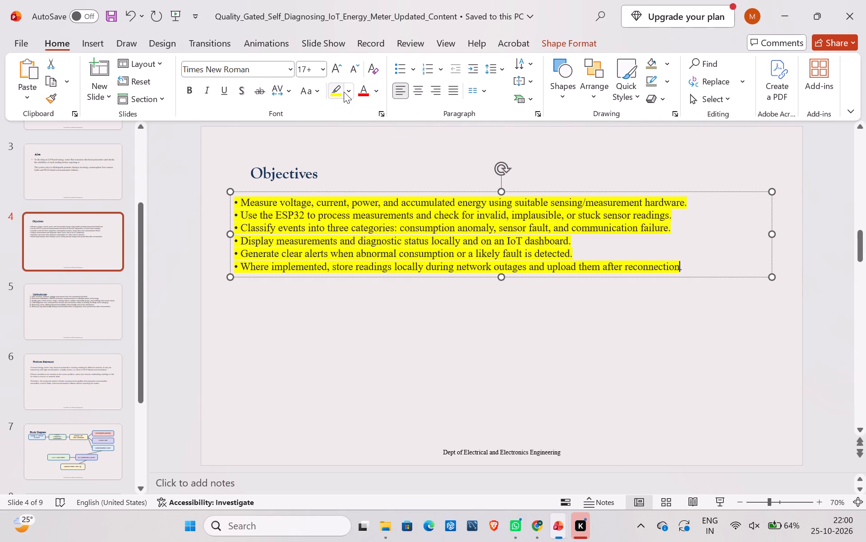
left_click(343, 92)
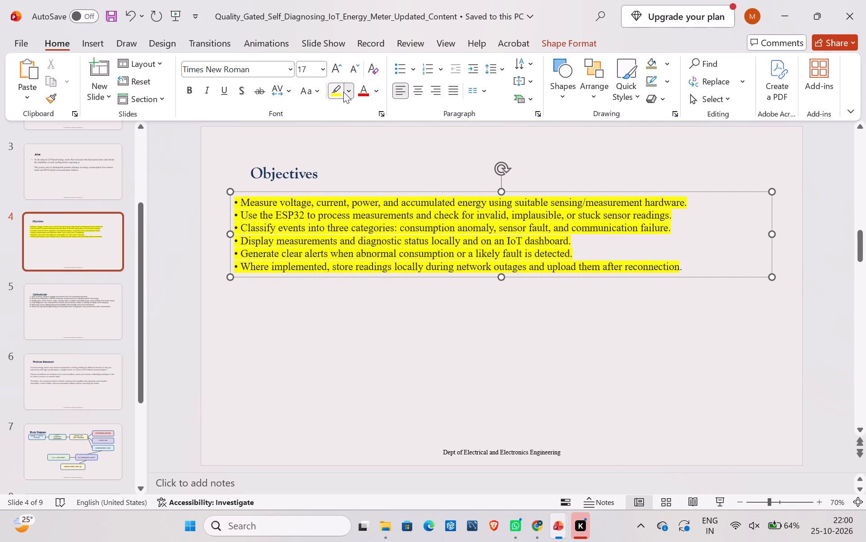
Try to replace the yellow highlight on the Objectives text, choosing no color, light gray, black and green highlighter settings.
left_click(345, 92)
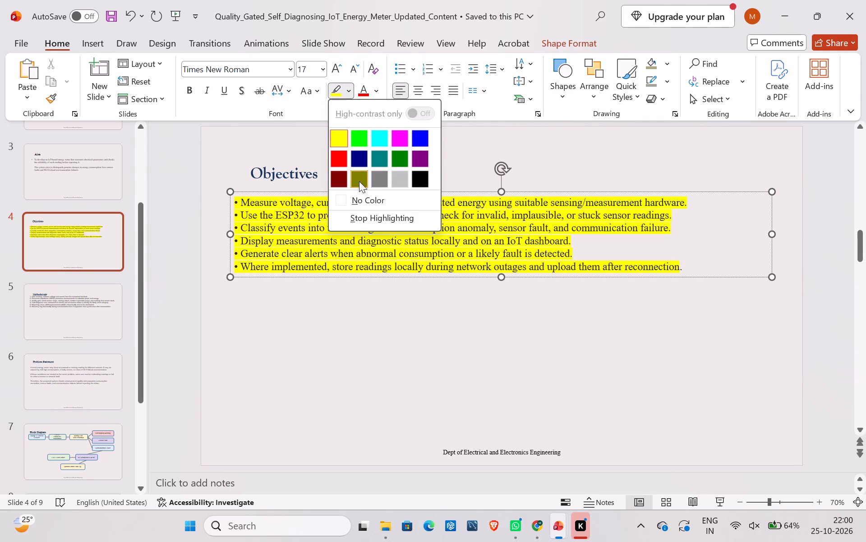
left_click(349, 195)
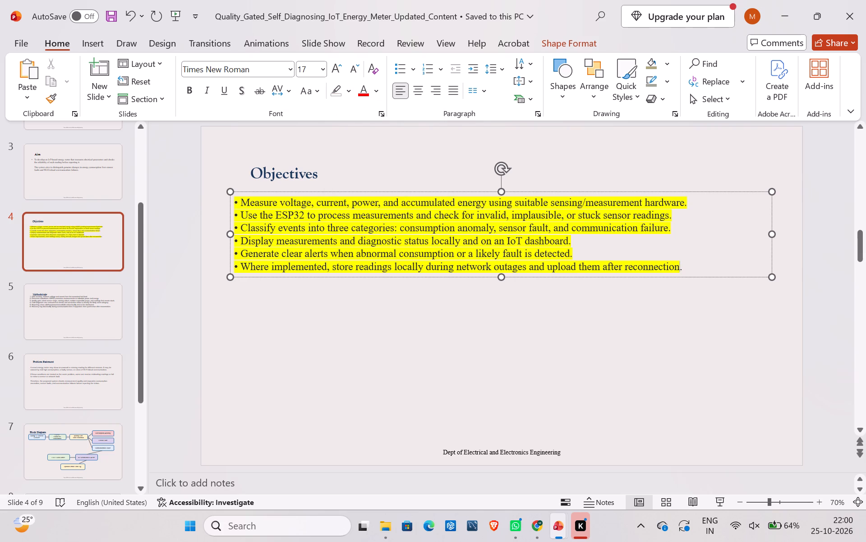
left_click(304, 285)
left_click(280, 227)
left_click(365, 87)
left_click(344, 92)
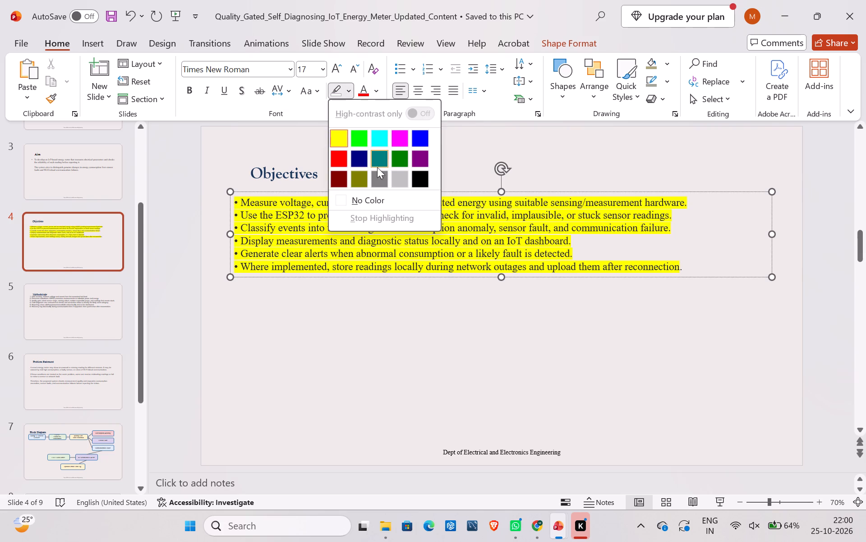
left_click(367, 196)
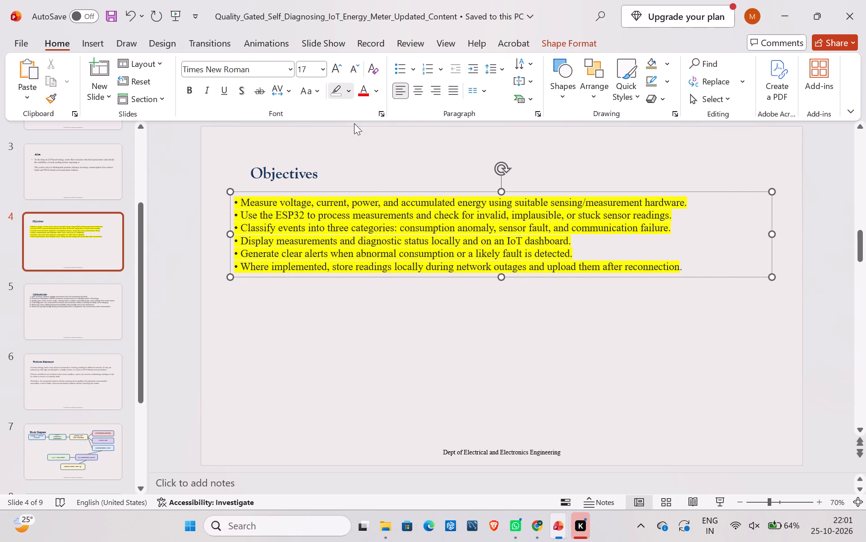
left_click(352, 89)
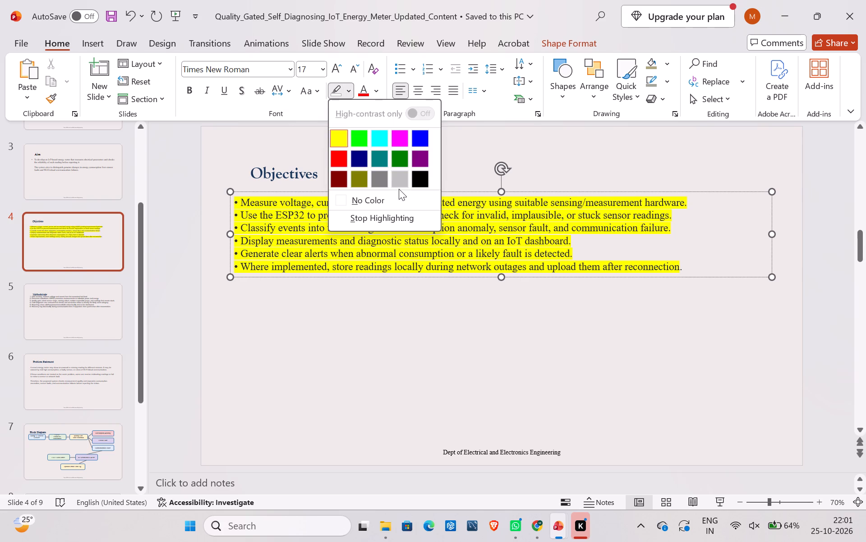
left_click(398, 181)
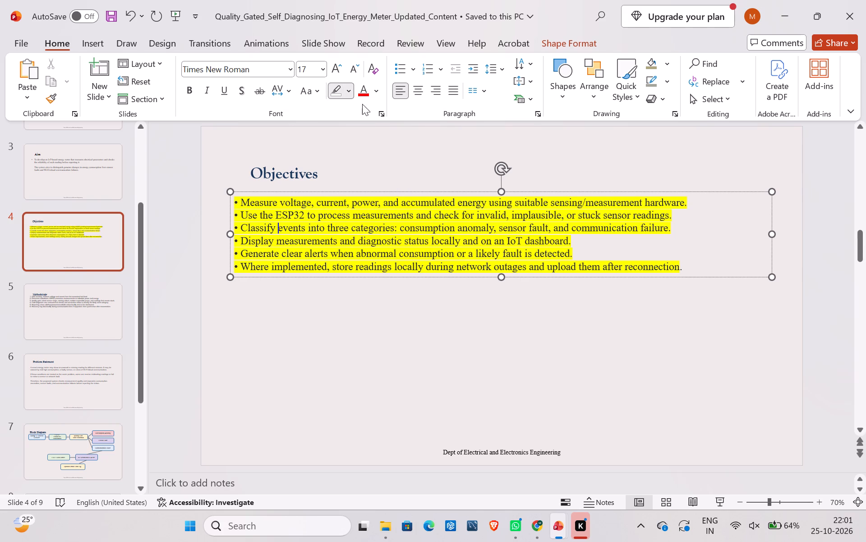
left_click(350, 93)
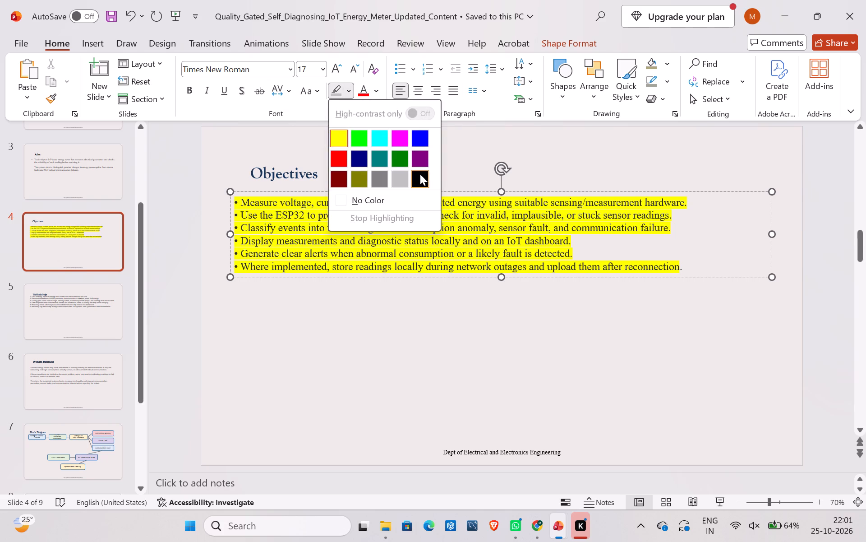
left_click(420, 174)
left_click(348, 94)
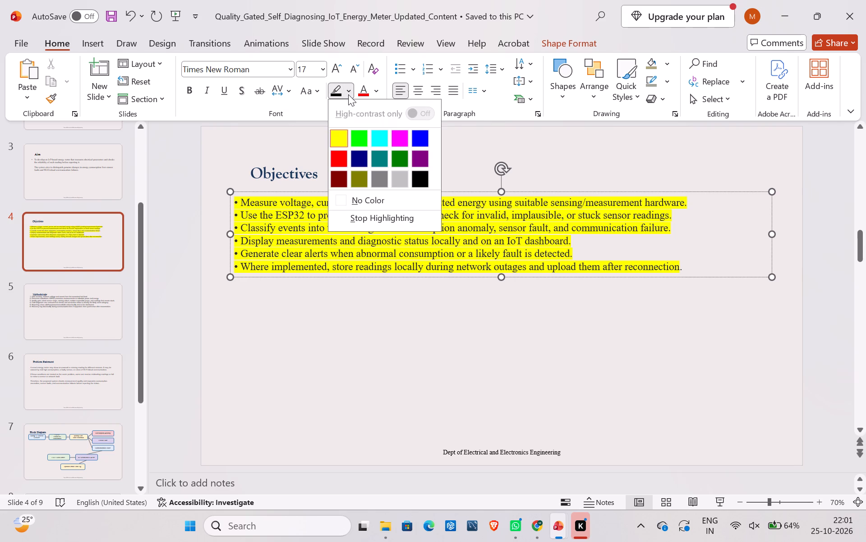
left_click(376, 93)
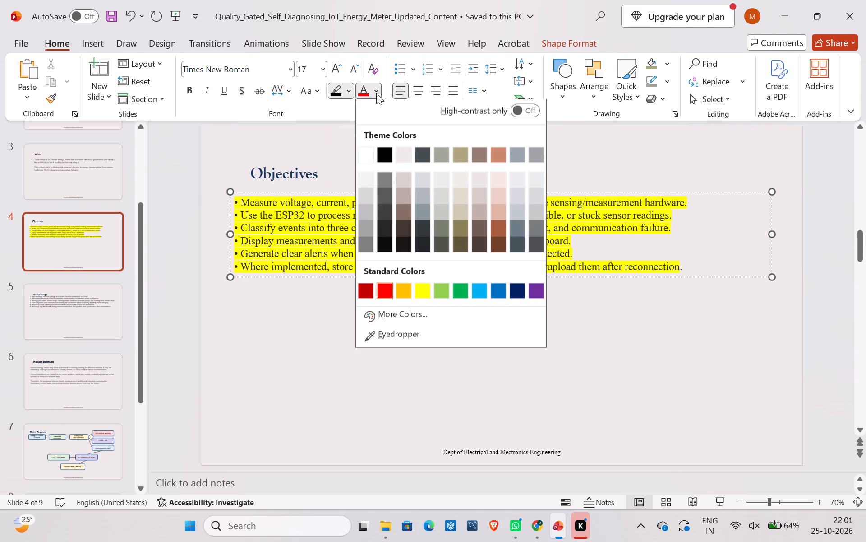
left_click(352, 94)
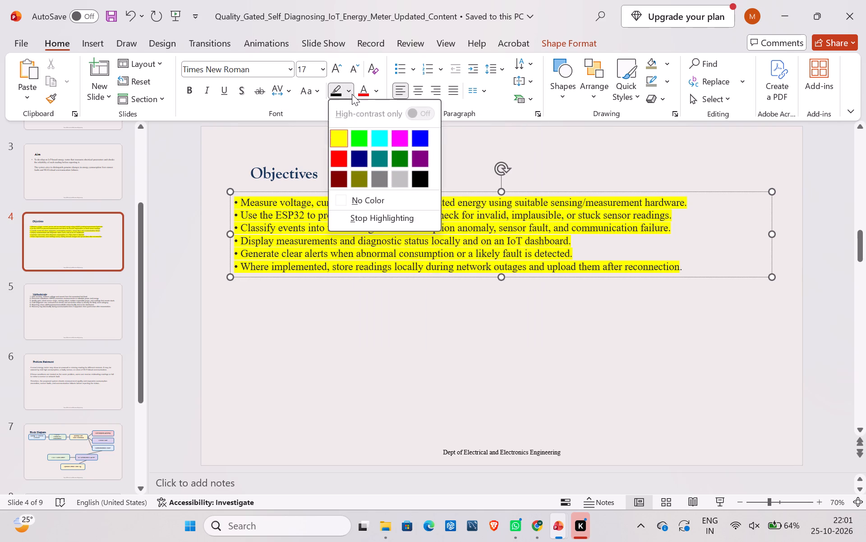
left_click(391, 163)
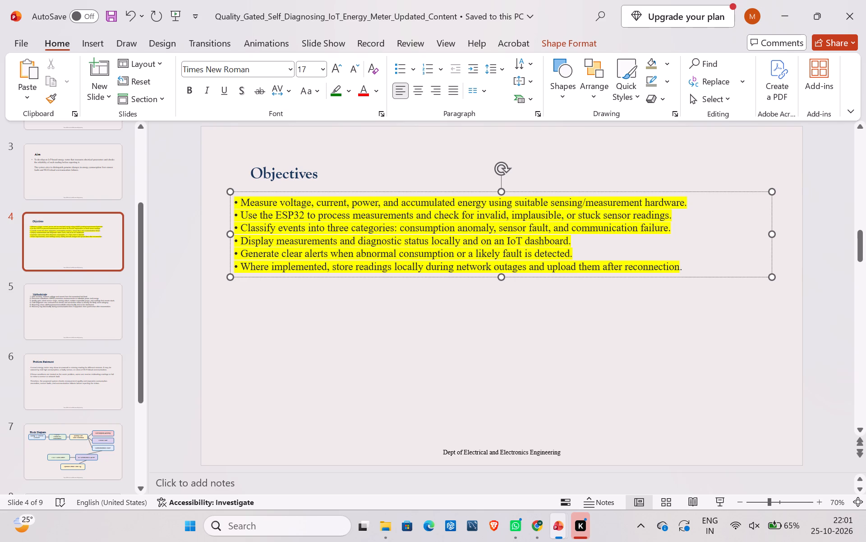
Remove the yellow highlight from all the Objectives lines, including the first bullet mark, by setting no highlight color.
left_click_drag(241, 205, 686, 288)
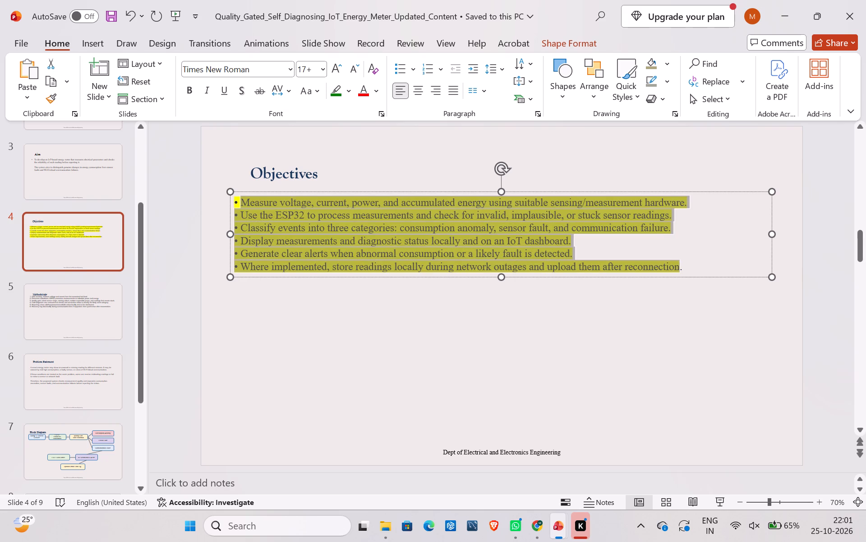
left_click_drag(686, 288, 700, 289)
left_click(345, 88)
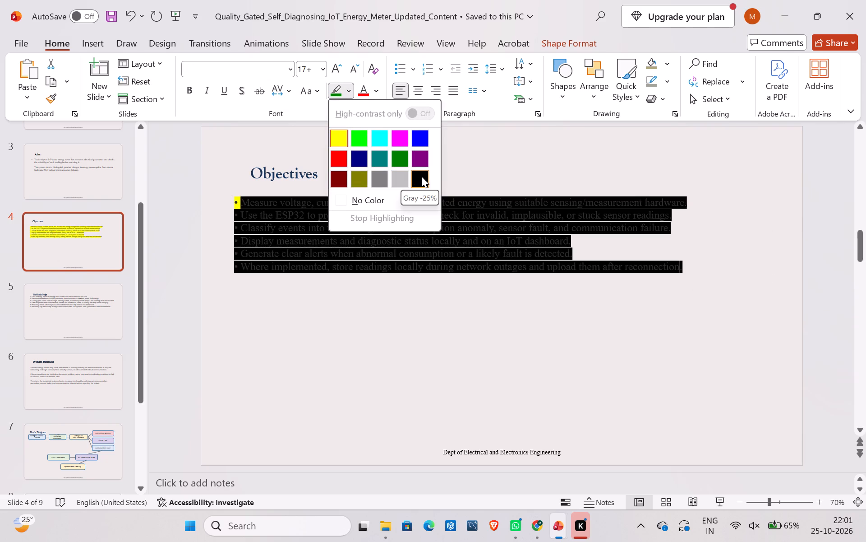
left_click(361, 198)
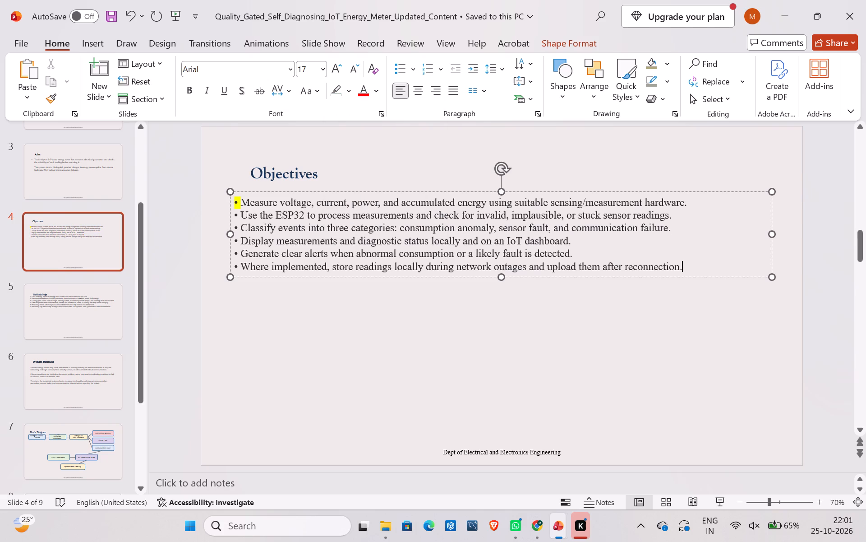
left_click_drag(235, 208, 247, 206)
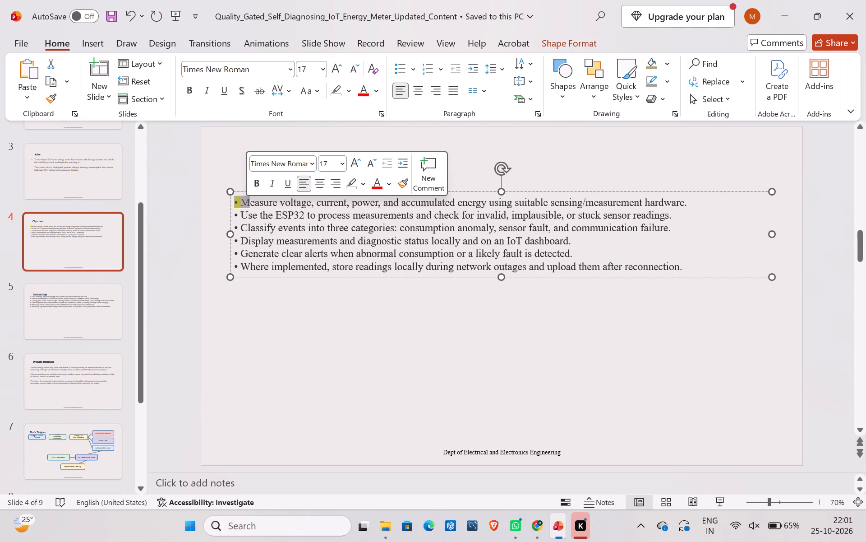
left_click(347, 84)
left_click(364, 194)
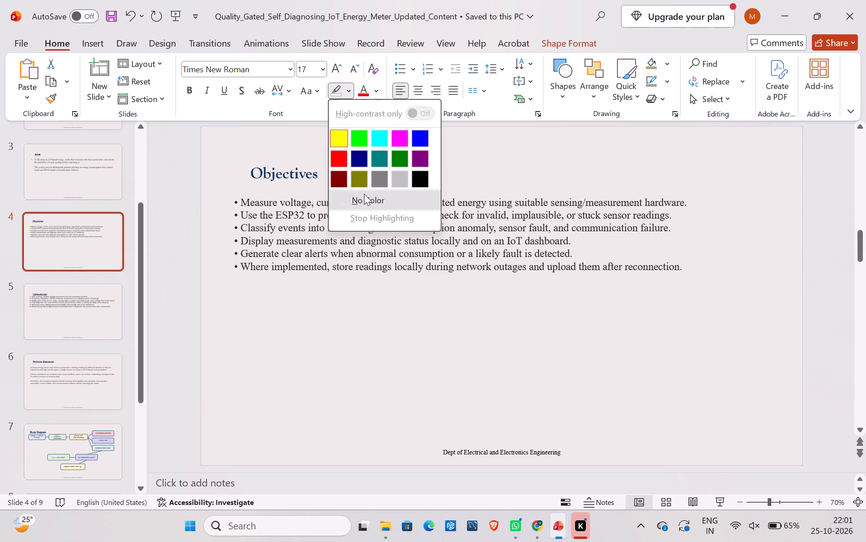
Set the line spacing of the Objectives bullet lines to 1.5.
left_click_drag(240, 204, 459, 266)
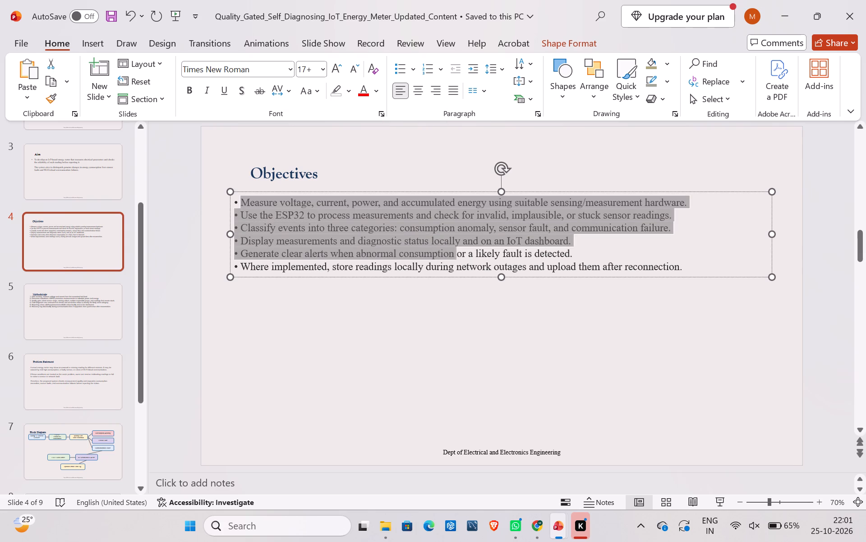
left_click_drag(459, 266, 681, 287)
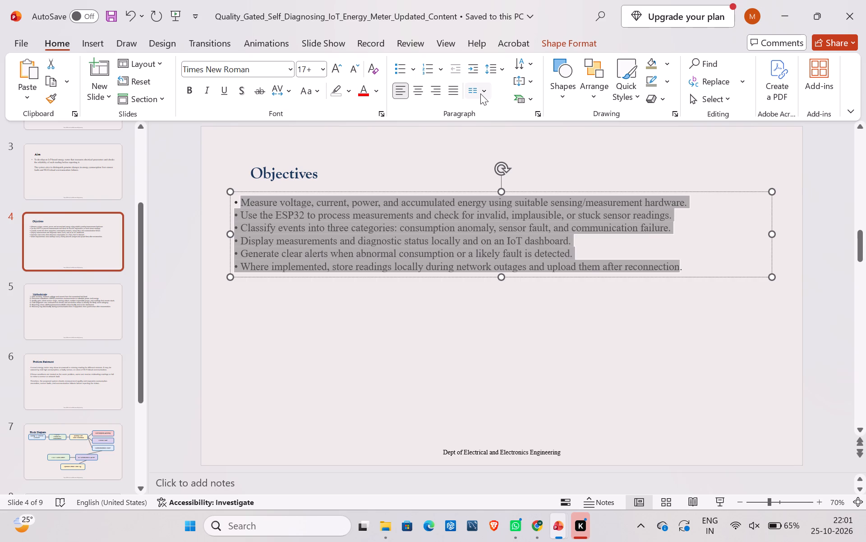
left_click(503, 69)
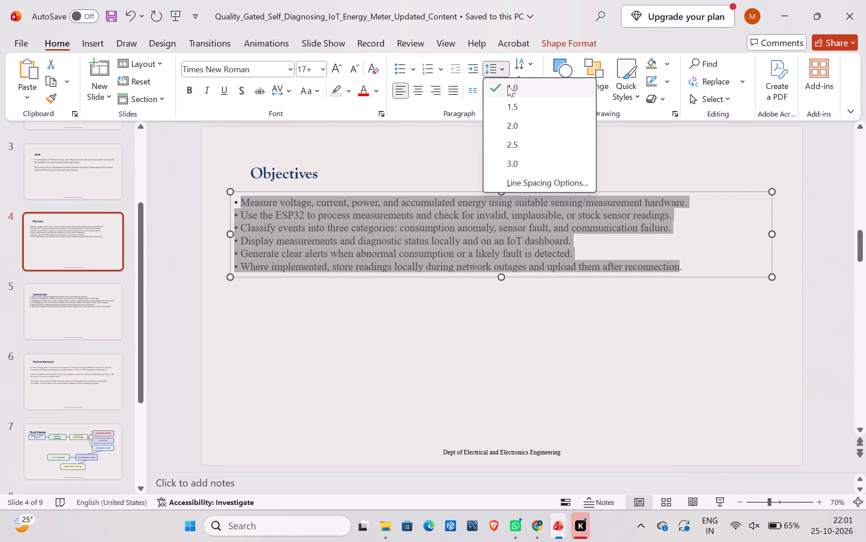
left_click(515, 106)
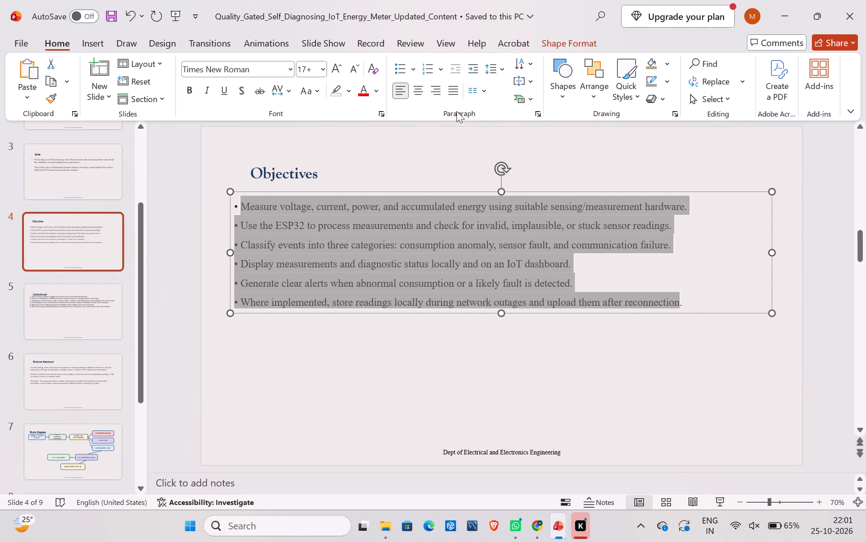
left_click(405, 111)
Change the font of the "Objectives" slide title to Times New Roman.
left_click_drag(317, 176, 265, 173)
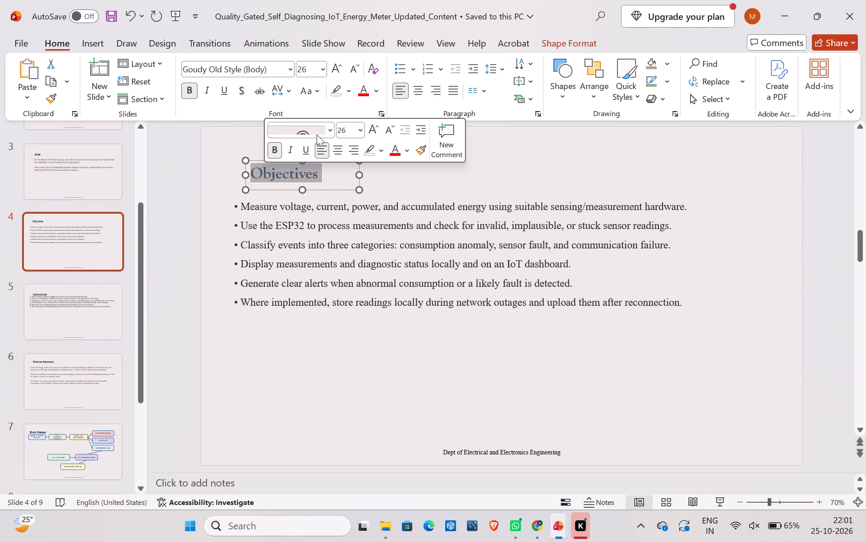
left_click(315, 133)
key("BackSpace")
type("ti")
key("Return")
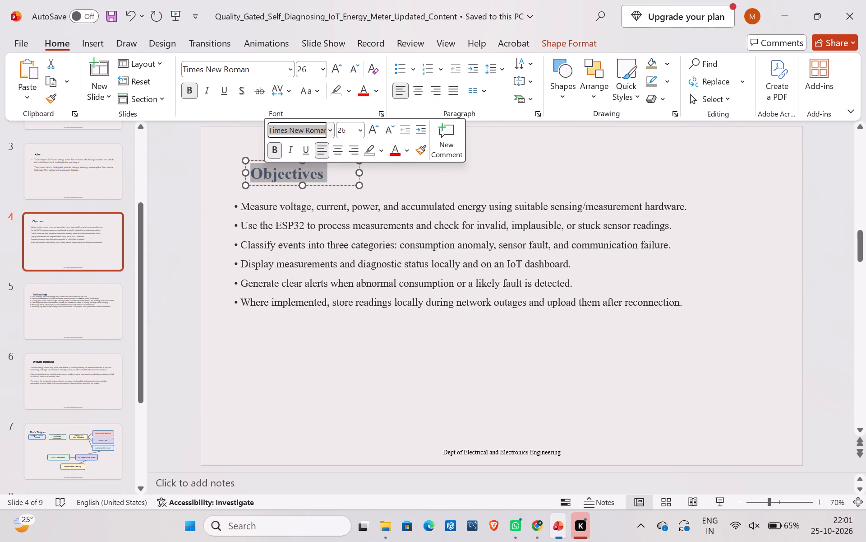
Change the font of the "Methodology" title on slide 5 to Times New Roman.
left_click(224, 362)
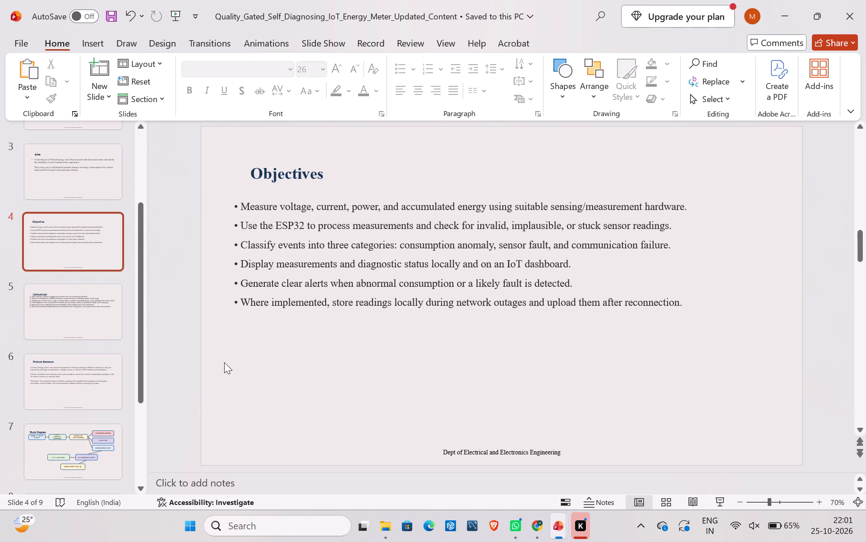
left_click(62, 322)
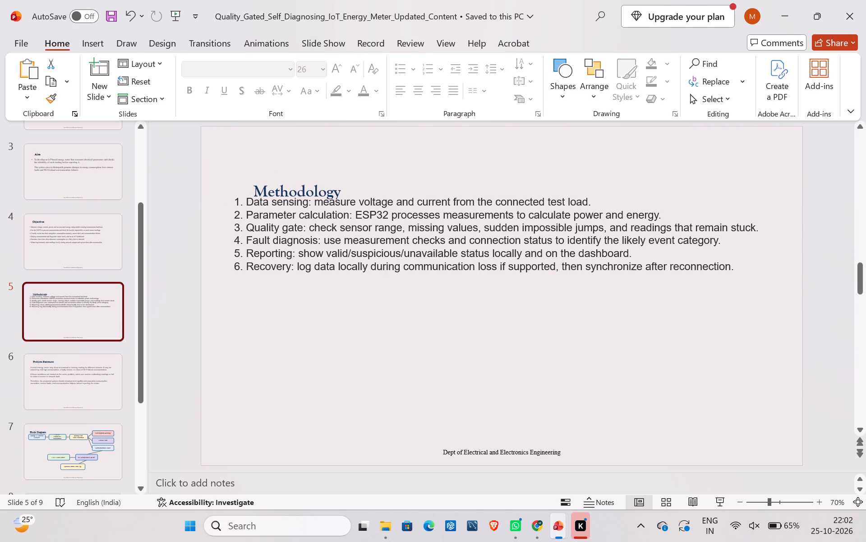
left_click_drag(254, 189, 322, 197)
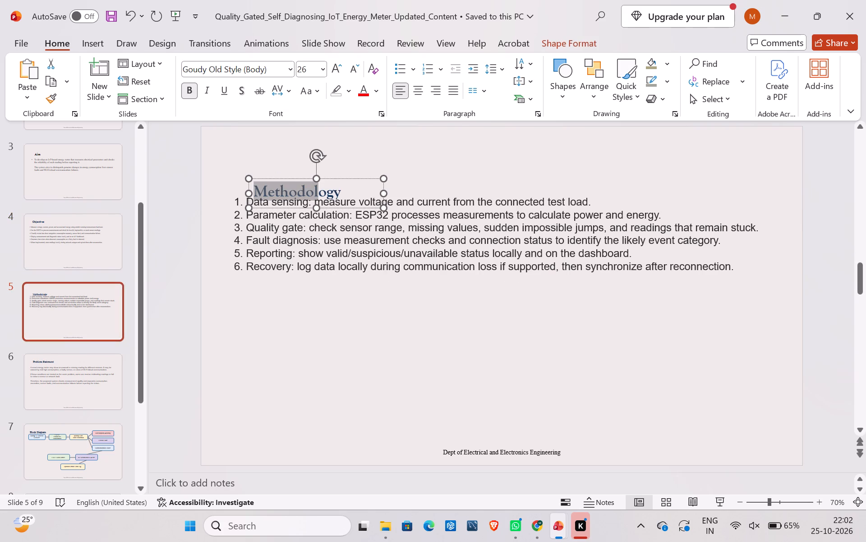
left_click_drag(322, 197, 350, 201)
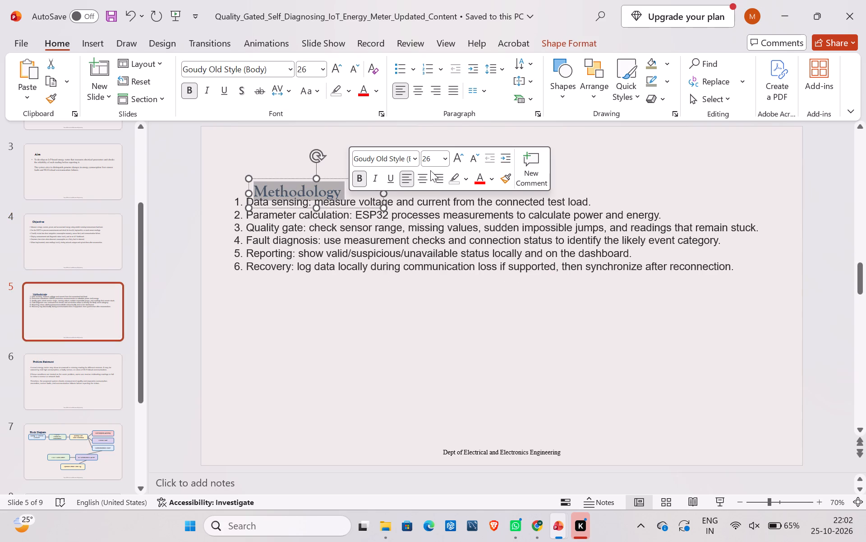
left_click(416, 159)
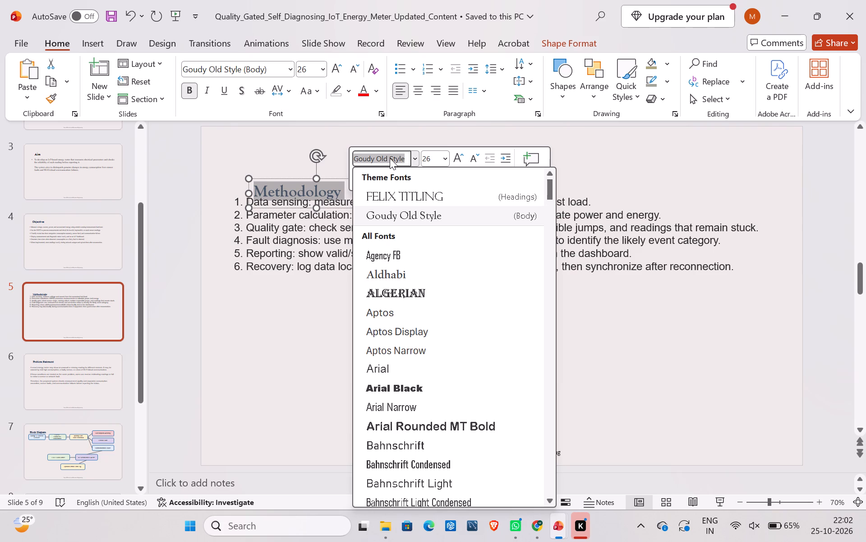
left_click(390, 158)
key("BackSpace")
key("BackSpace")
key("BackSpace")
key("BackSpace")
key("BackSpace")
key("BackSpace")
key("BackSpace")
key("BackSpace")
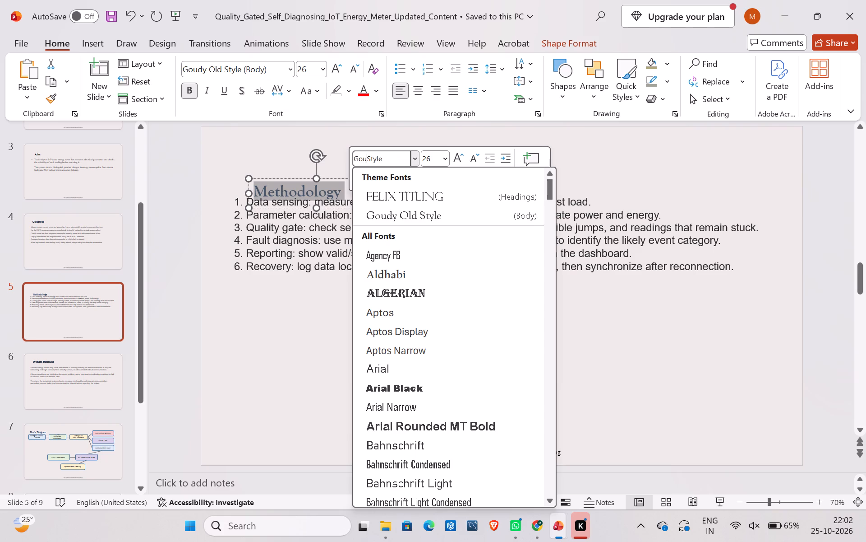
key("Right")
key("Right")
key("Right")
key("Right")
key("Right")
key("BackSpace")
key("BackSpace")
key("BackSpace")
key("BackSpace")
key("BackSpace")
key("BackSpace")
key("BackSpace")
key("BackSpace")
key("BackSpace")
key("BackSpace")
key("BackSpace")
type("times")
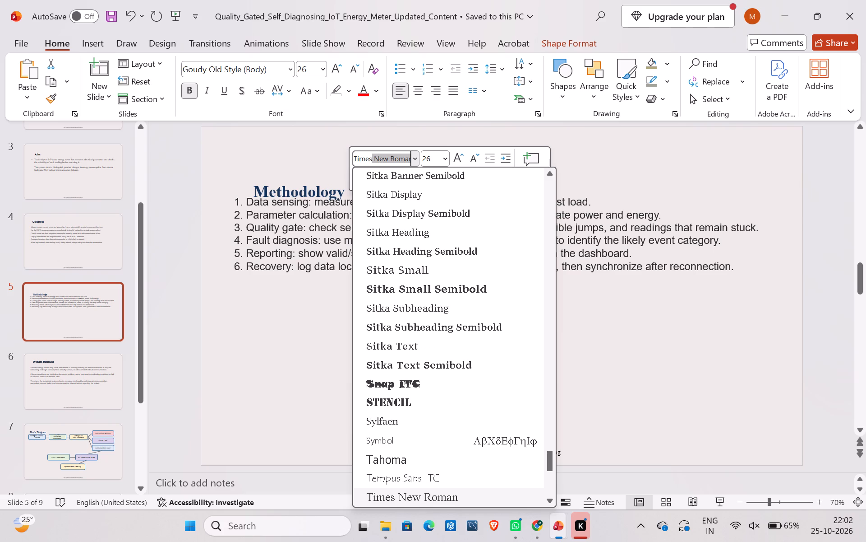
key("Return")
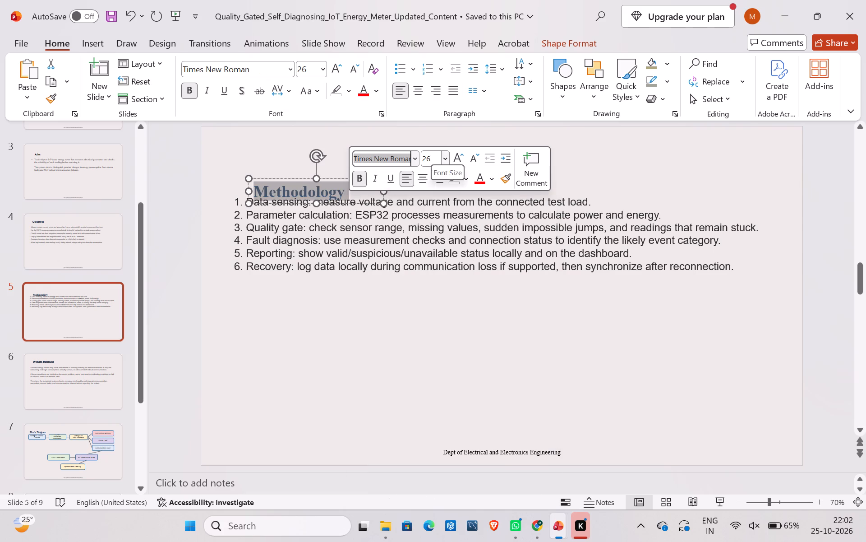
Move the Methodology body text box slightly down so it clears the slide title.
left_click_drag(282, 192, 286, 202)
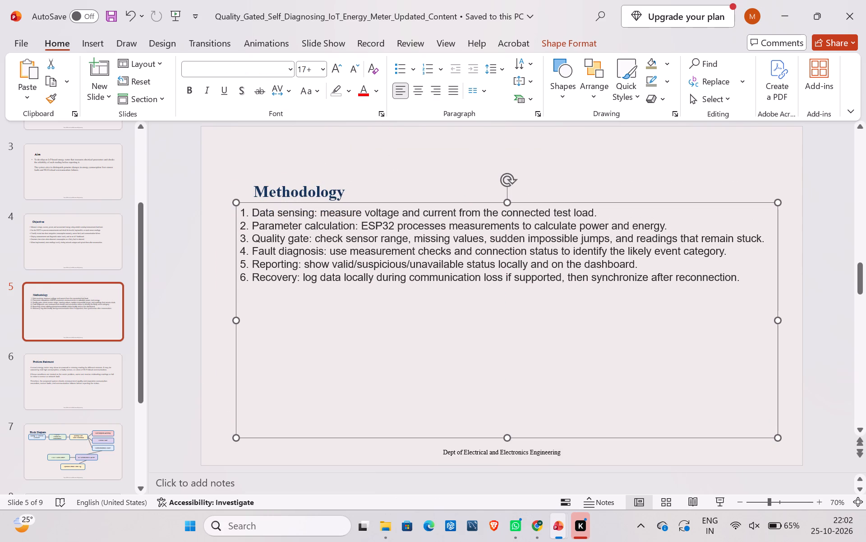
Change the font of the six numbered Methodology lines to Times New Roman.
left_click_drag(250, 212, 552, 291)
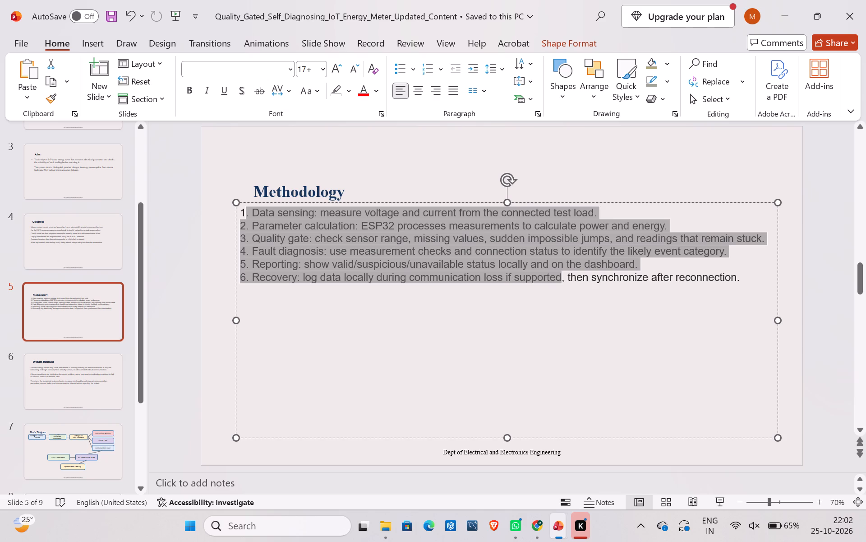
left_click_drag(552, 291, 725, 293)
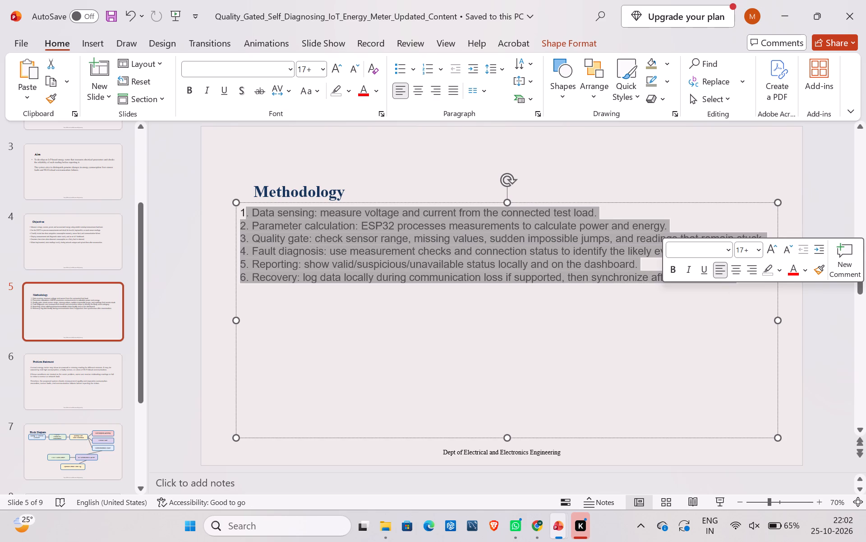
left_click(694, 254)
type("tim")
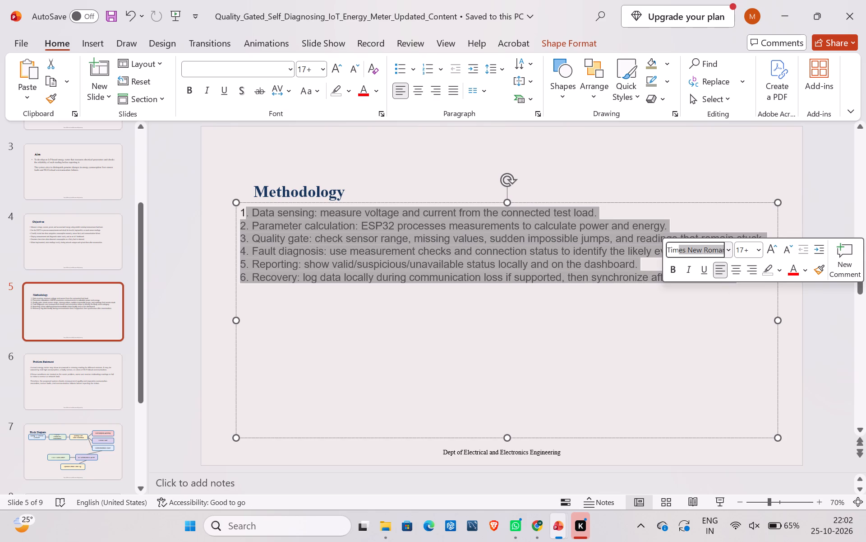
key("Return")
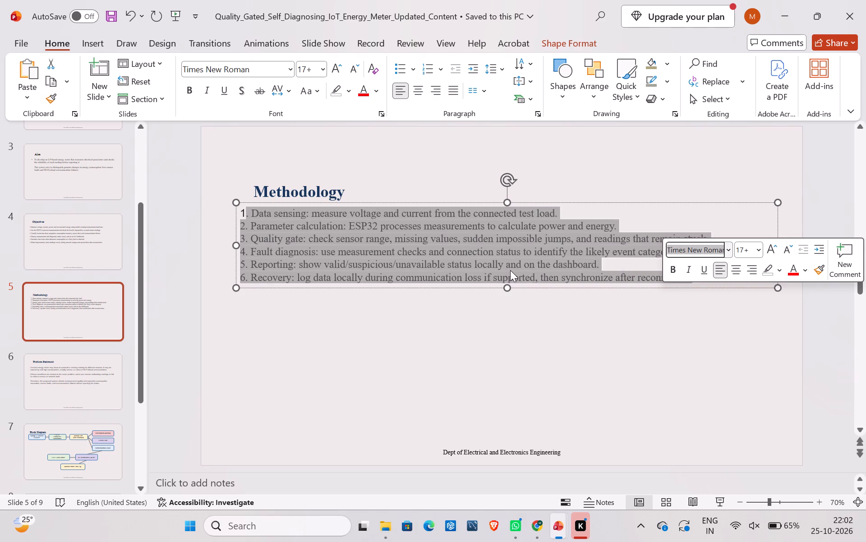
left_click(303, 392)
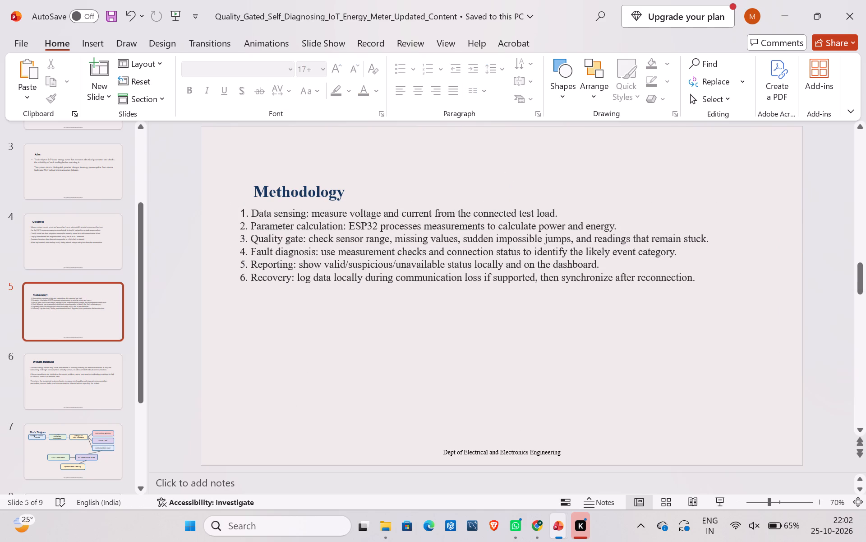
Set the line spacing of the numbered Methodology lines to 1.5.
left_click_drag(249, 211, 599, 324)
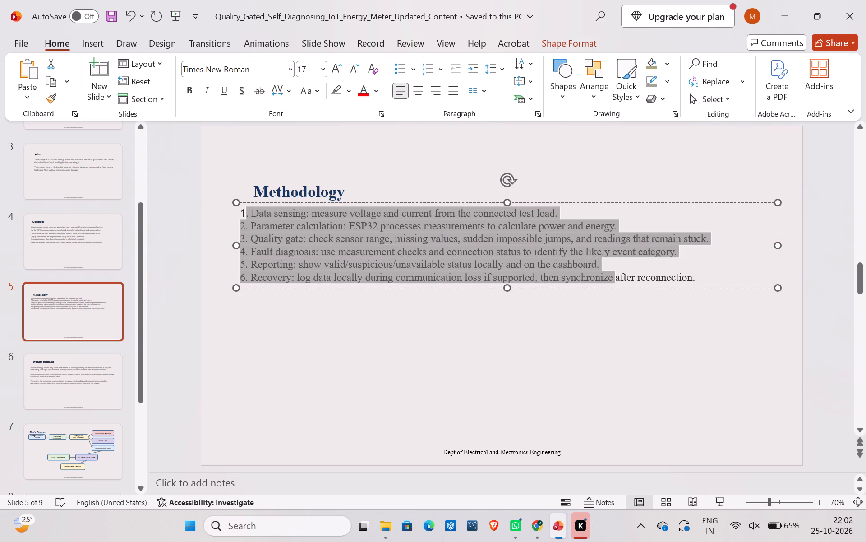
left_click_drag(599, 324, 710, 319)
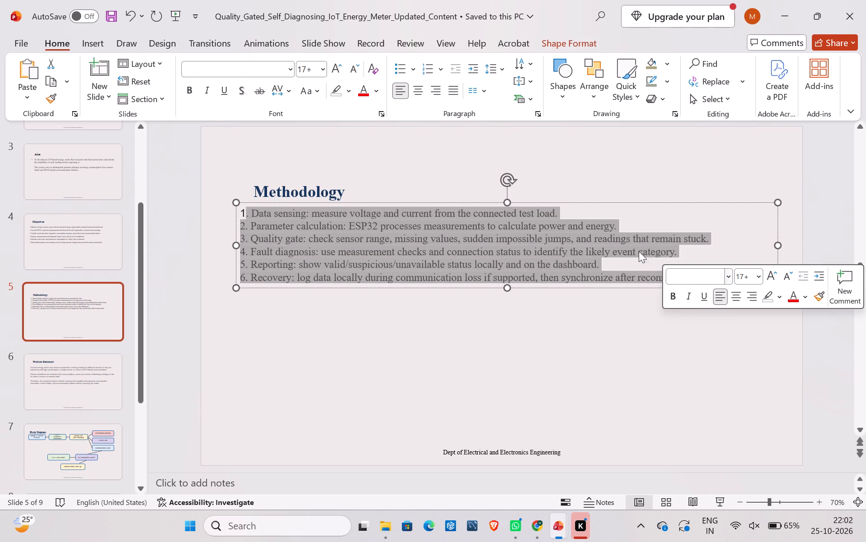
left_click(484, 87)
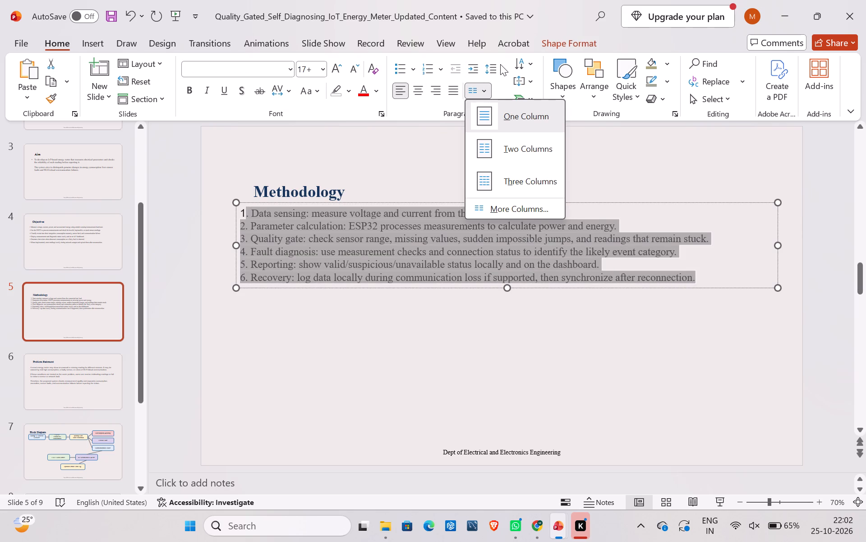
left_click(500, 65)
left_click(511, 103)
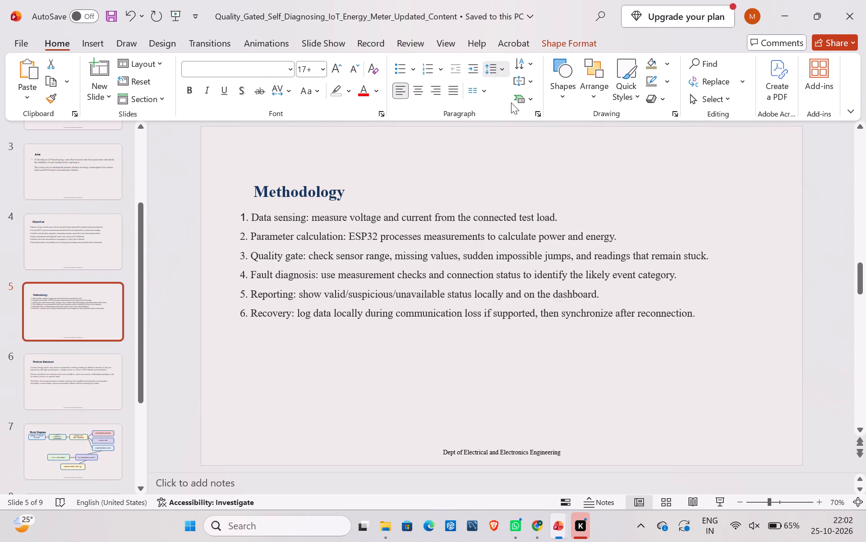
left_click(273, 383)
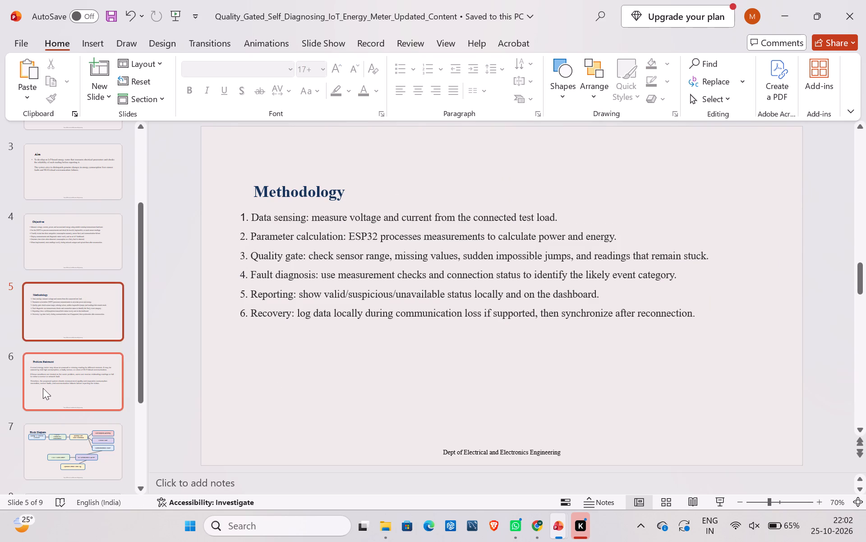
Change the font of all the body paragraphs on the Problem Statement slide to Times New Roman.
left_click(48, 390)
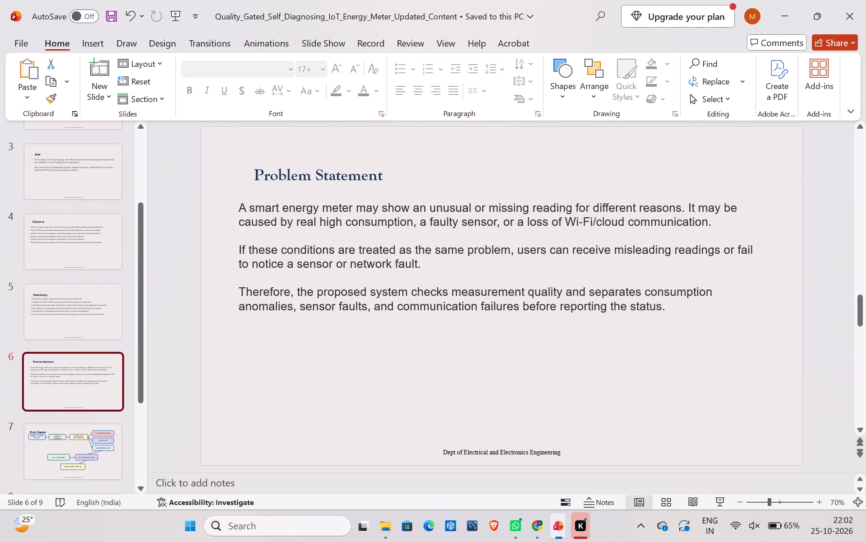
left_click_drag(239, 207, 300, 231)
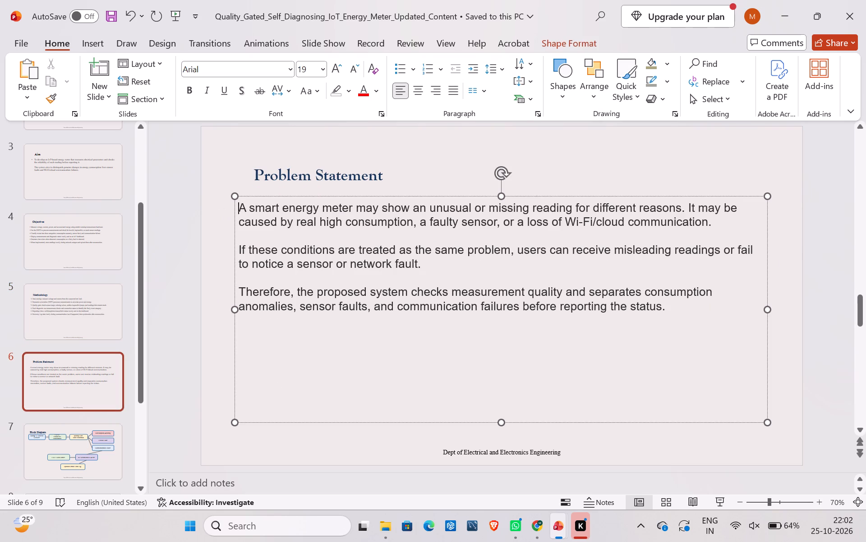
left_click_drag(300, 231, 677, 336)
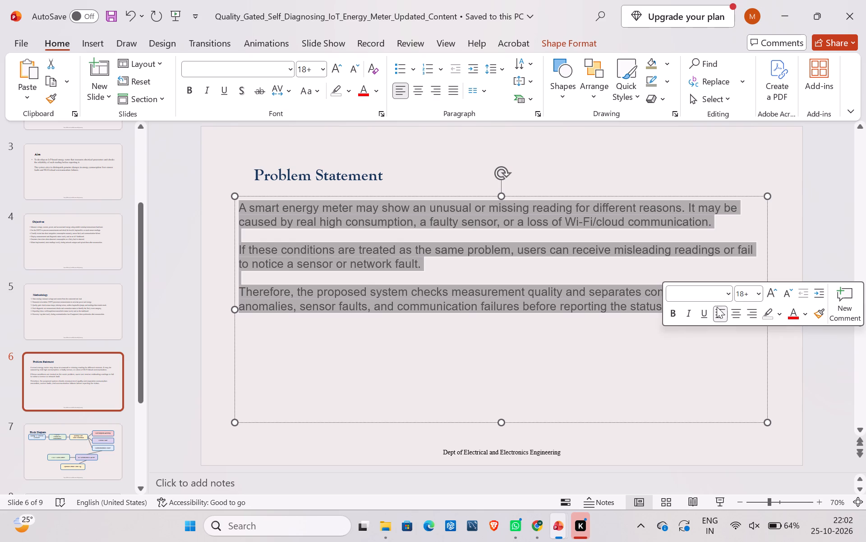
left_click(724, 297)
left_click(725, 295)
type("ti")
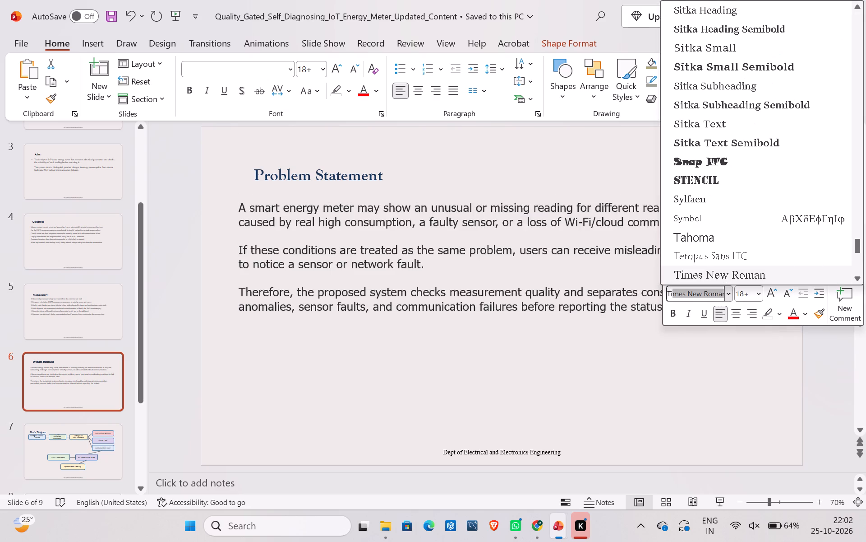
key("Return")
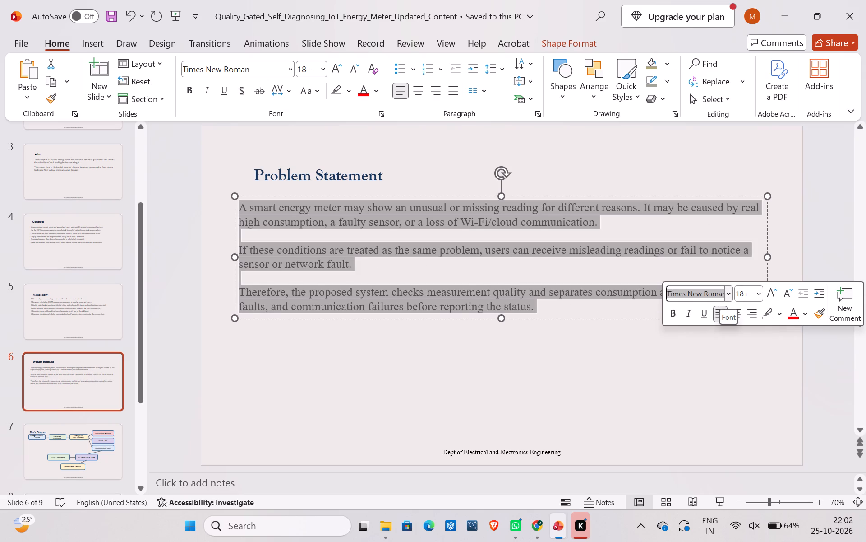
Set the line spacing of the Problem Statement body paragraphs to 1.5.
left_click(478, 90)
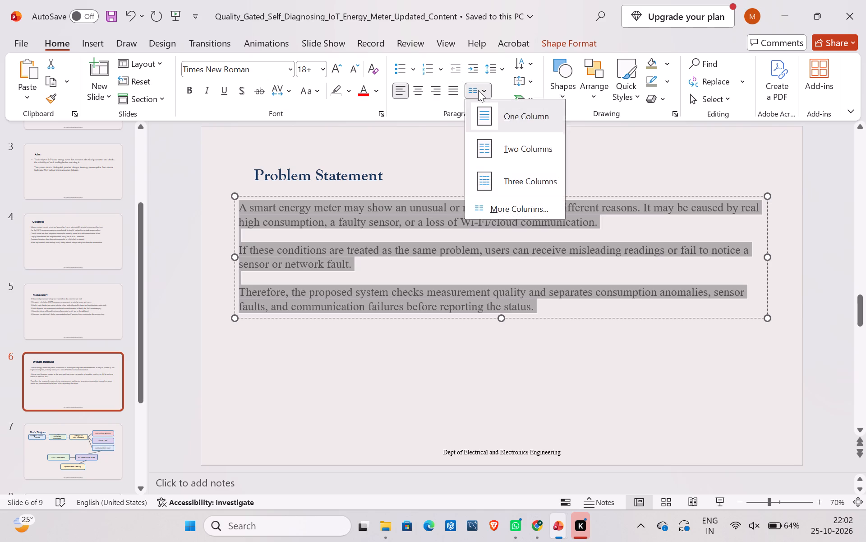
left_click(497, 70)
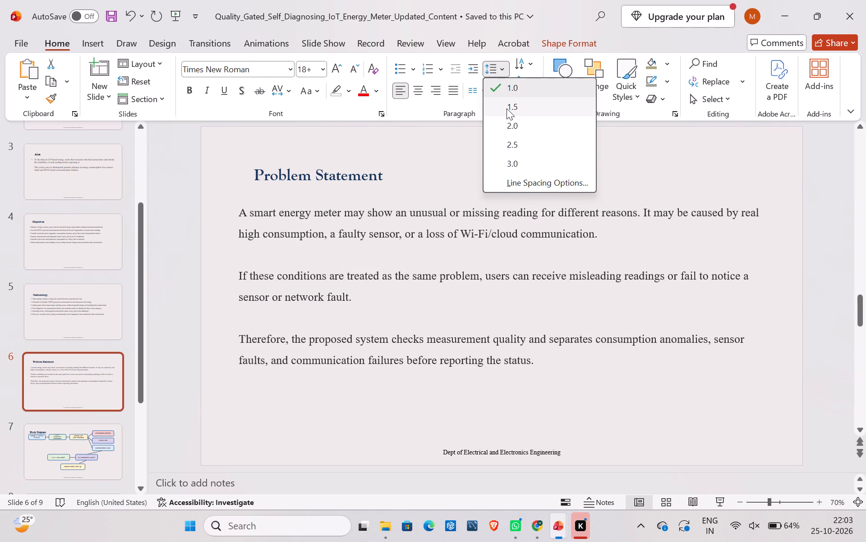
left_click(507, 108)
left_click(288, 392)
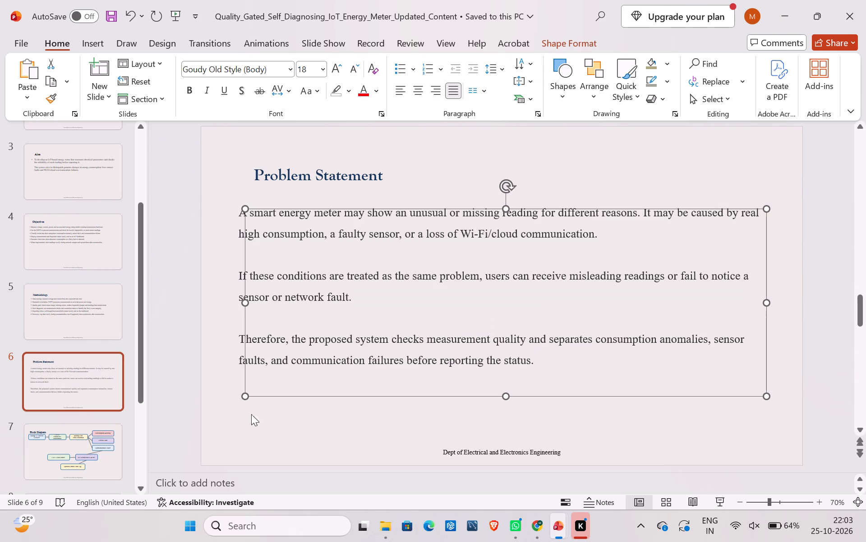
left_click(169, 461)
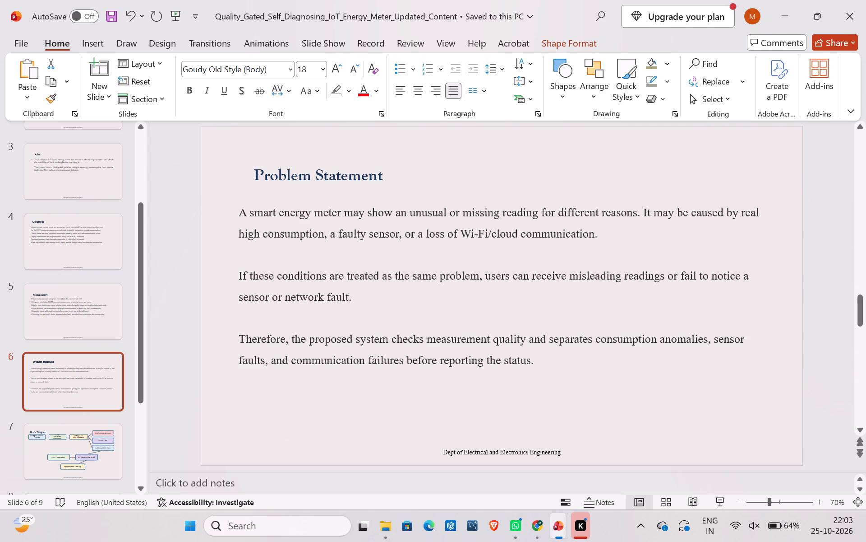
Delete the two blank lines separating the three Problem Statement paragraphs.
left_click(283, 325)
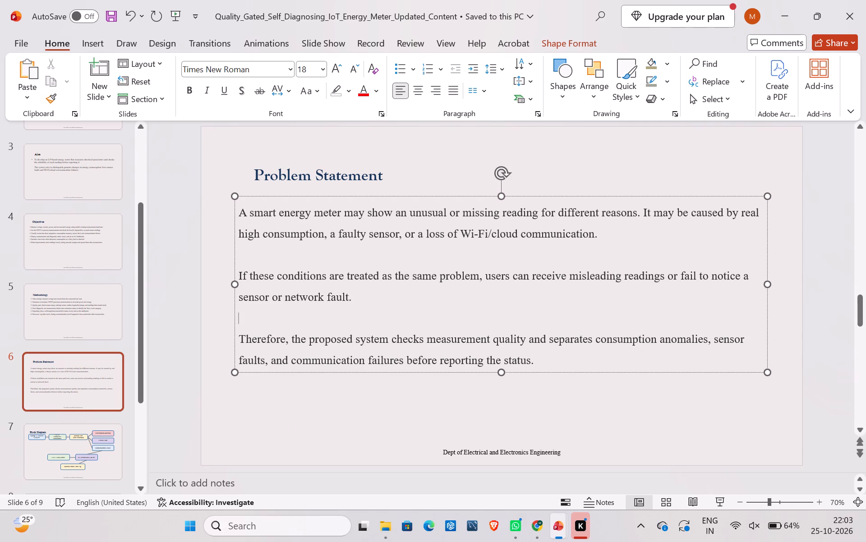
key("BackSpace")
left_click(254, 254)
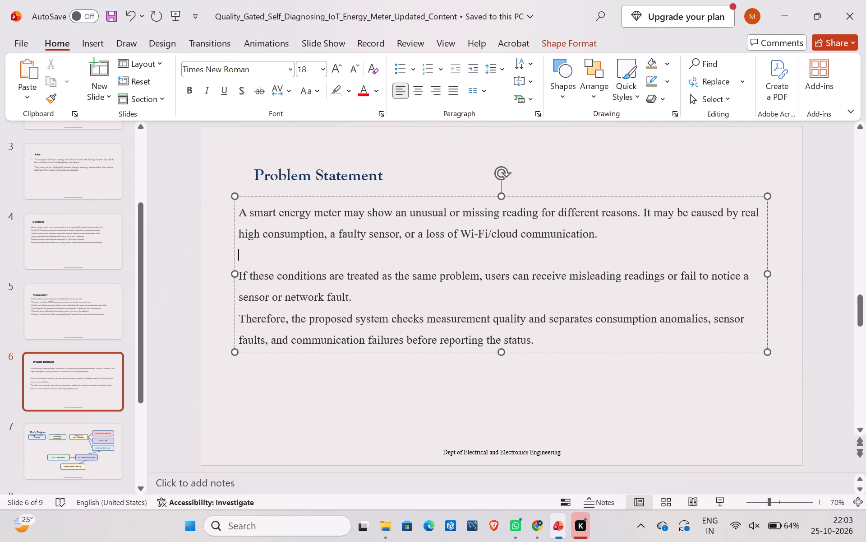
key("BackSpace")
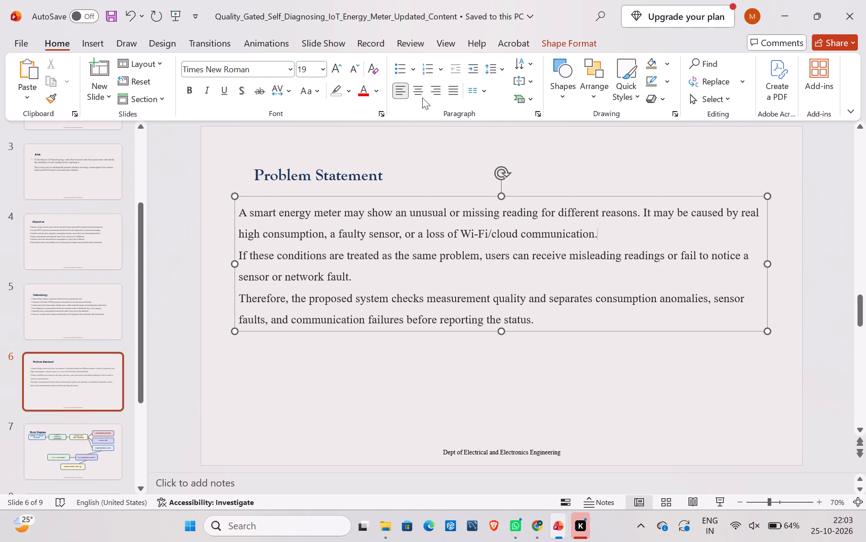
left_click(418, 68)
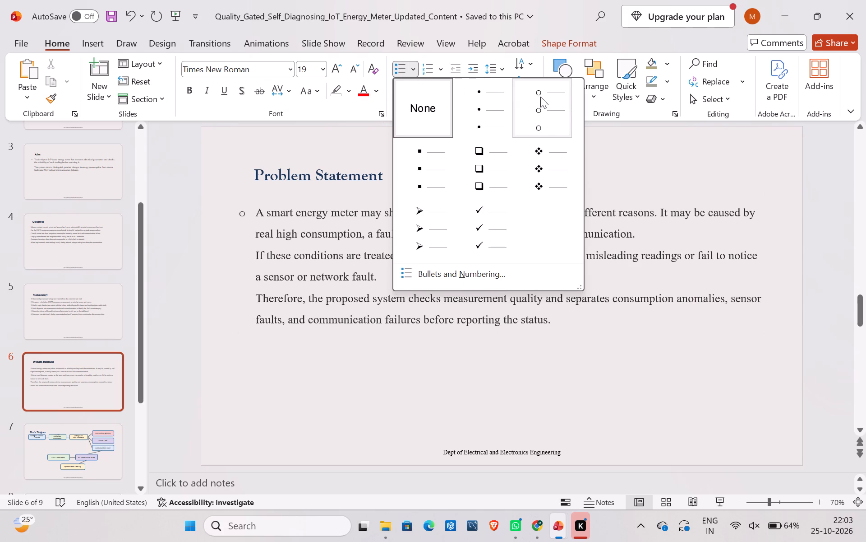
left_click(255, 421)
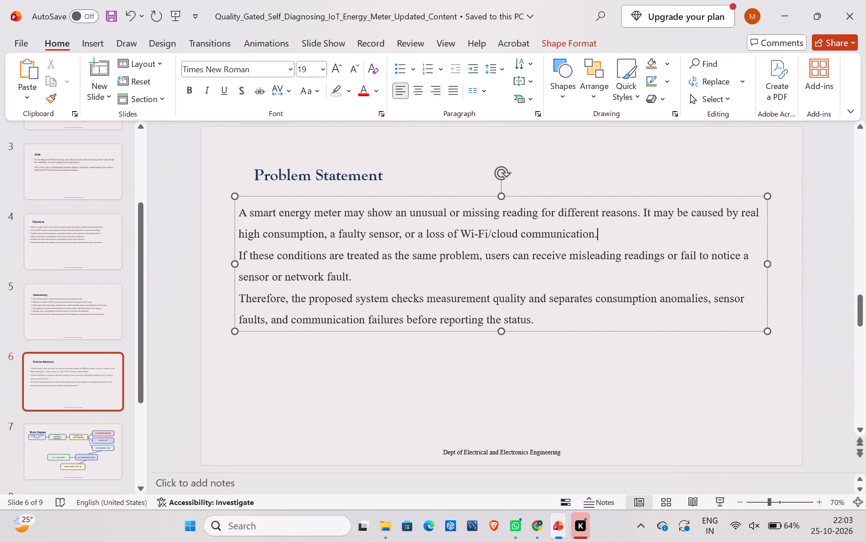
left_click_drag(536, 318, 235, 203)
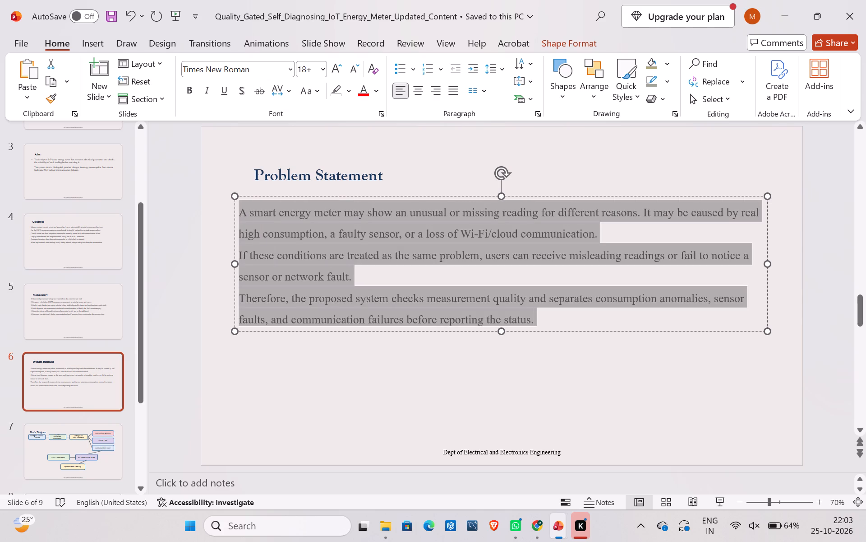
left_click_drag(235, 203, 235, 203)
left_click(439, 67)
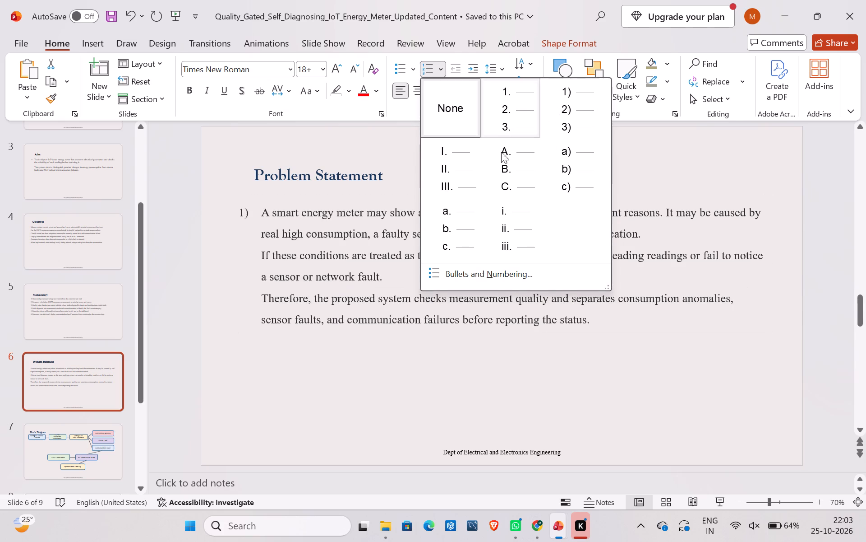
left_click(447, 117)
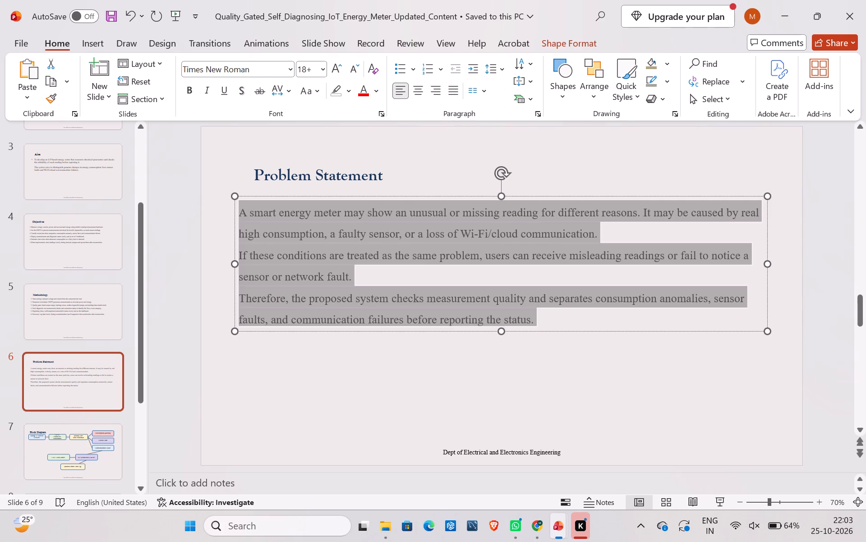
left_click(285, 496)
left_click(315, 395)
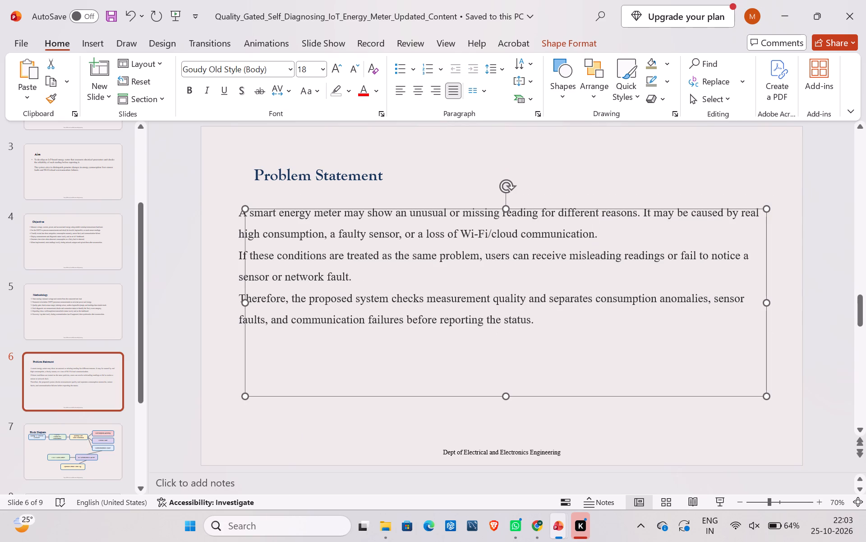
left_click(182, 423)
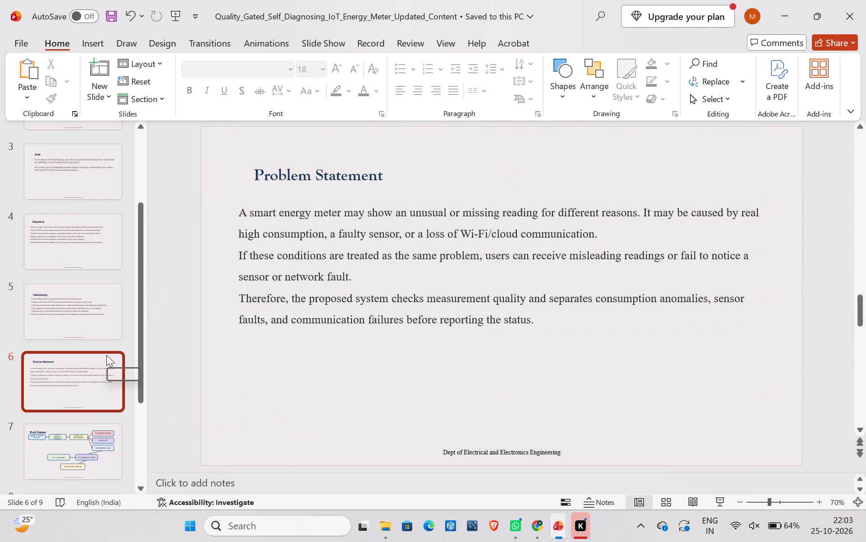
Review the body text and line spacing on the Objectives and Methodology slides.
left_click(106, 355)
left_click(97, 267)
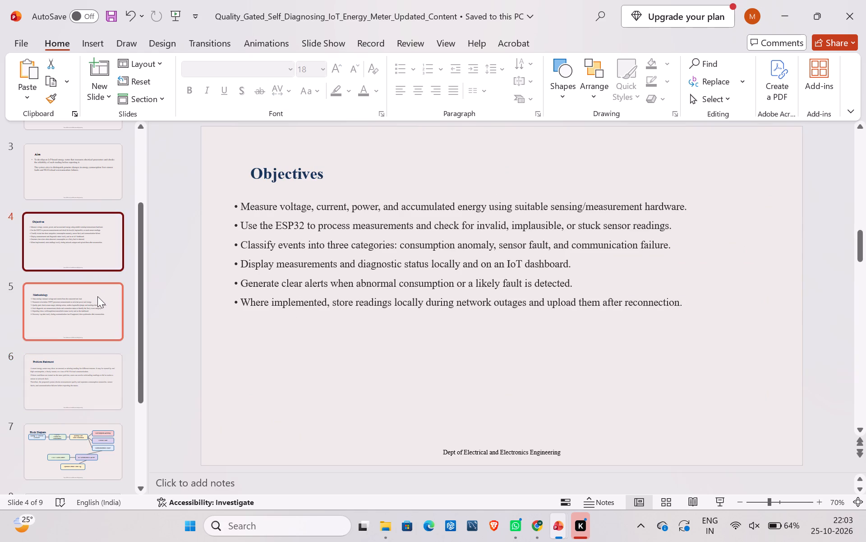
left_click(97, 297)
left_click(95, 234)
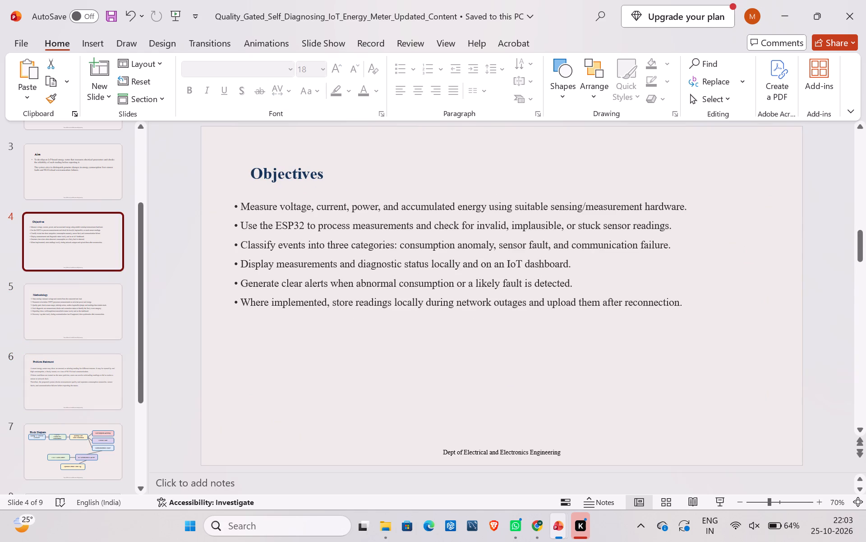
left_click_drag(243, 204, 686, 330)
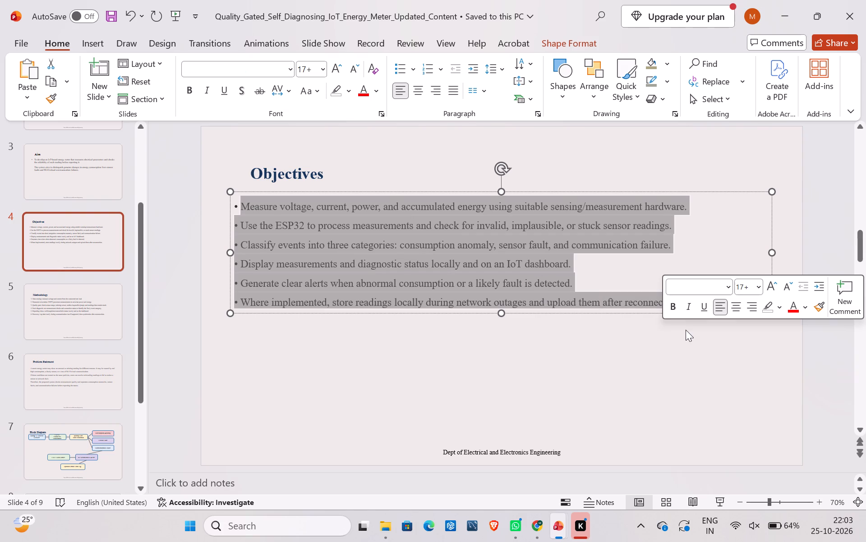
left_click(501, 73)
left_click(307, 415)
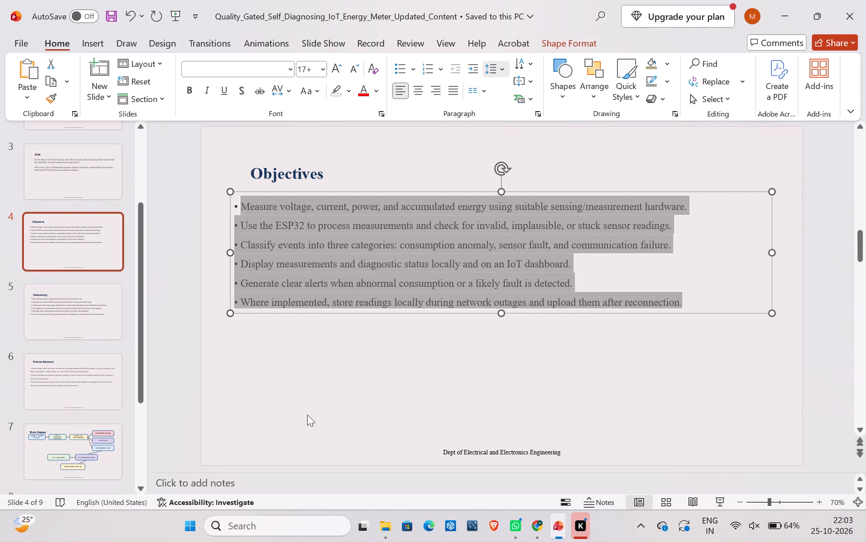
left_click_drag(75, 412, 85, 370)
left_click(85, 370)
left_click(89, 353)
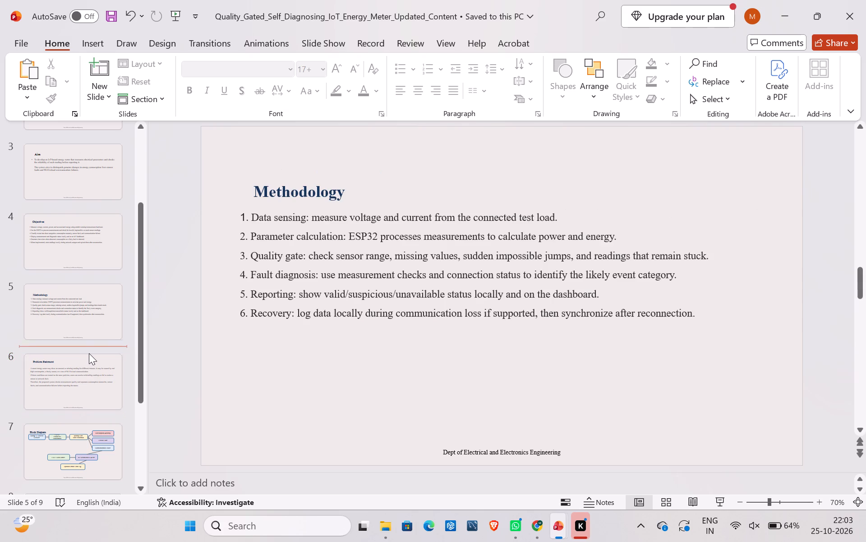
left_click(93, 302)
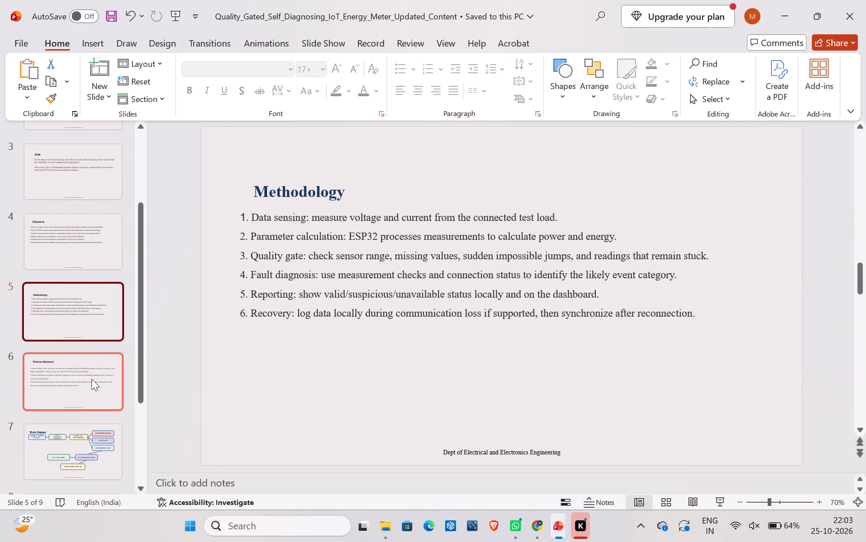
Change the font of the Problem Statement slide's heading to Times New Roman.
left_click(92, 379)
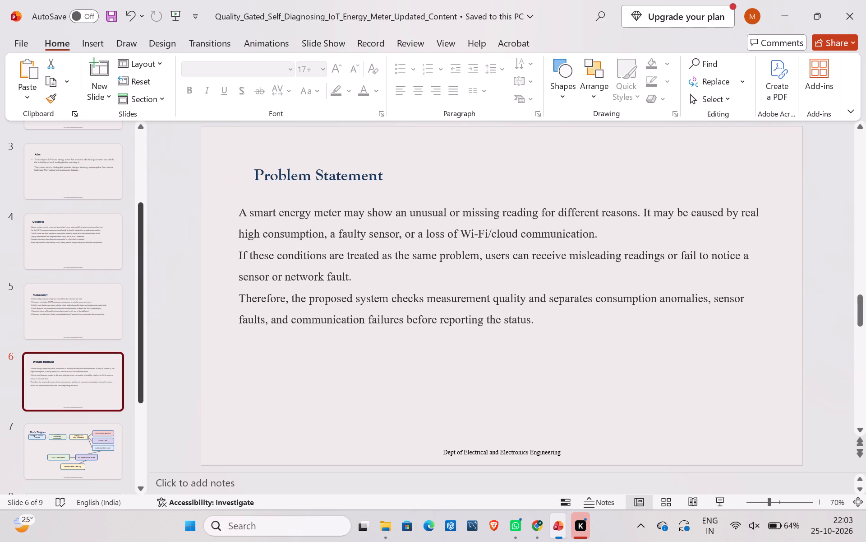
left_click_drag(256, 173, 386, 182)
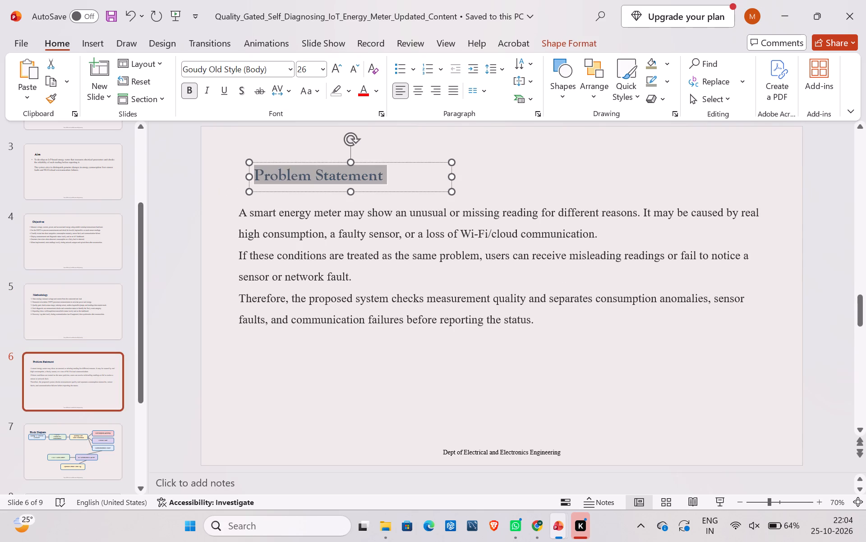
left_click_drag(386, 182, 395, 182)
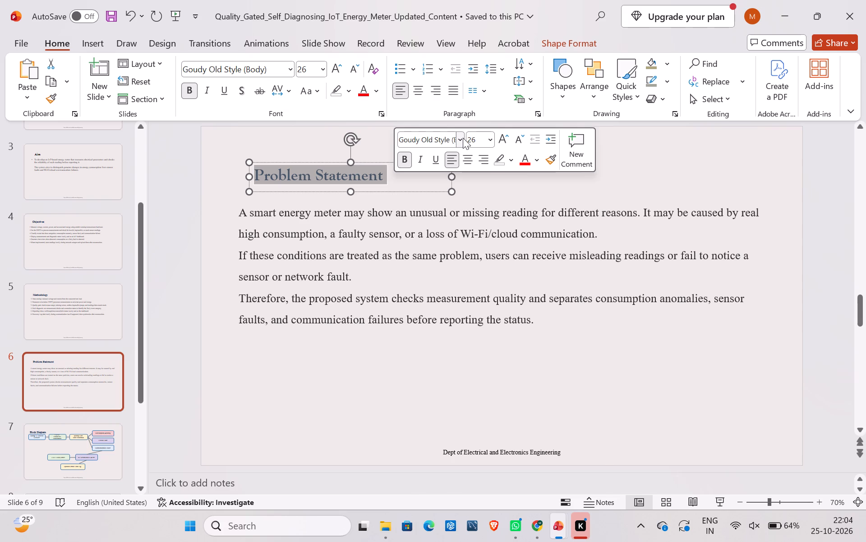
left_click(463, 138)
left_click(463, 138)
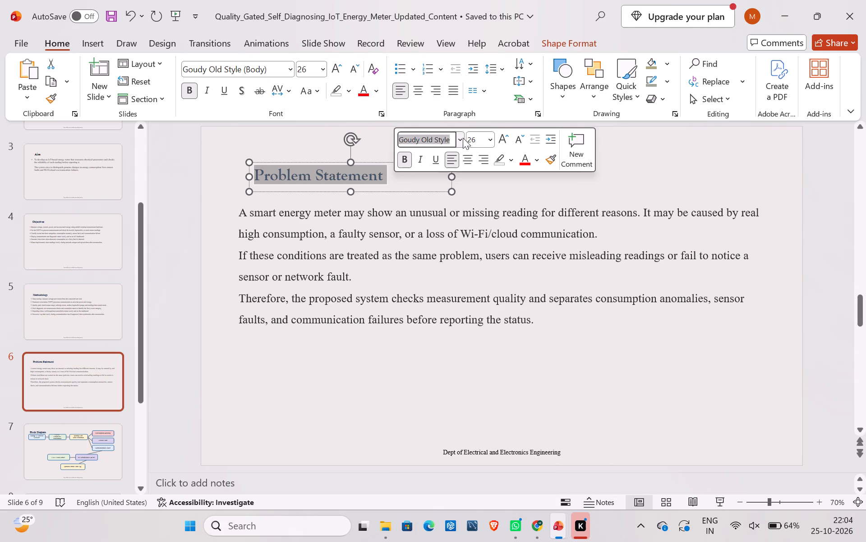
key("BackSpace")
type("ti")
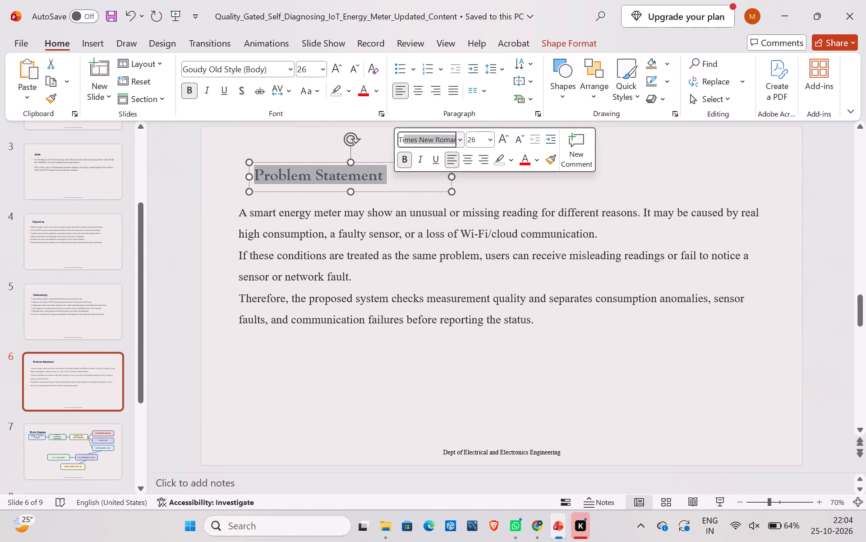
key("Return")
left_click(282, 373)
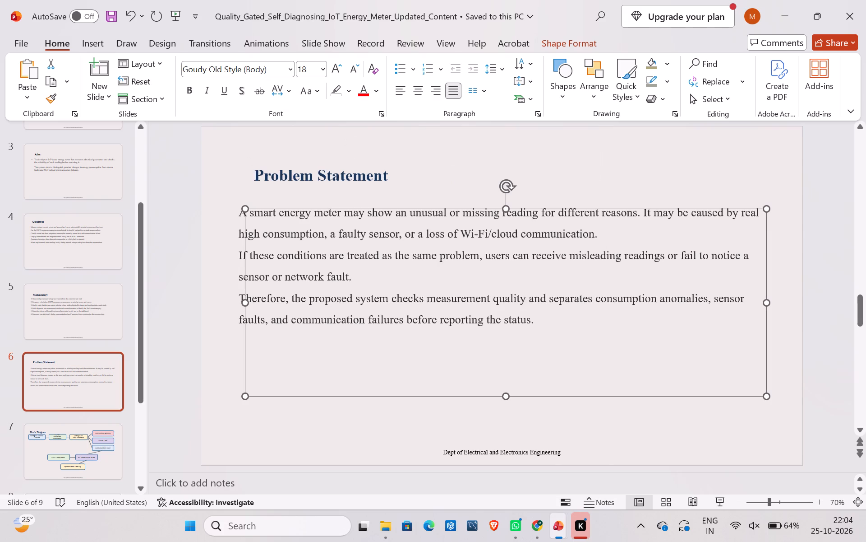
Nudge the Voltage & Current Sensors box slightly down on the Block Diagram slide.
left_click(78, 436)
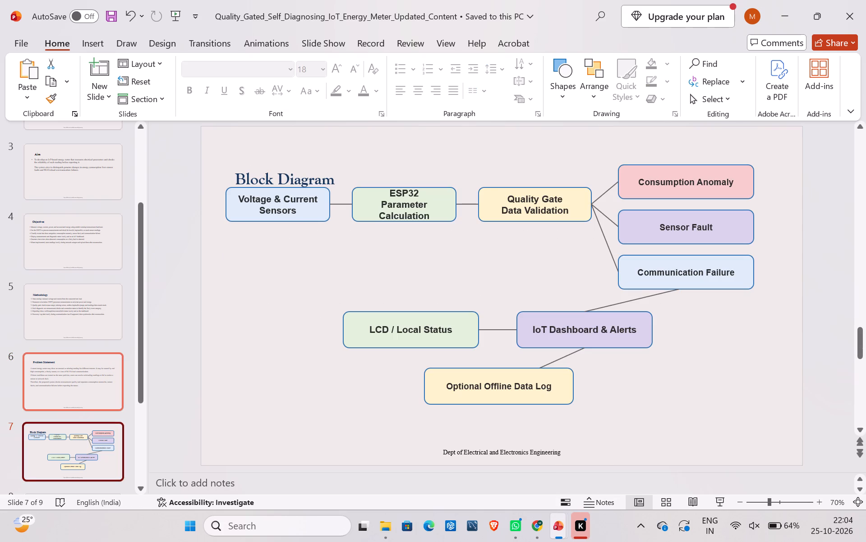
left_click(238, 195)
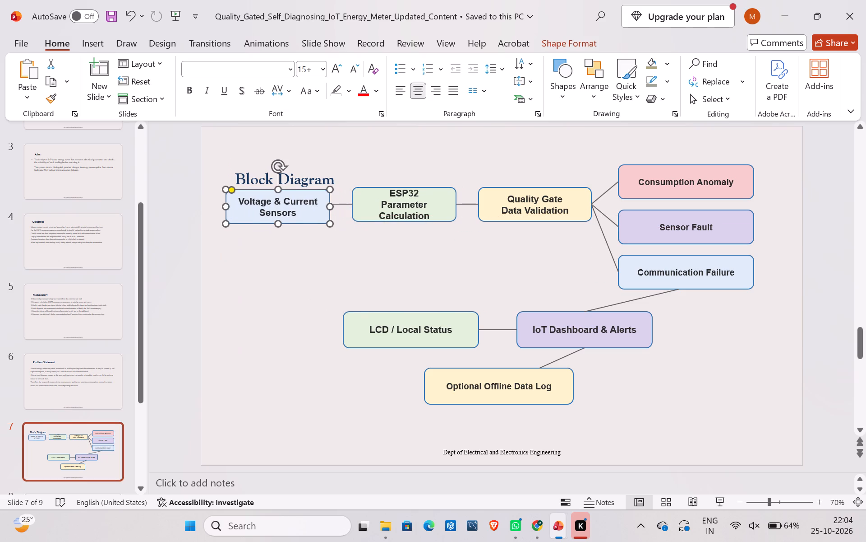
Review the Block Diagram heading, the block diagram image slide, and the Problem Statement and Contents slides for remaining formatting differences.
left_click_drag(235, 176, 298, 176)
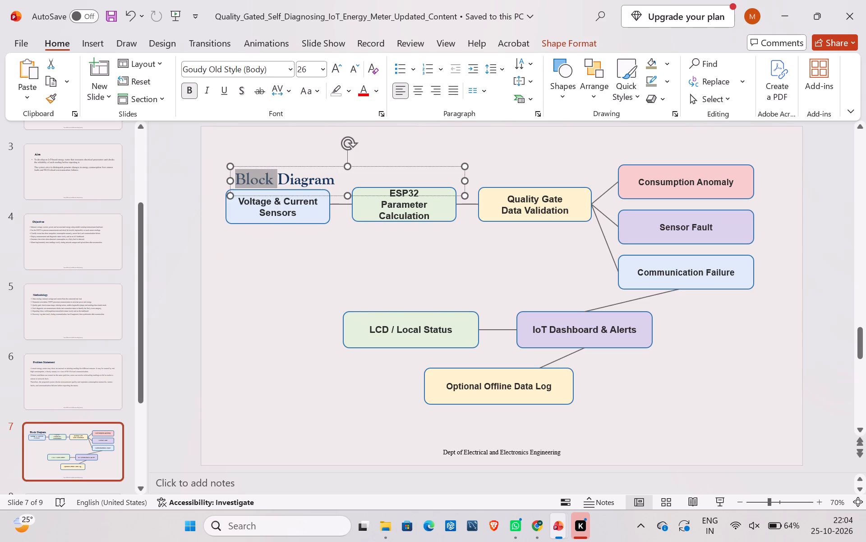
left_click_drag(298, 176, 336, 178)
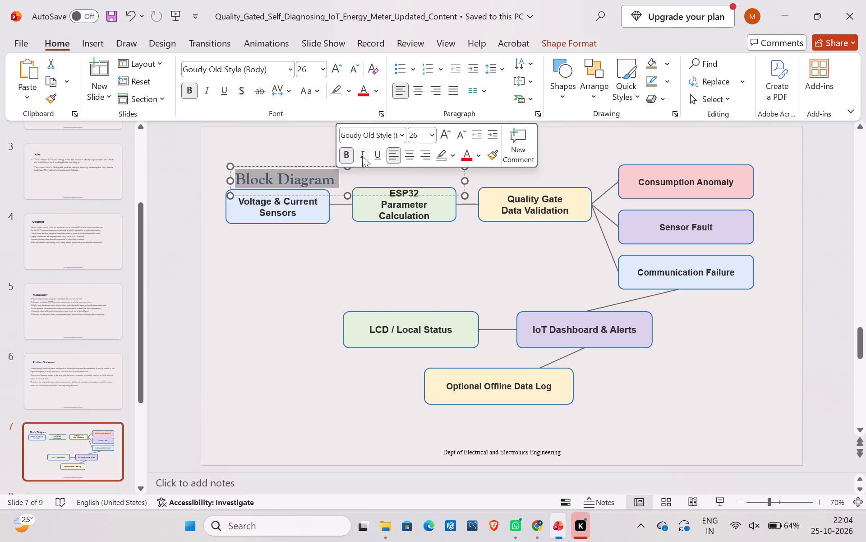
scroll(30, 472, "down", 3)
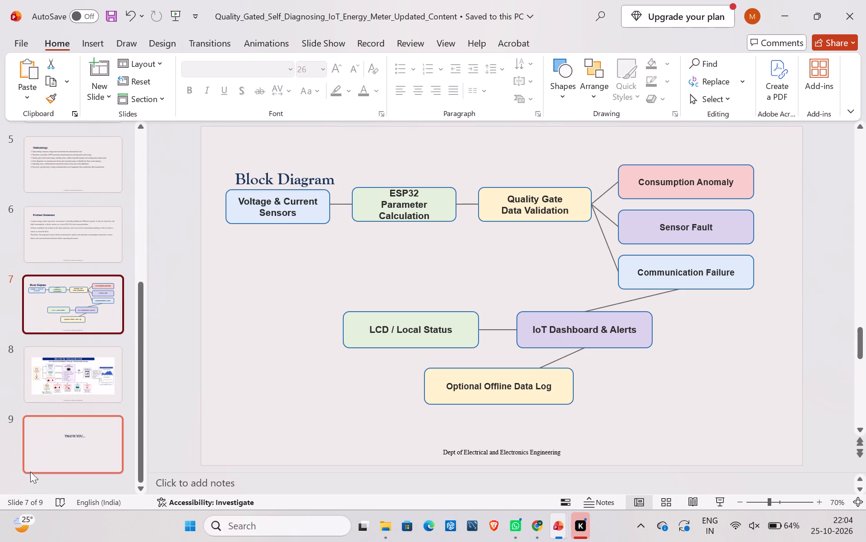
left_click(70, 367)
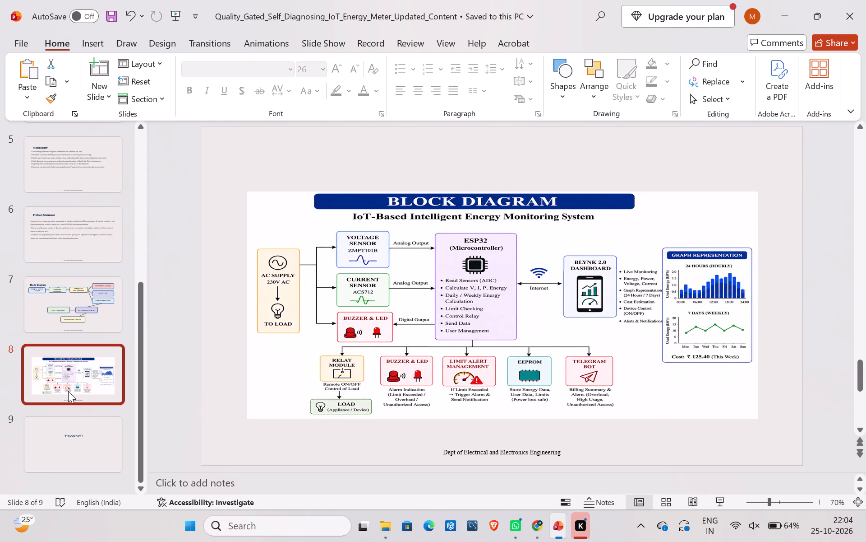
left_click(78, 313)
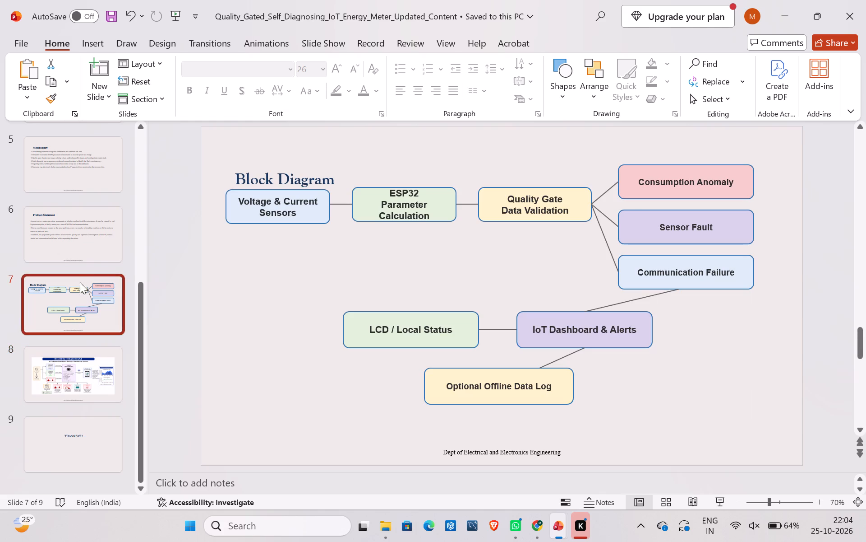
left_click(80, 262)
scroll(82, 283, "up", 3)
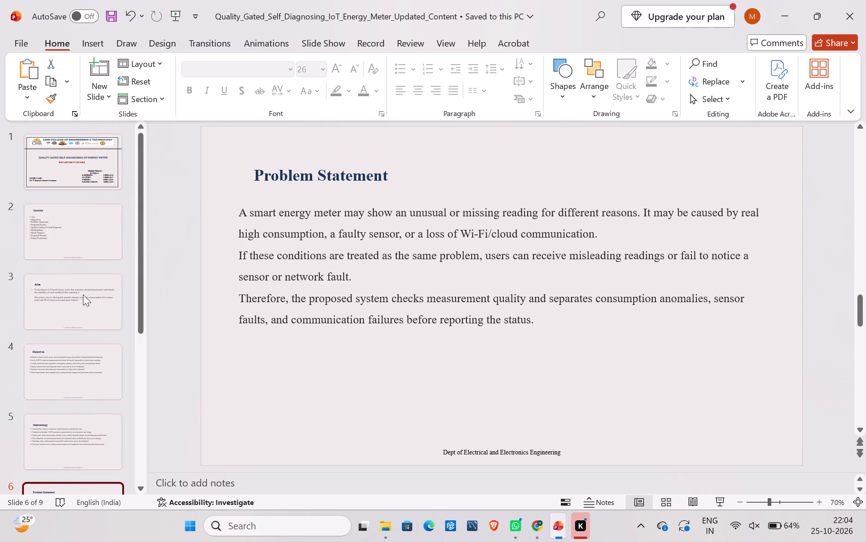
left_click(89, 234)
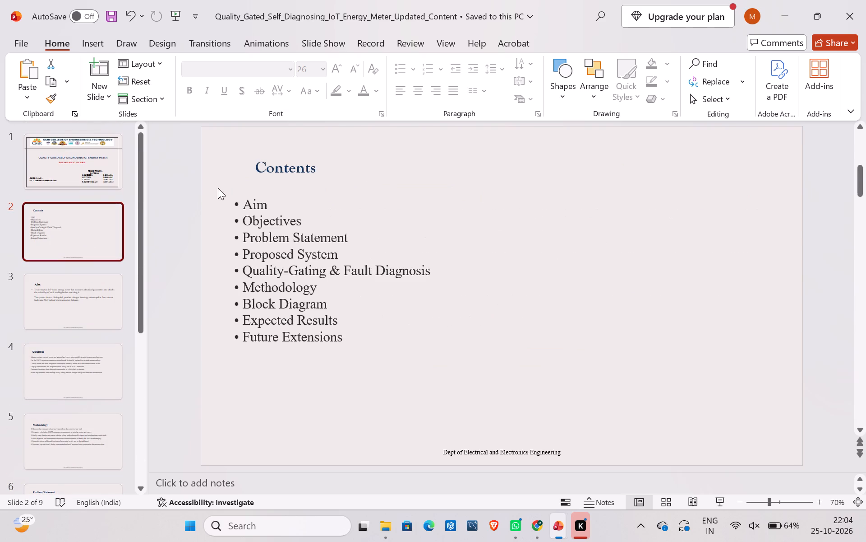
Change the font of the title "QUALITY-GATED SELF-DIAGNOSING IOT ENERGY METER" on the first slide to Times New Roman.
left_click(96, 157)
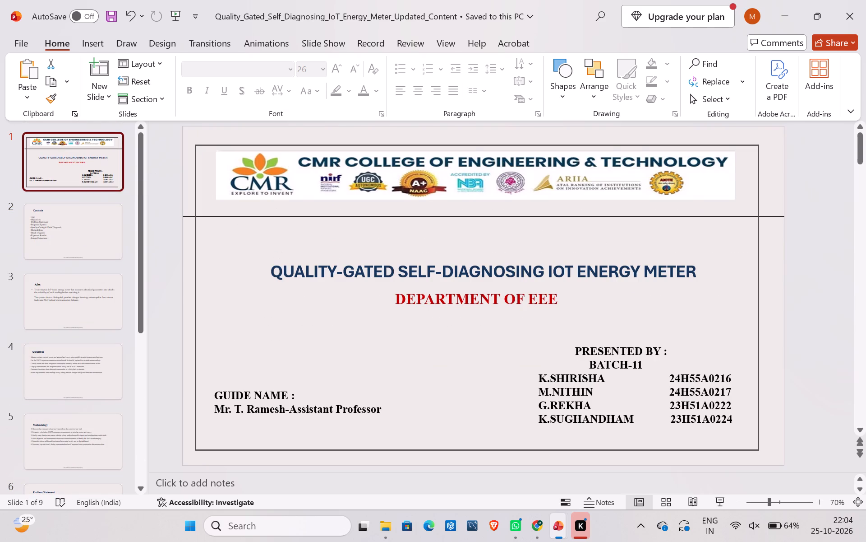
left_click_drag(272, 273, 405, 280)
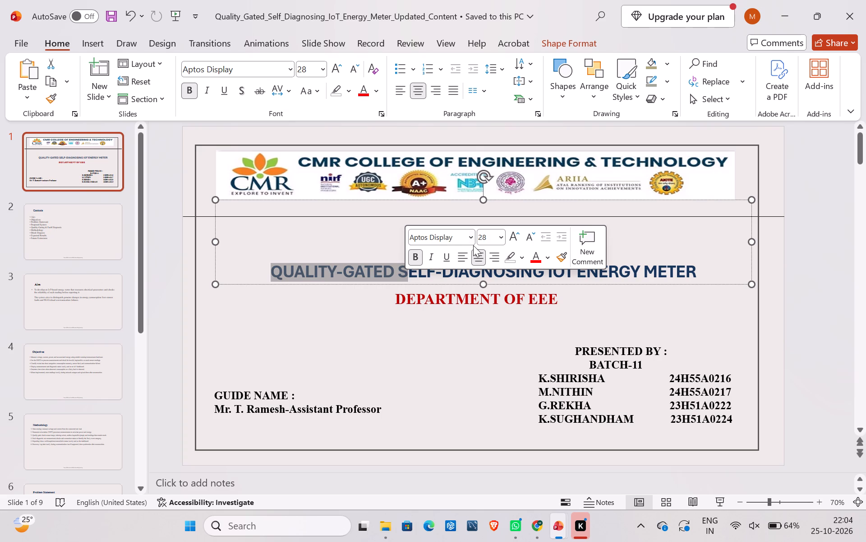
left_click(422, 371)
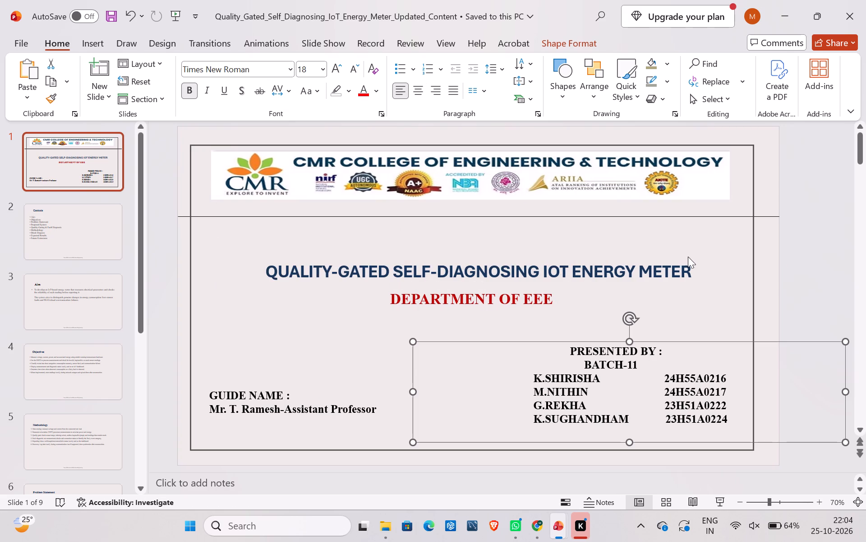
left_click_drag(691, 267, 234, 259)
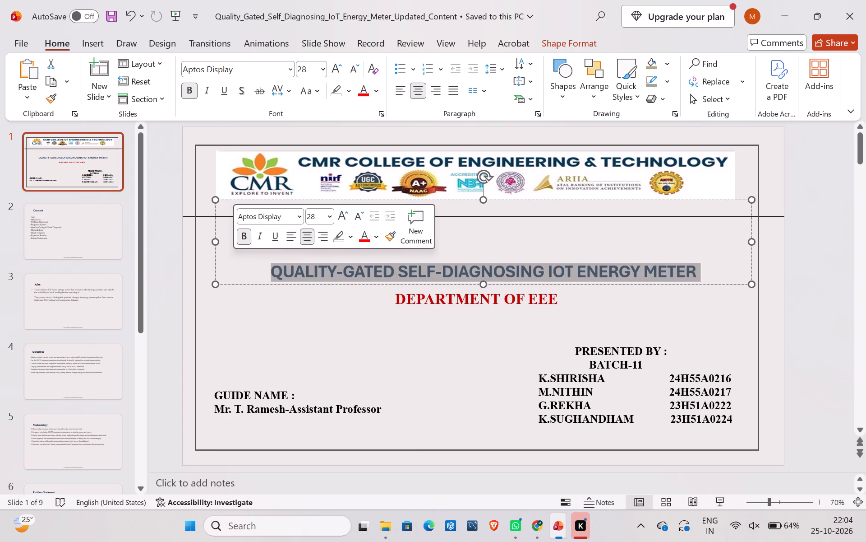
left_click(288, 215)
key("BackSpace")
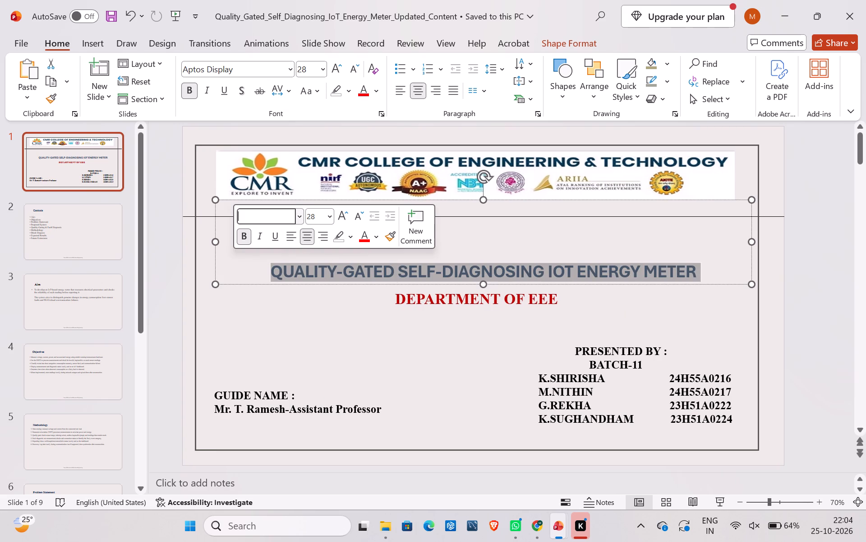
type("ti")
key("Return")
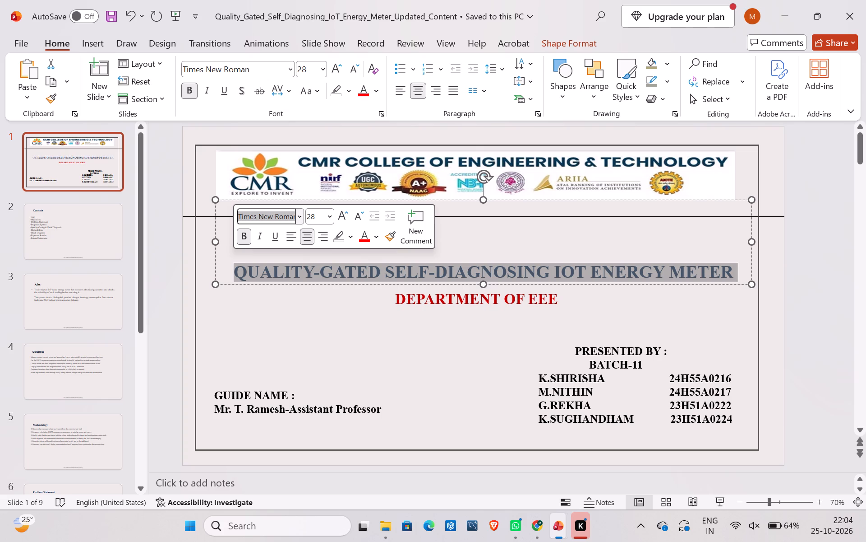
left_click(264, 306)
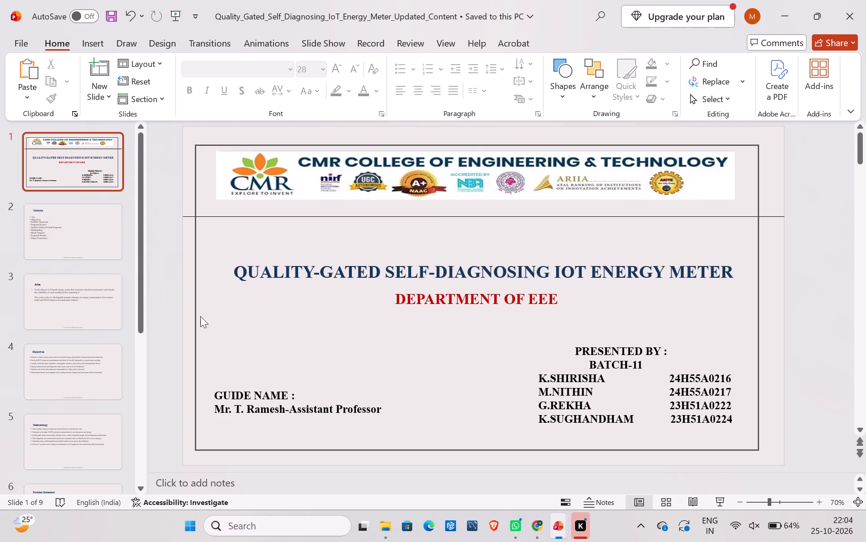
Change the font of the Contents slide's heading.
left_click(91, 294)
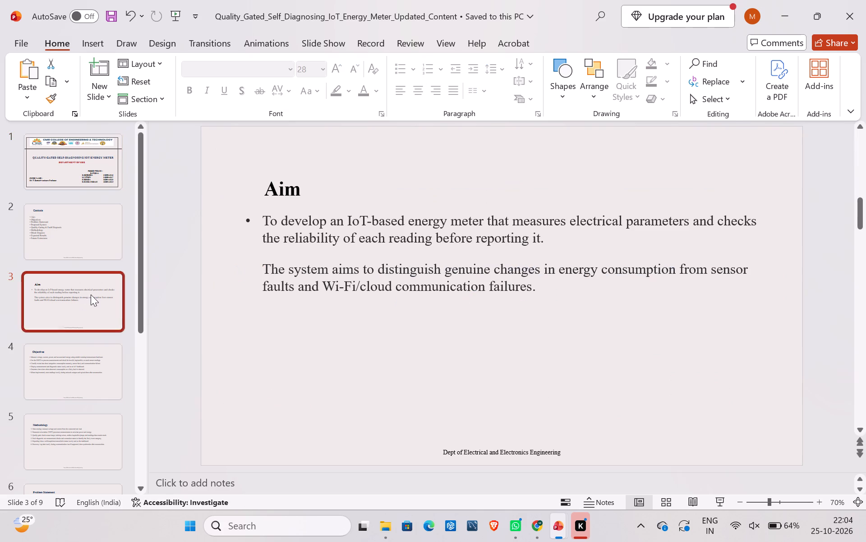
left_click(77, 227)
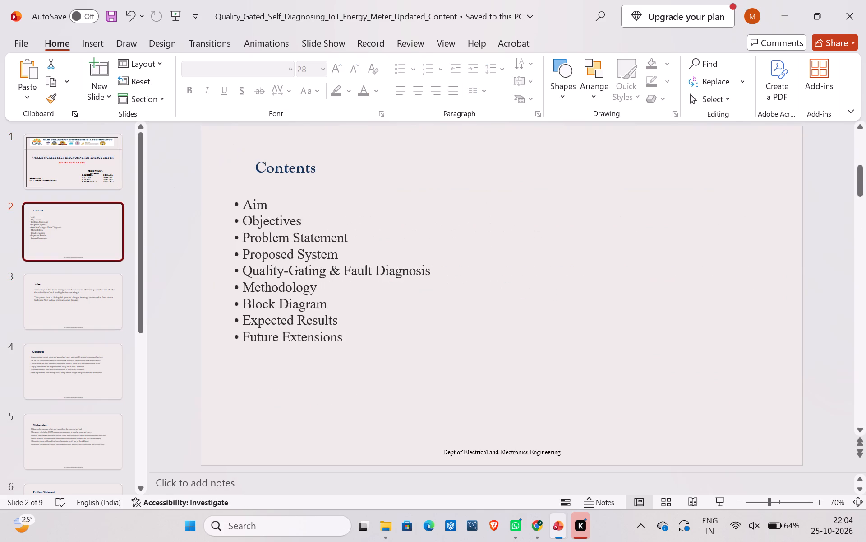
left_click_drag(256, 164, 322, 165)
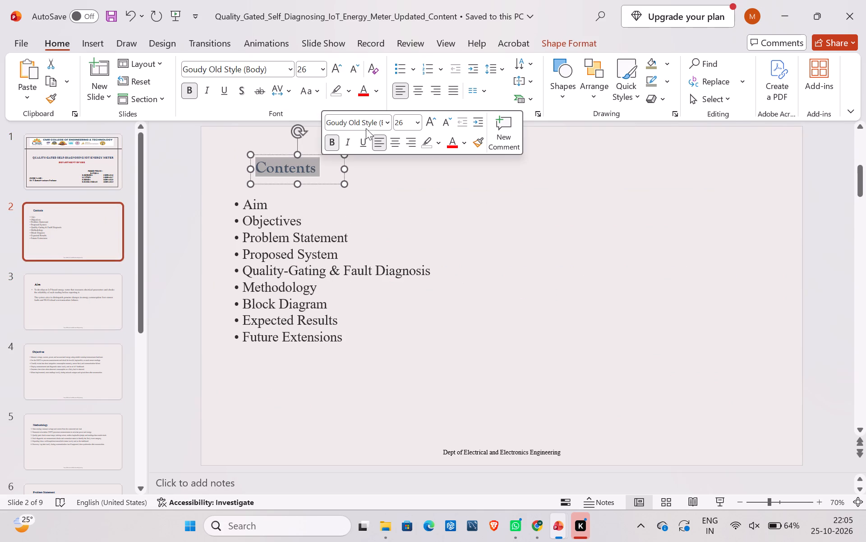
key("BackSpace")
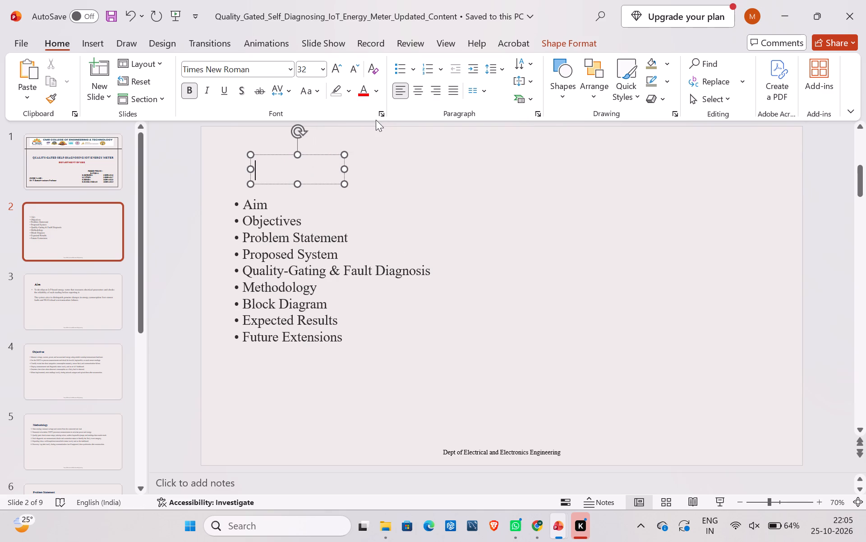
key("ctrl+z")
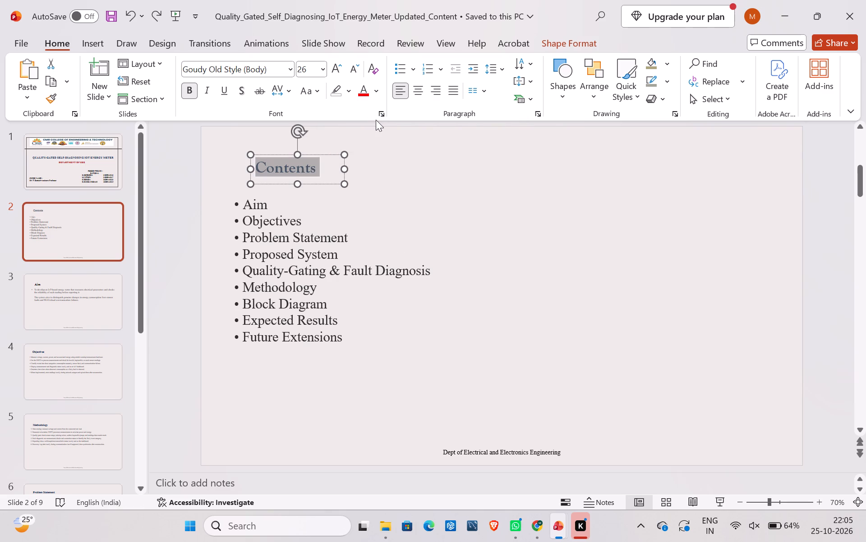
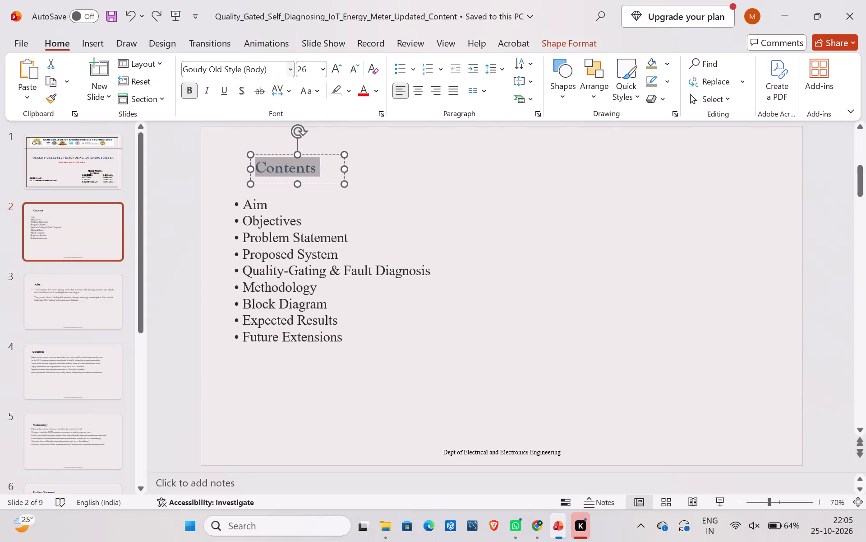
Set the font of the "Contents" heading to Times New Roman.
left_click(281, 69)
key("BackSpace")
key("t")
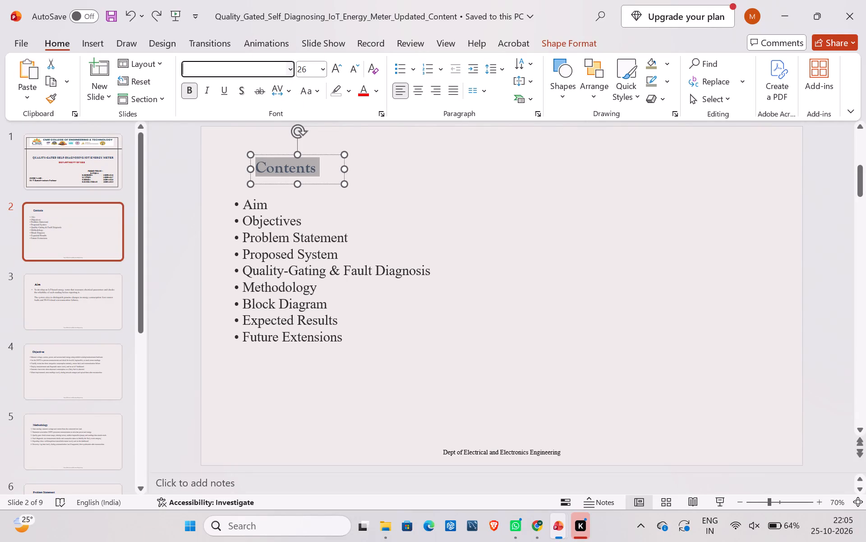
type("im")
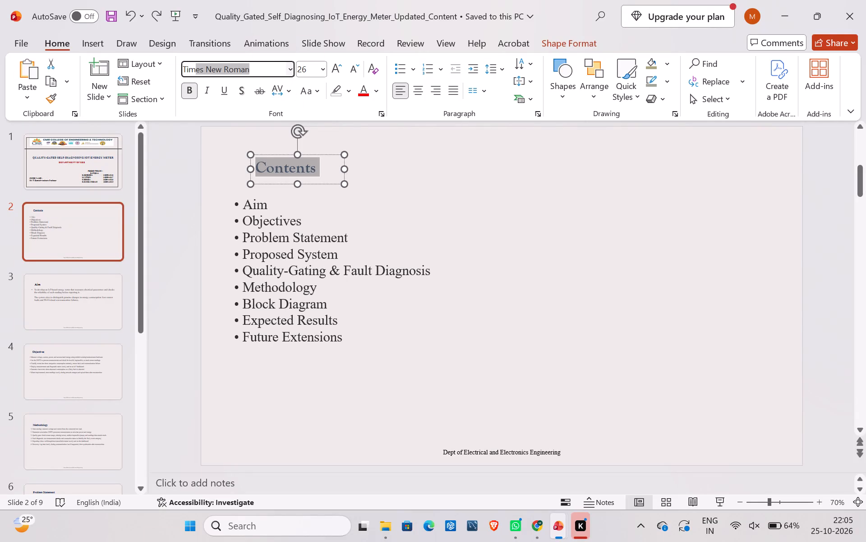
key("Return")
Delete Proposed System, Quality-Gating & Fault Diagnosis, Expected Results and Future Extensions from the Contents list.
left_click(382, 200)
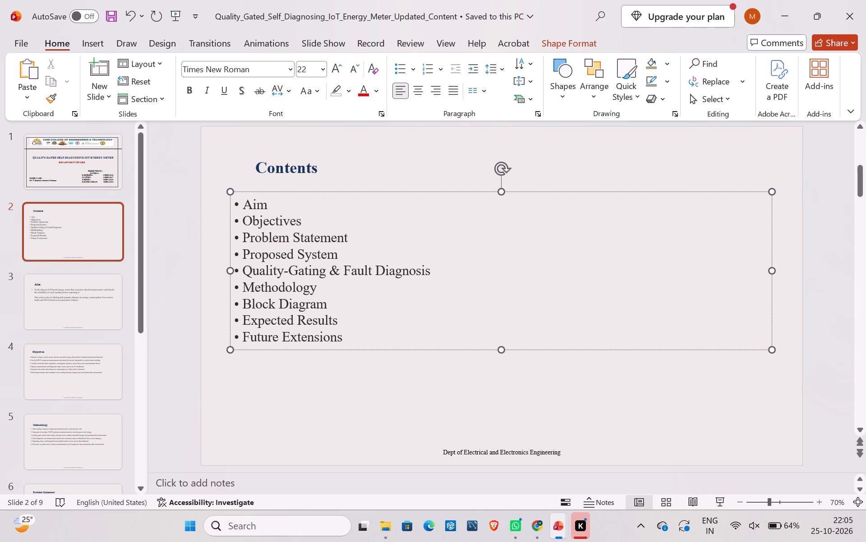
left_click_drag(429, 270, 250, 256)
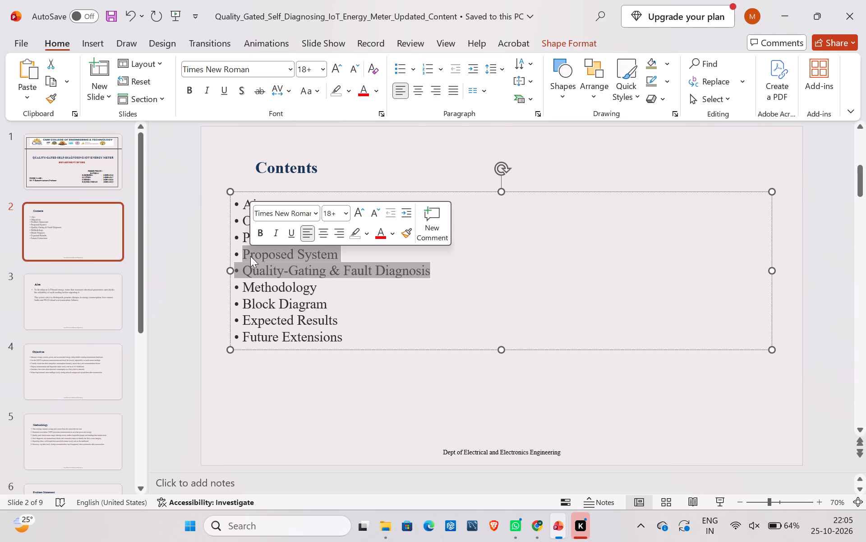
key("BackSpace")
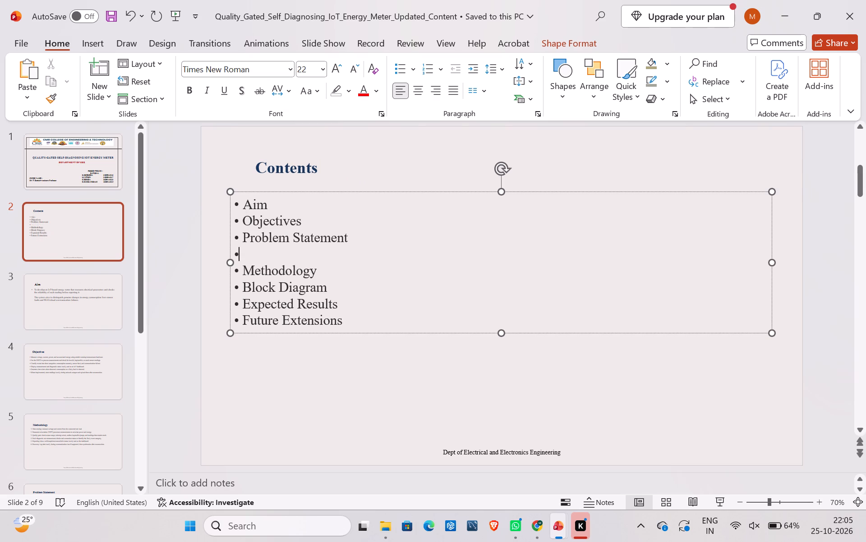
key("BackSpace")
key("BackSpace")
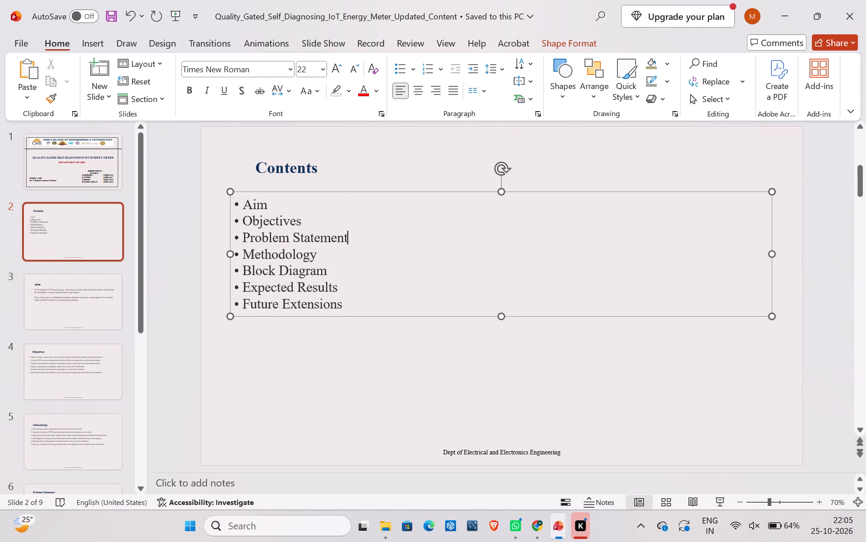
left_click_drag(343, 302, 267, 290)
key("BackSpace")
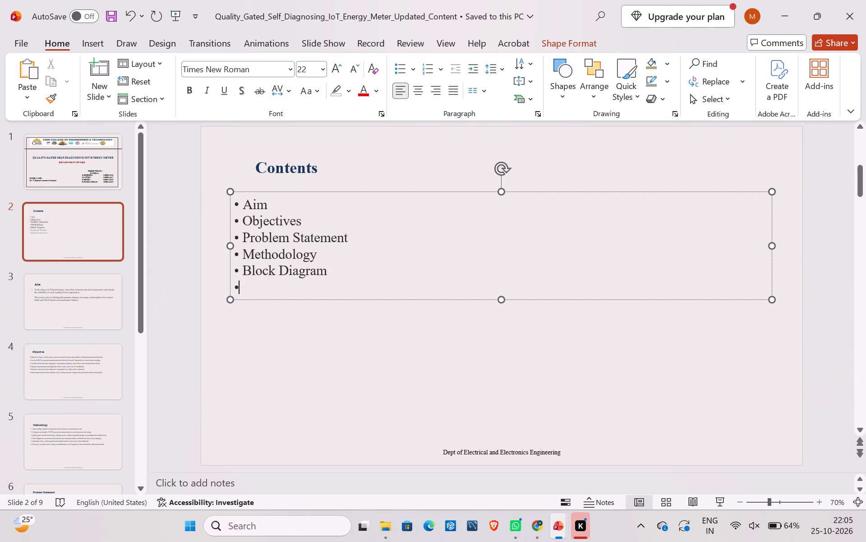
key("BackSpace")
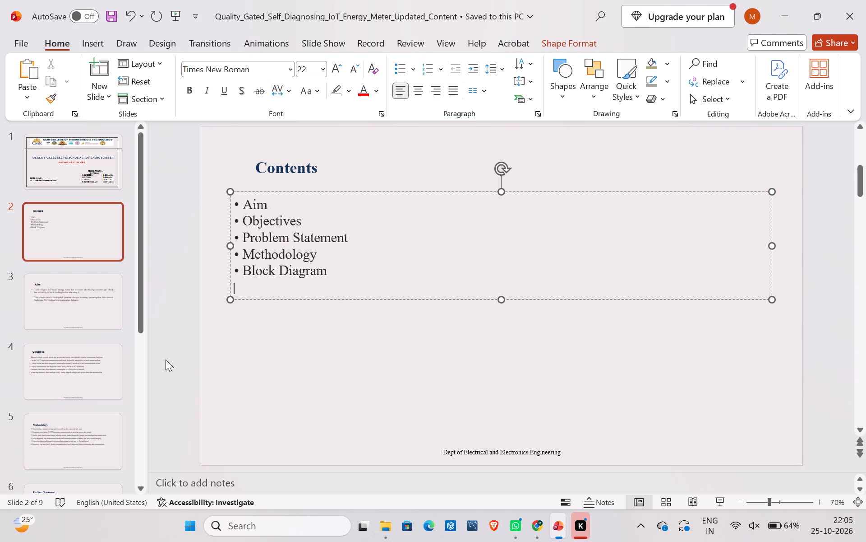
left_click(164, 360)
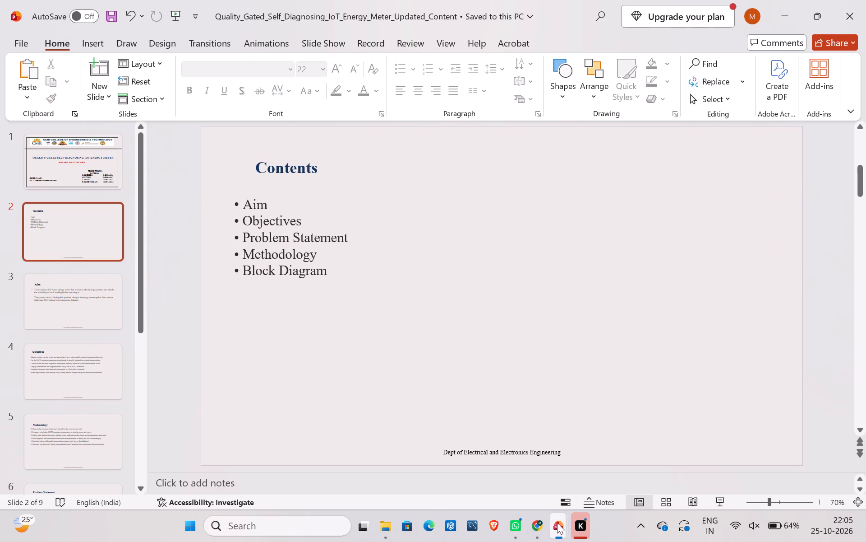
Compare the Contents slide with the one in the Batch 11 presentation and set the updated deck's Contents list to 1.5 line spacing.
left_click(507, 463)
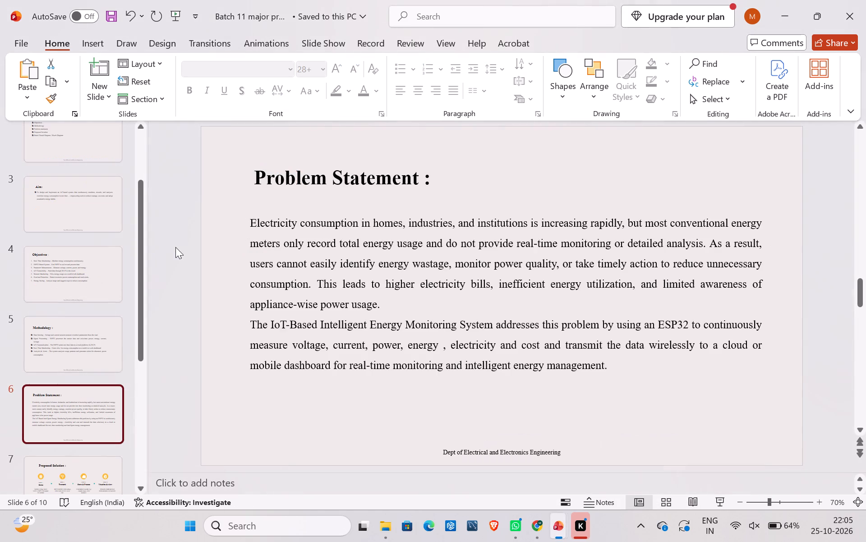
left_click(70, 154)
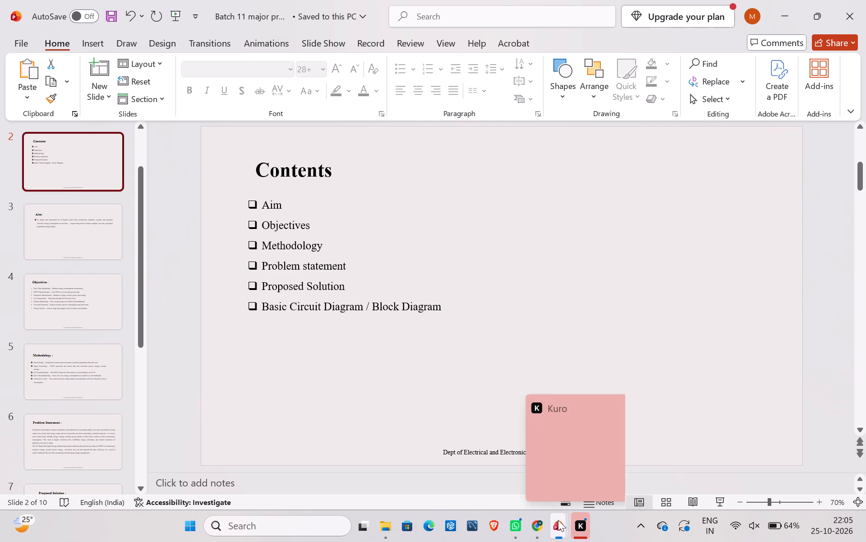
left_click(620, 472)
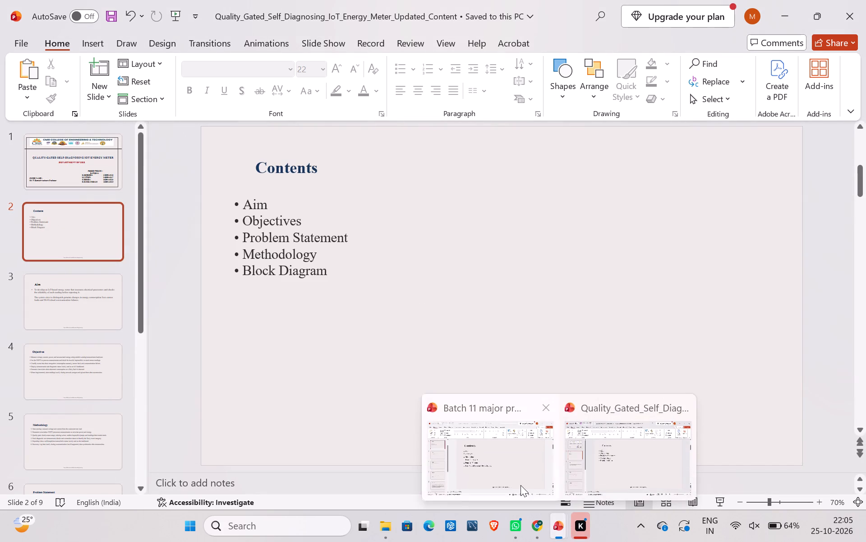
left_click(521, 485)
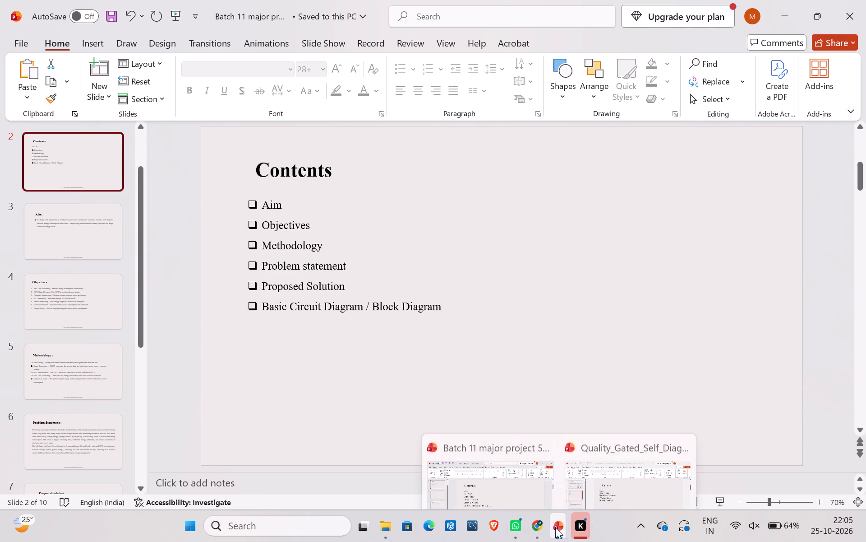
left_click(592, 469)
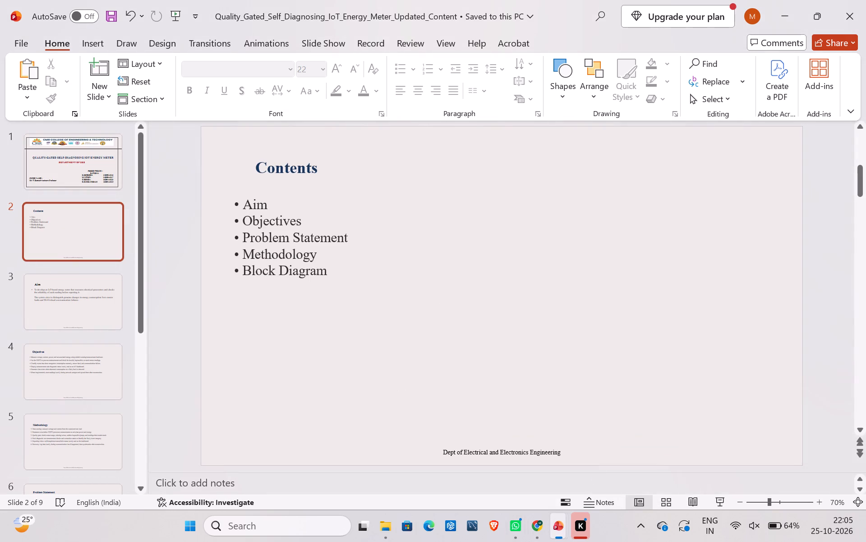
left_click_drag(243, 205, 350, 269)
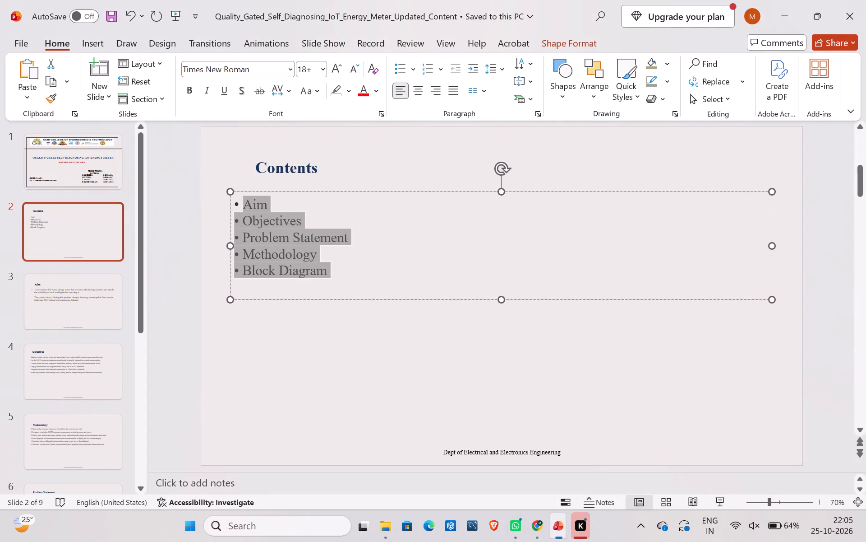
left_click_drag(350, 269, 350, 270)
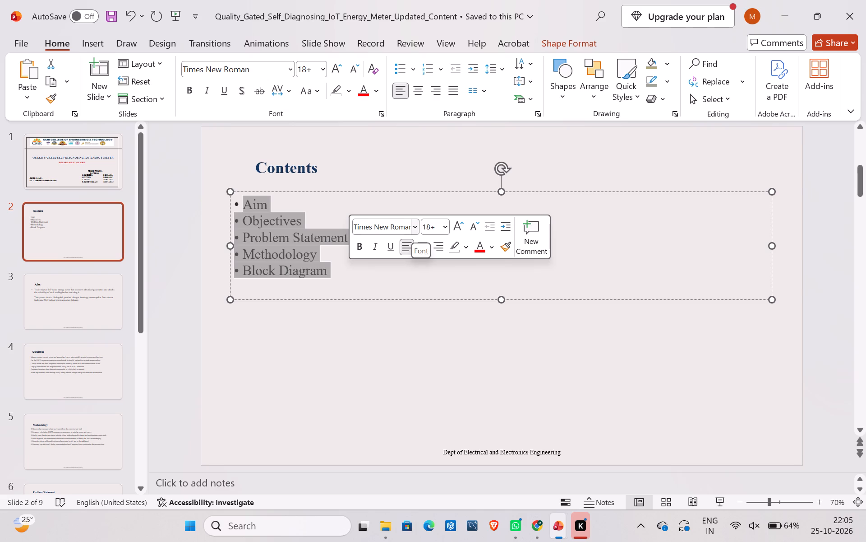
left_click(496, 68)
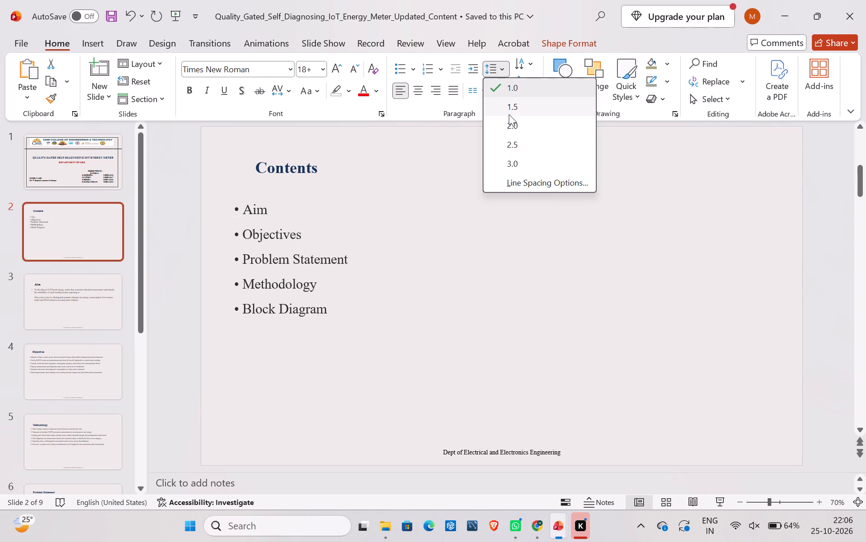
left_click(509, 114)
left_click(241, 416)
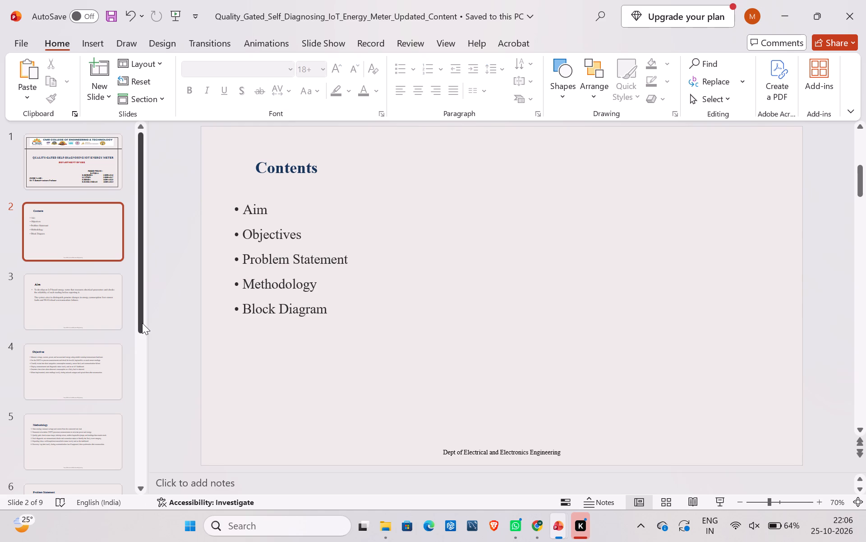
Review the slides from Aim through the block diagram image and back to the title slide for remaining formatting differences.
left_click(74, 311)
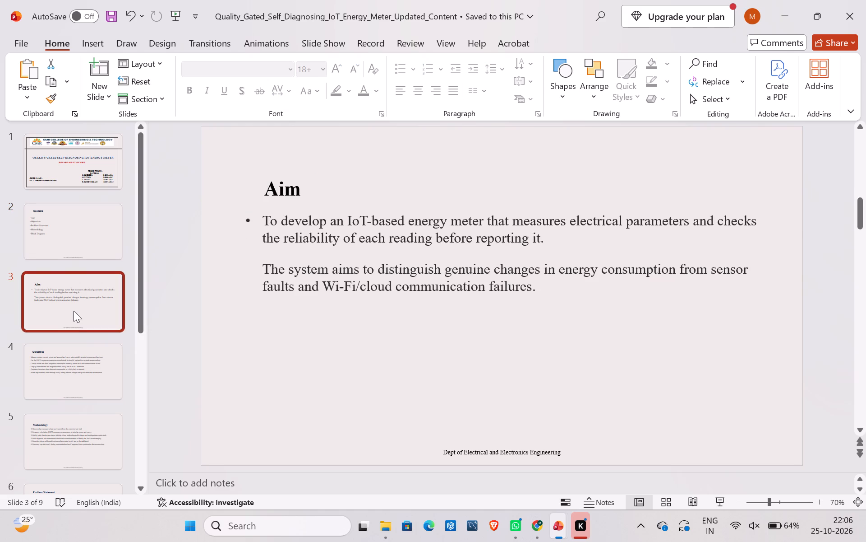
key("Down")
key("Down")
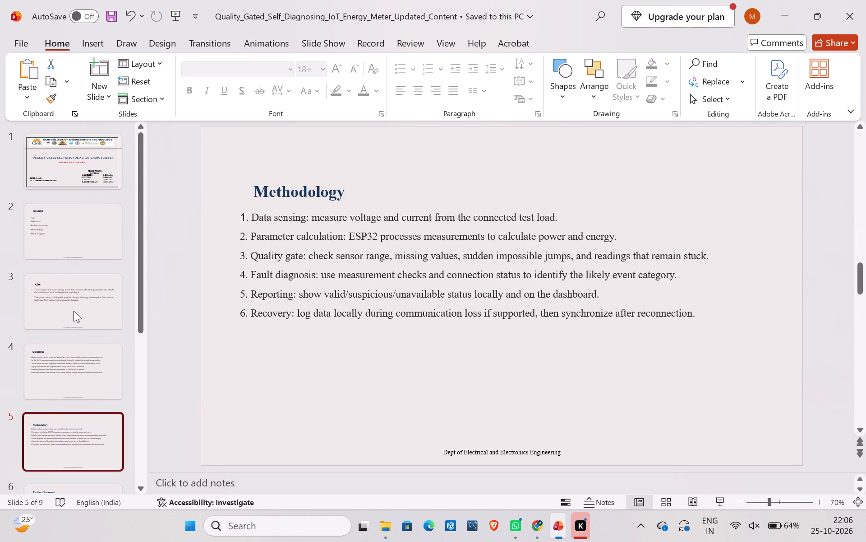
key("Down")
key("Down")
key("Down")
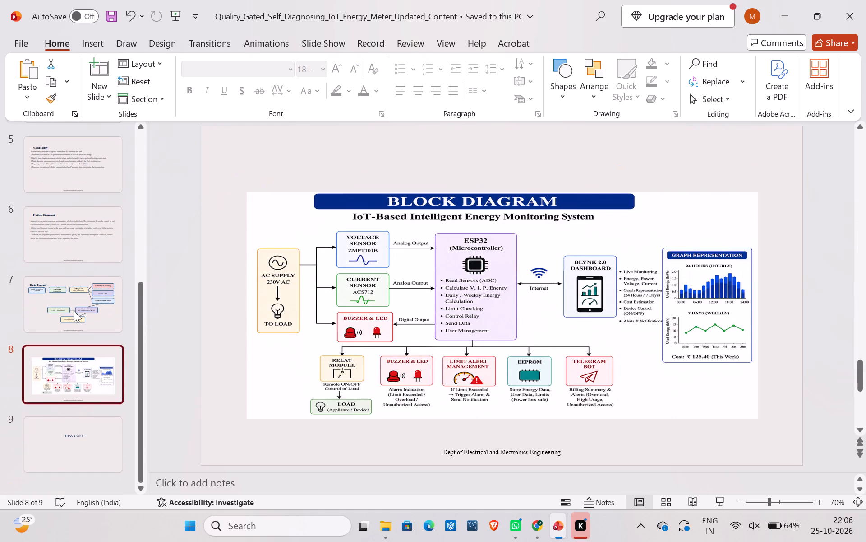
key("Up")
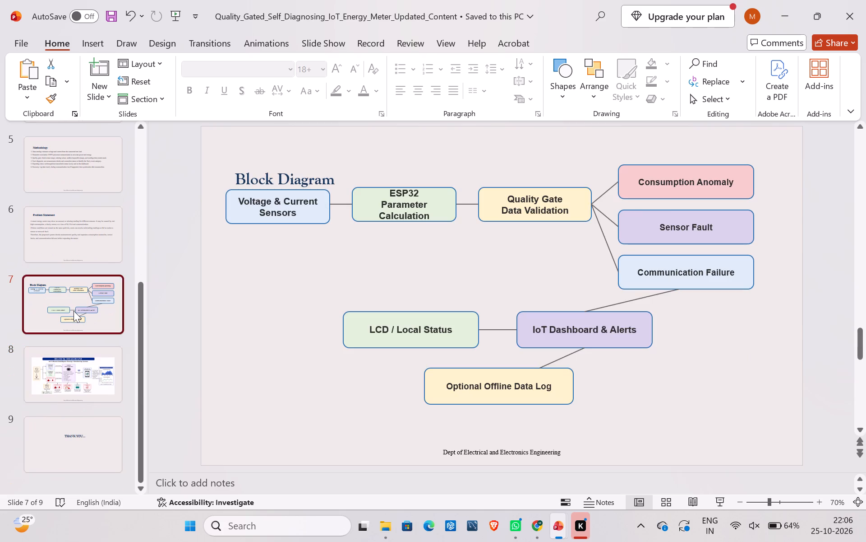
key("Up")
key("Up")
key("Up")
key("Up")
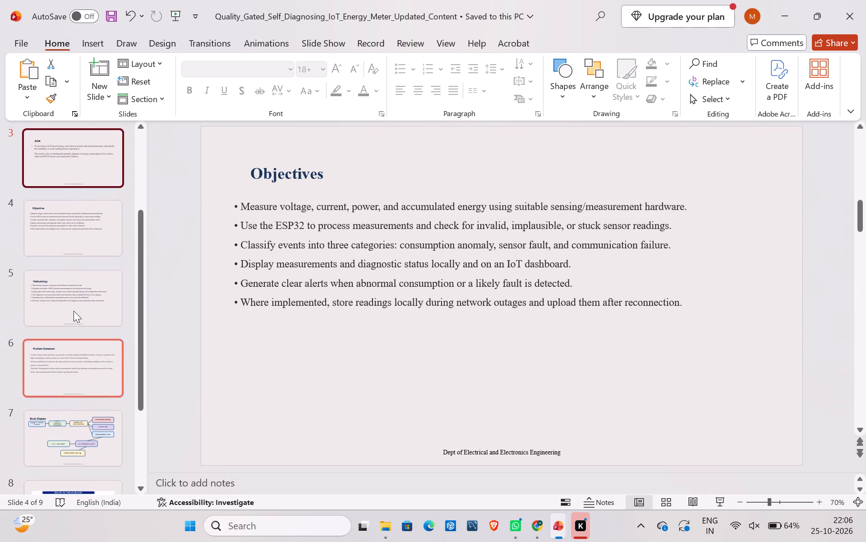
key("Up")
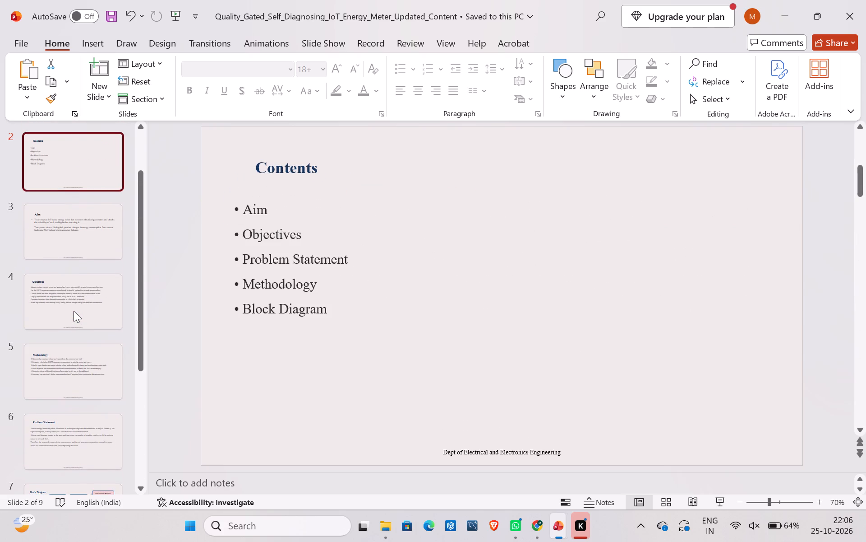
key("Up")
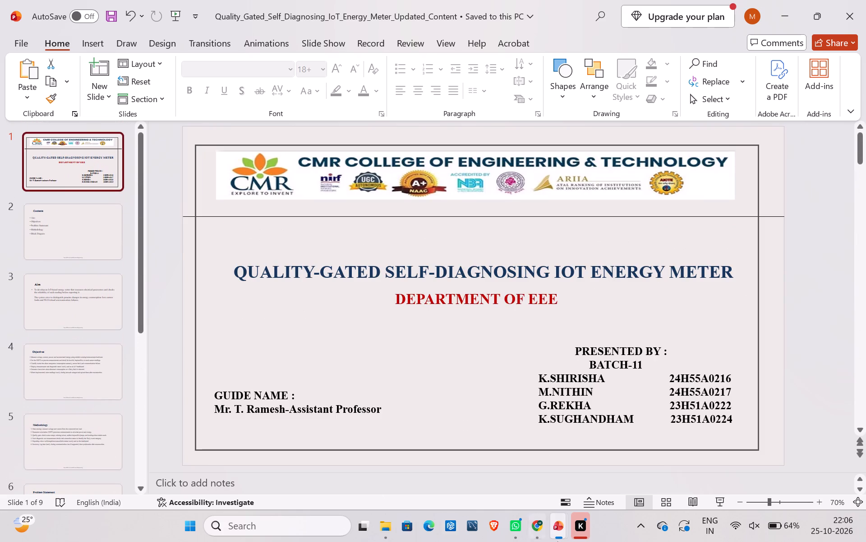
Check the bullet style in the Batch 11 presentation and apply hollow square bullets to the updated deck's Contents list.
left_click(519, 464)
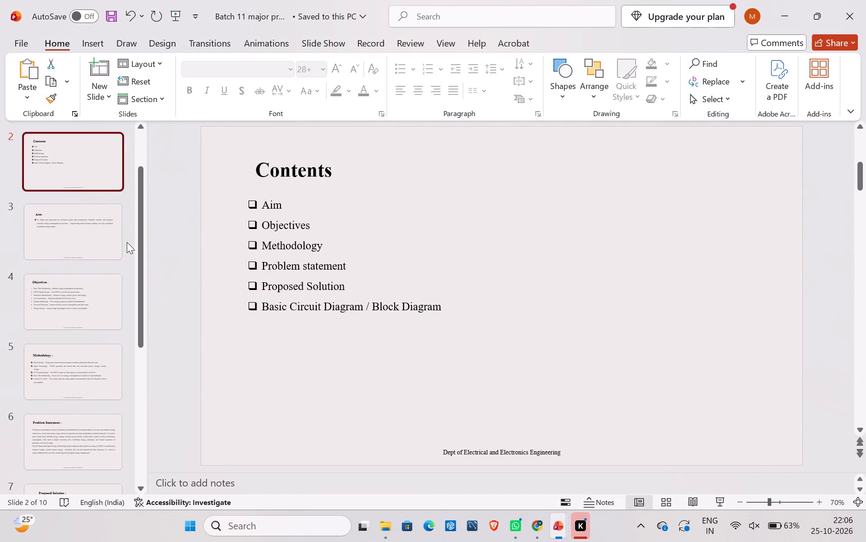
left_click(117, 285)
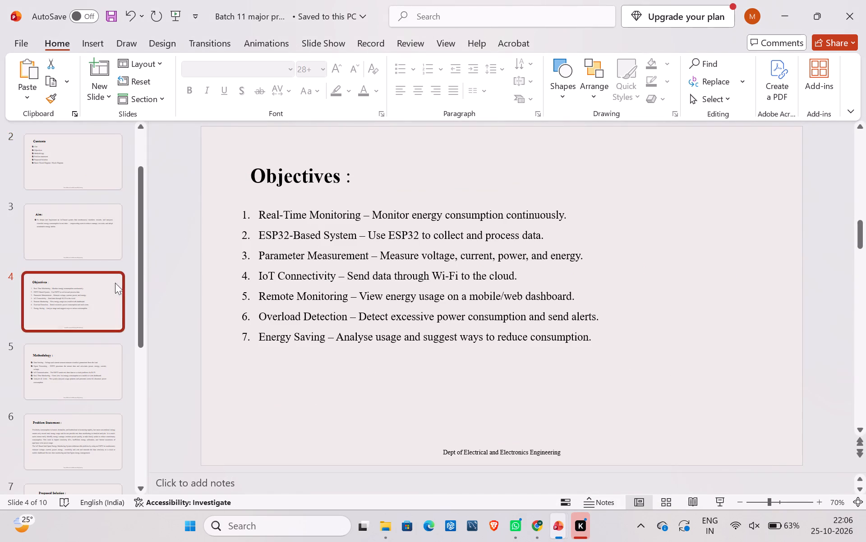
left_click(84, 236)
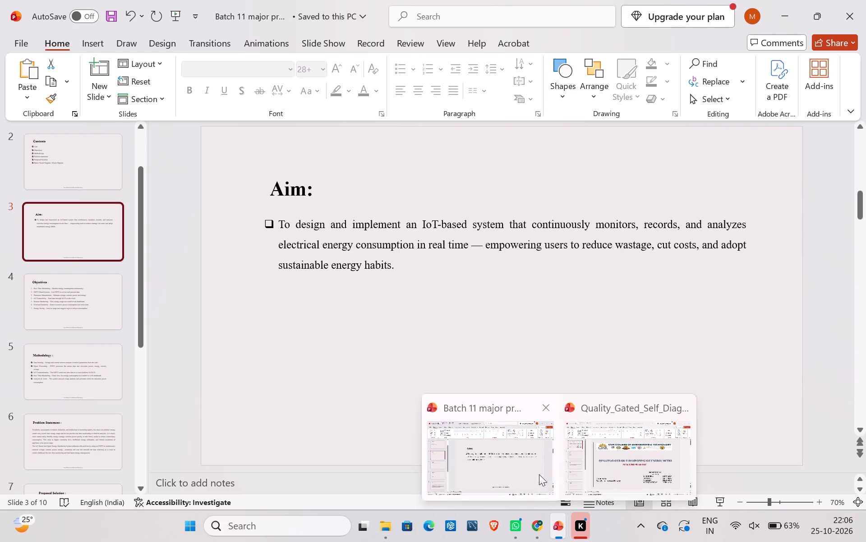
left_click(599, 462)
left_click(88, 350)
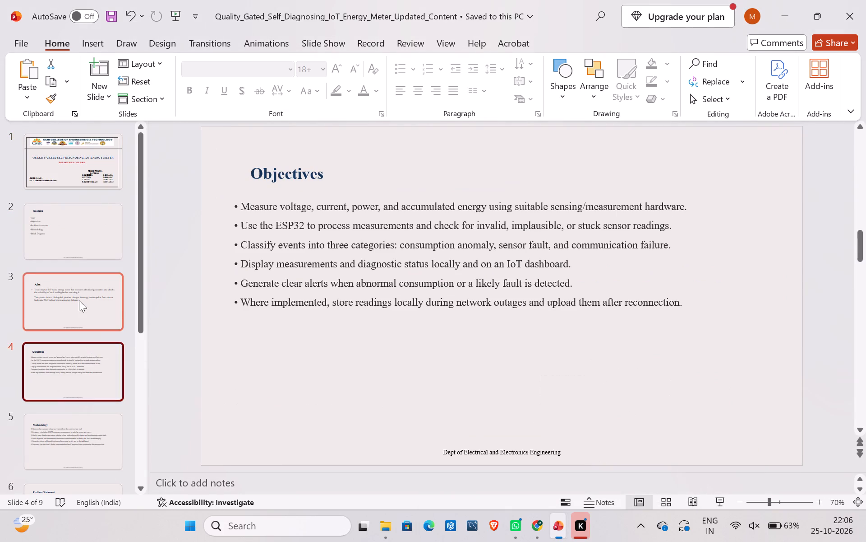
left_click(79, 300)
left_click(78, 245)
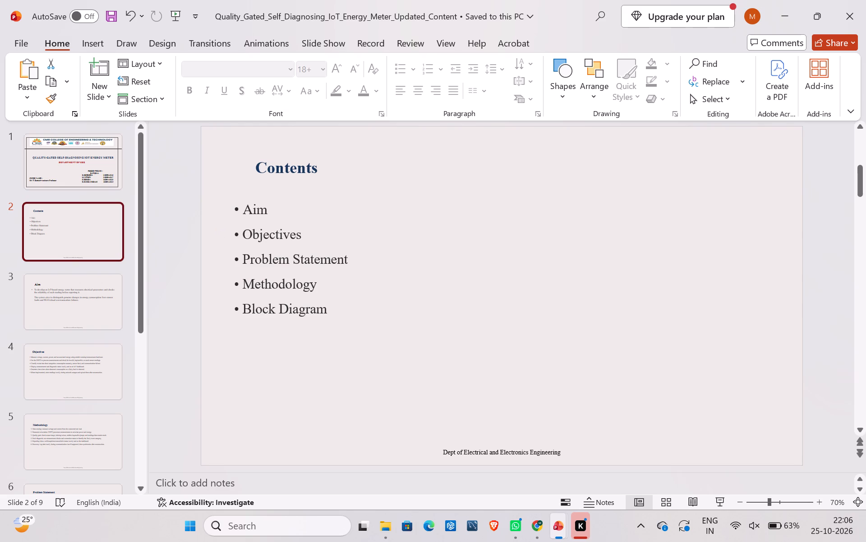
left_click_drag(245, 208, 340, 328)
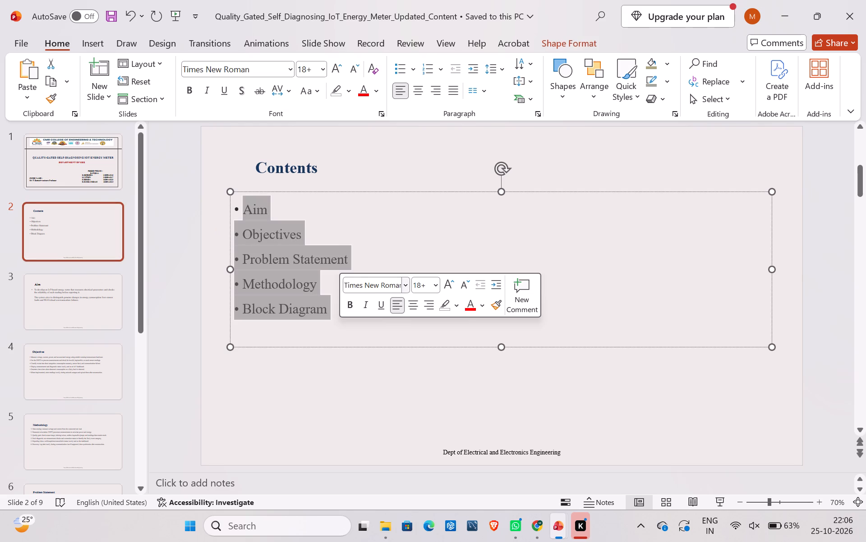
left_click(408, 65)
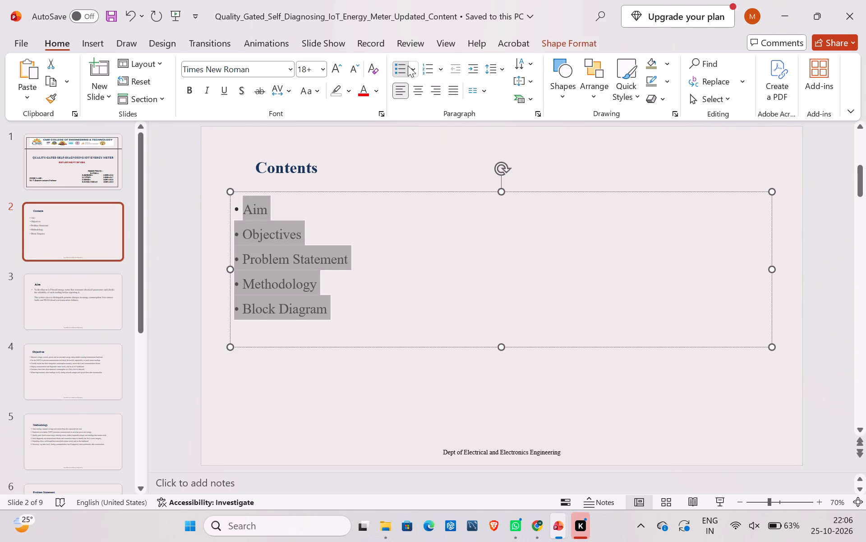
left_click(410, 66)
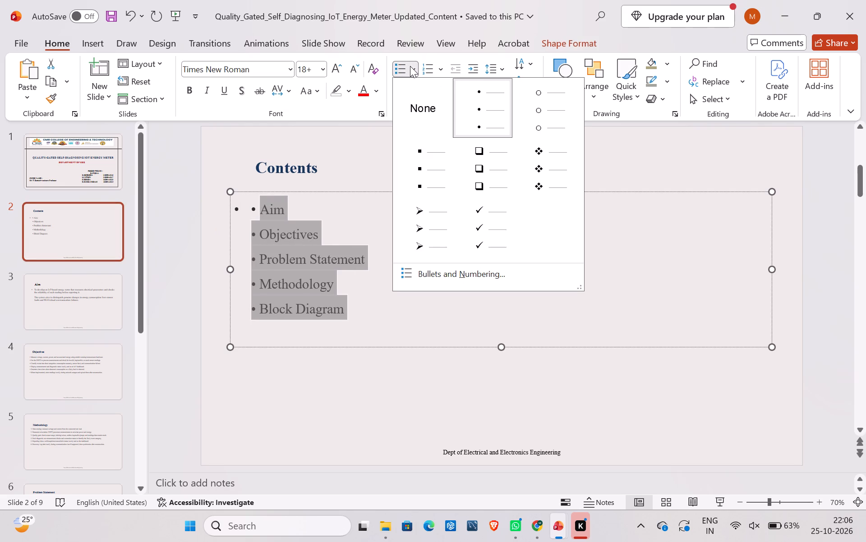
left_click(479, 156)
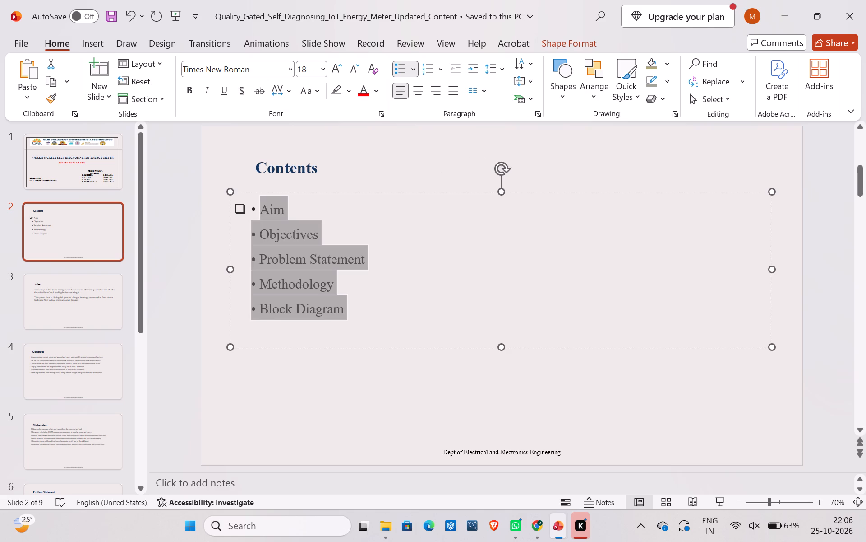
Remove the hollow square bullet in front of Aim on the updated deck's Contents slide.
left_click(333, 206)
left_click(251, 208)
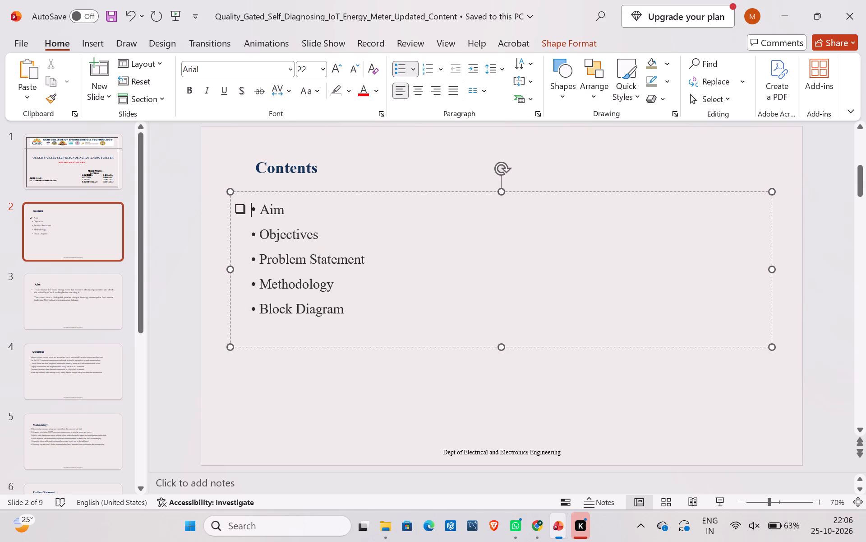
key("BackSpace")
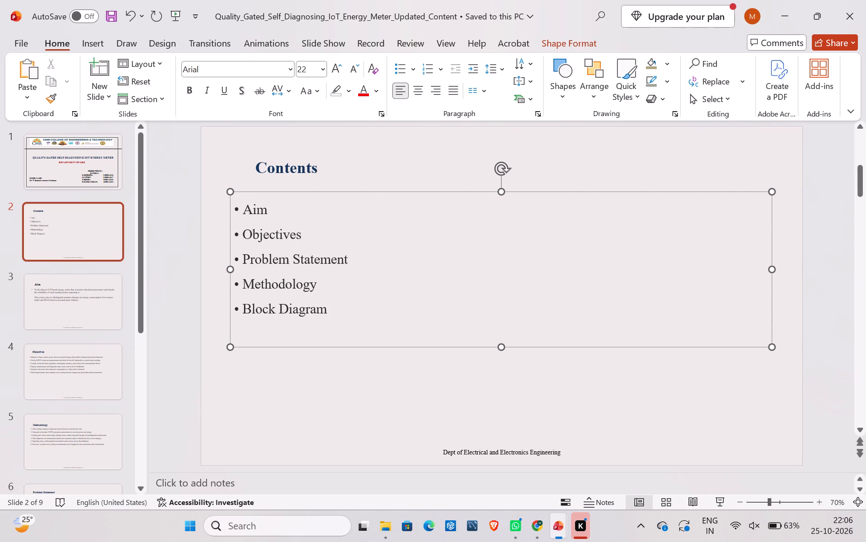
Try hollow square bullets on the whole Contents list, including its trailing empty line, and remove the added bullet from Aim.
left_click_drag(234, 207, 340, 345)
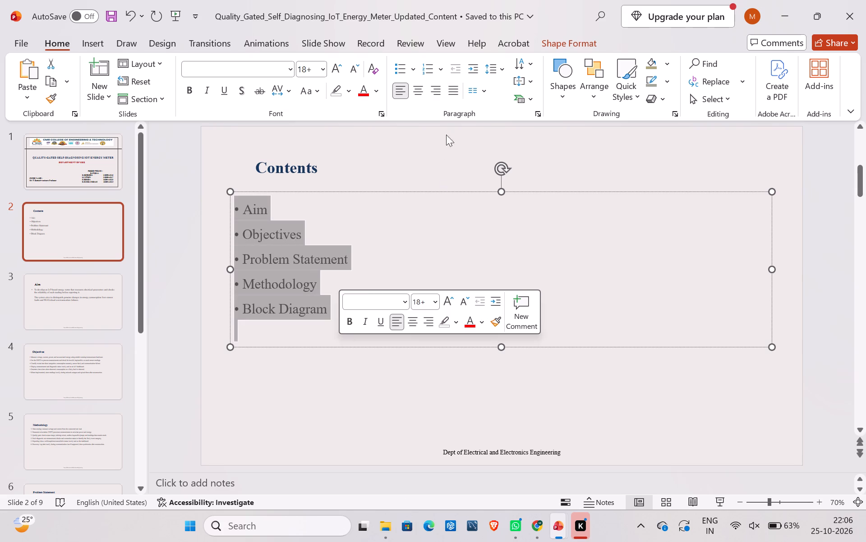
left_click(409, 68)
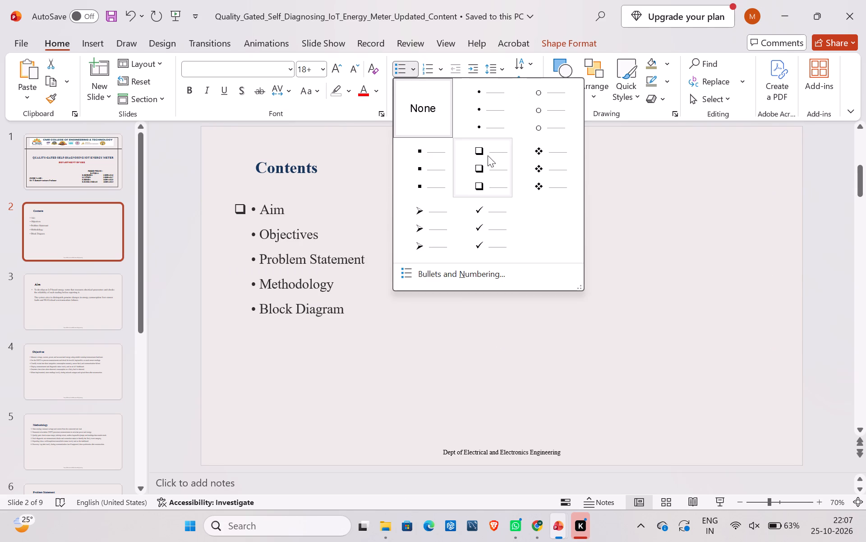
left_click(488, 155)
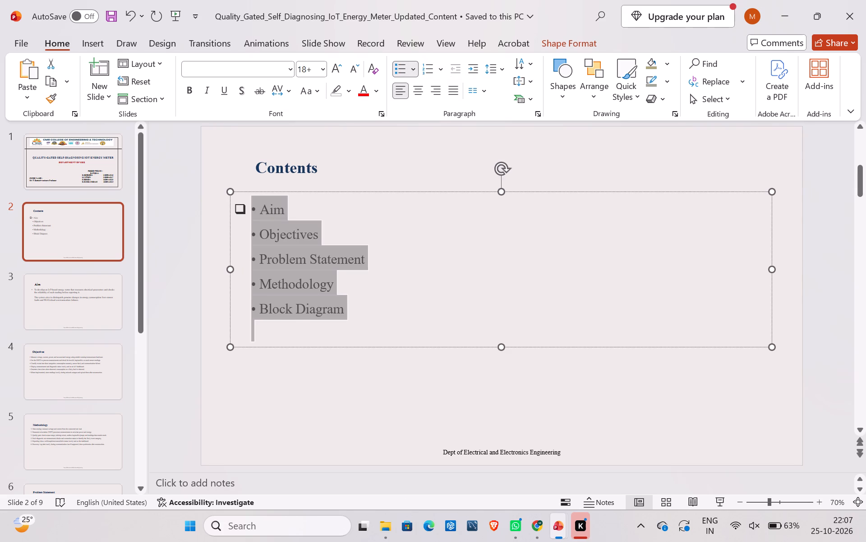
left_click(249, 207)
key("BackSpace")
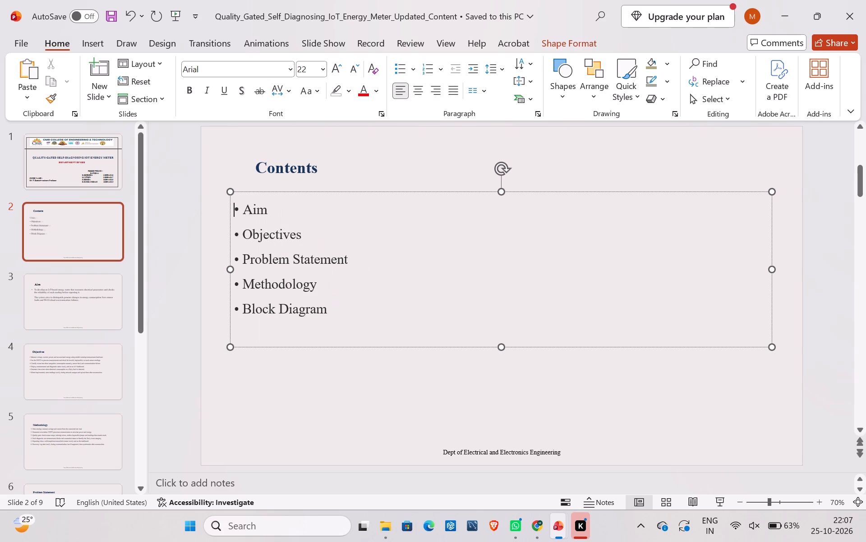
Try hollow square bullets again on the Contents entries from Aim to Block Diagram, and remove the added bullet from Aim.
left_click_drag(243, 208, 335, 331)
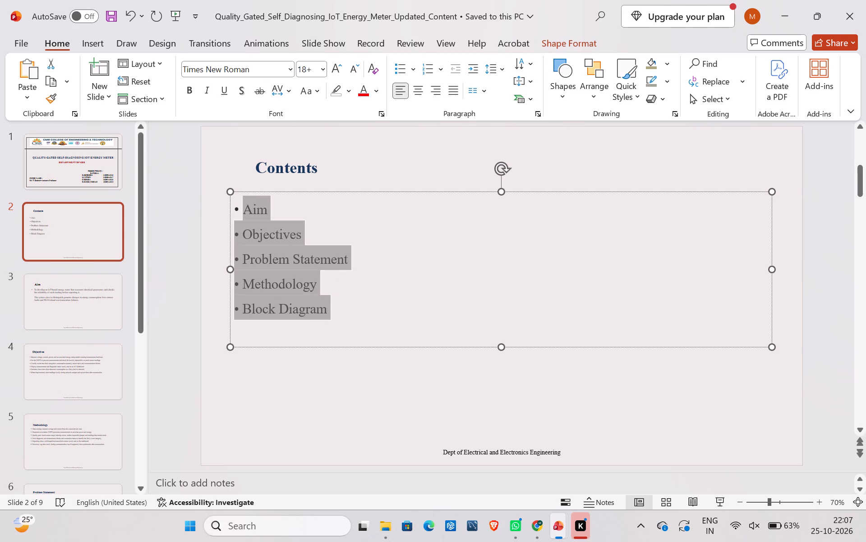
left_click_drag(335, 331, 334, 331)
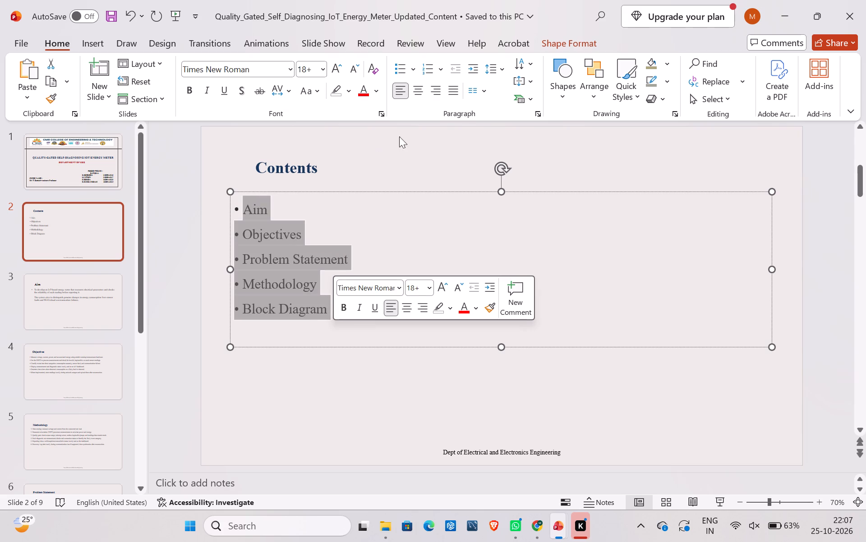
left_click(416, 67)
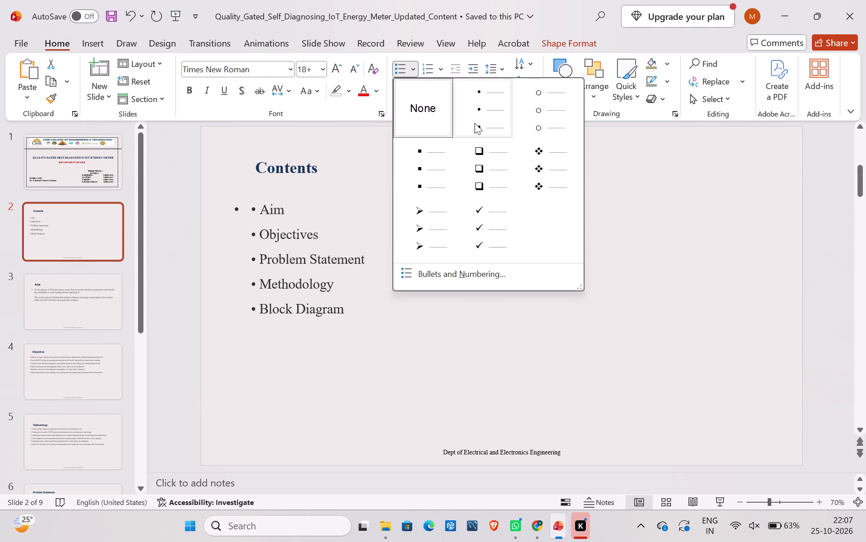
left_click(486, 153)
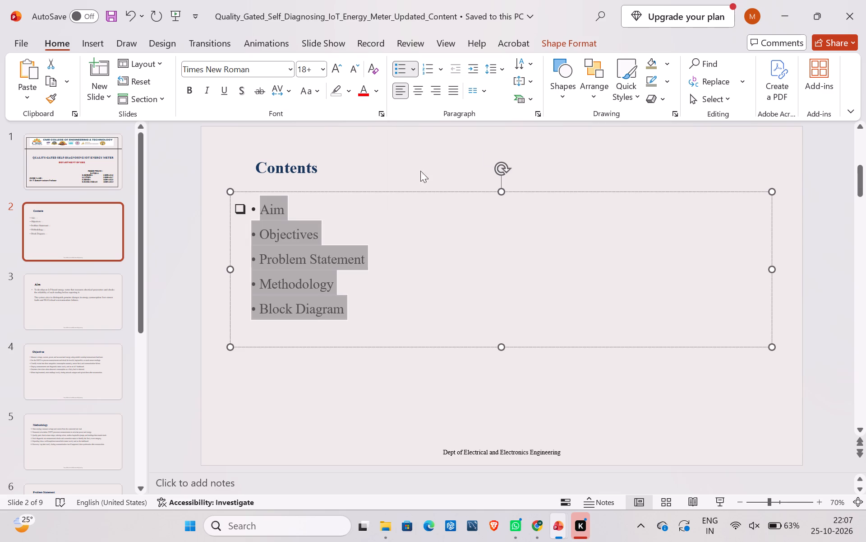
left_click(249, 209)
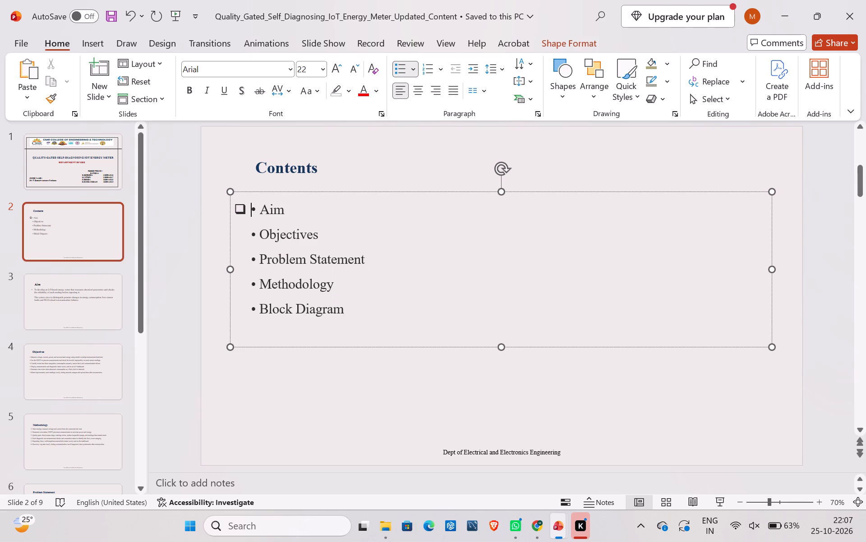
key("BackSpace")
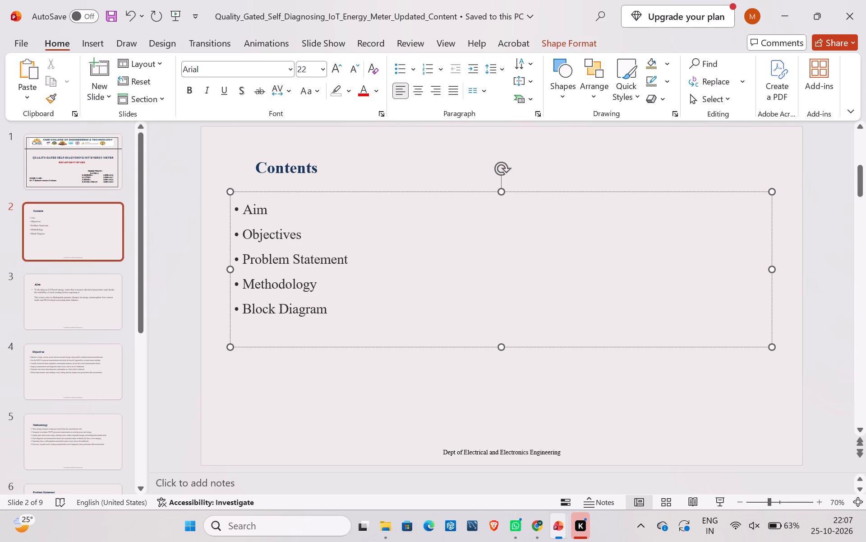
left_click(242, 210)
Review the title, Contents, Aim and Objectives slides of the updated deck.
left_click(94, 307)
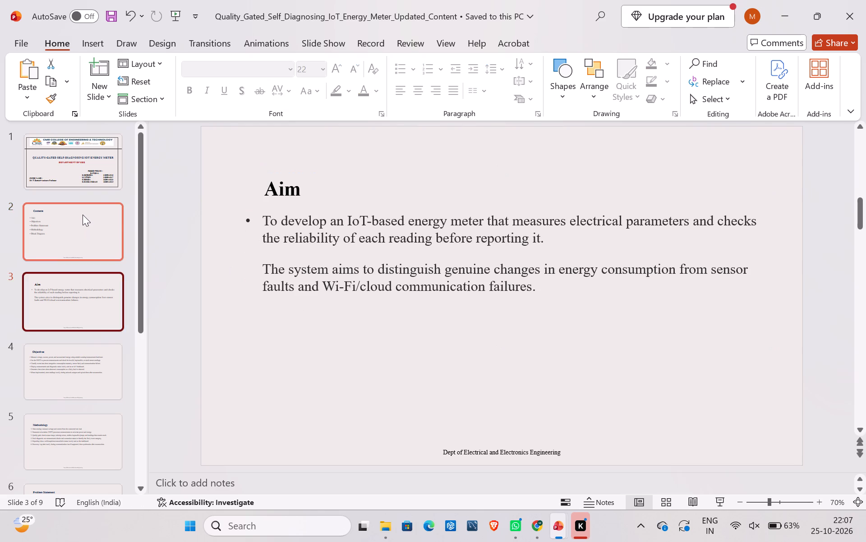
left_click(83, 215)
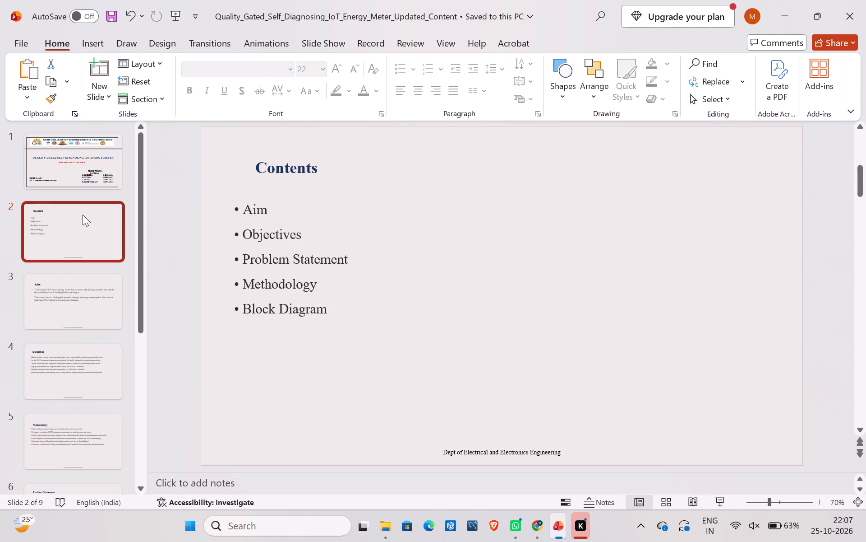
left_click(90, 173)
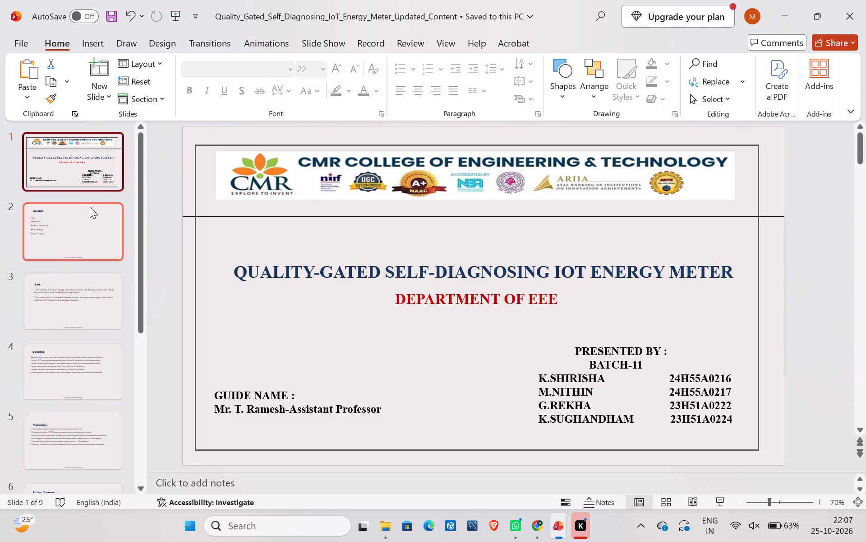
left_click(90, 208)
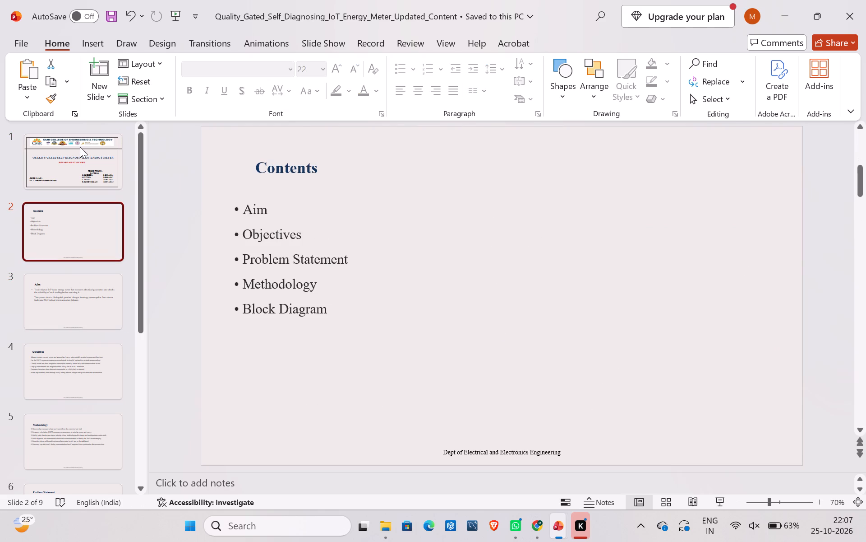
left_click(80, 147)
left_click(81, 223)
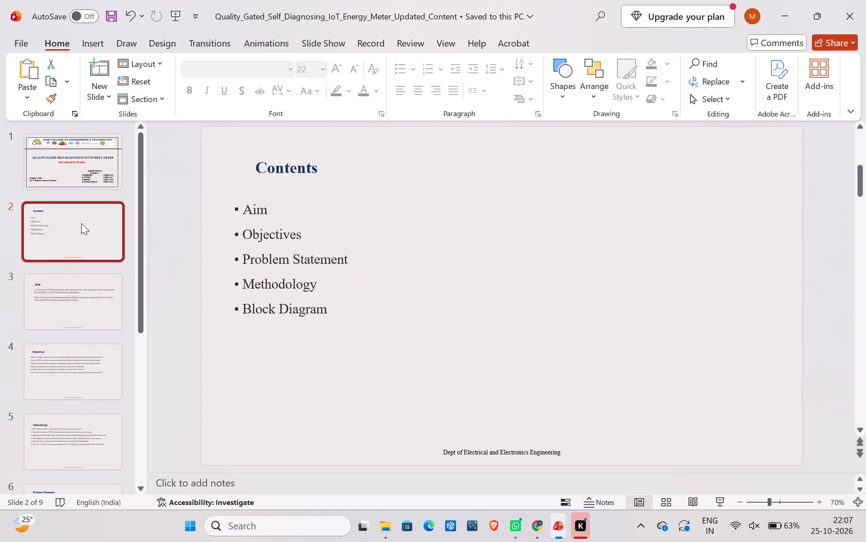
left_click(79, 282)
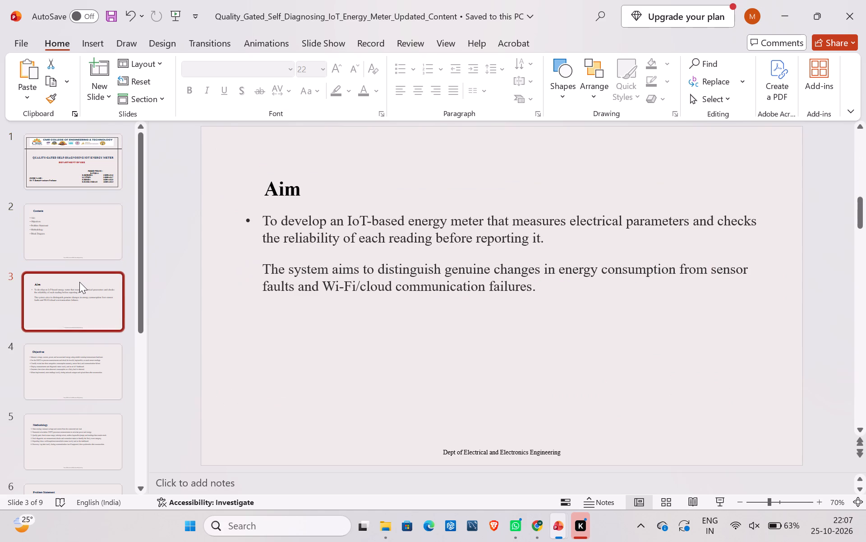
left_click(77, 354)
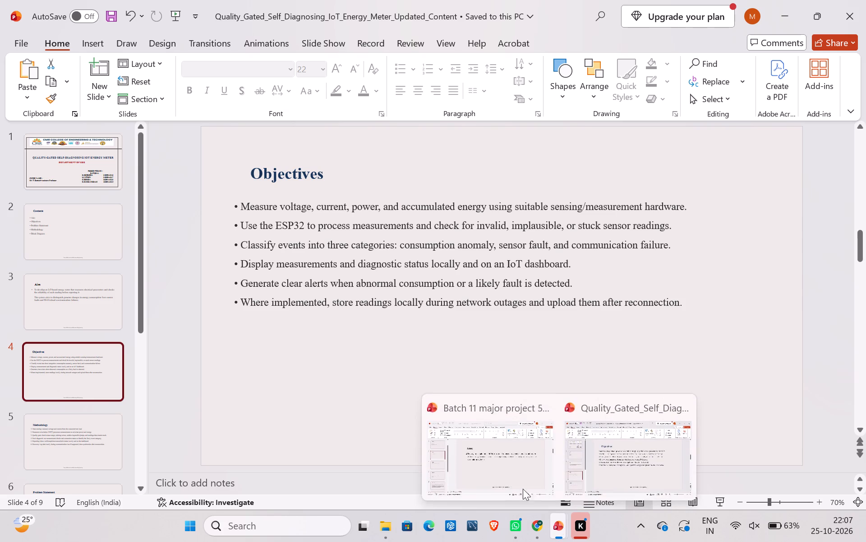
Switch to the Batch 11 presentation and review its title, Contents, Aim and Objectives slides as the formatting reference.
left_click(515, 477)
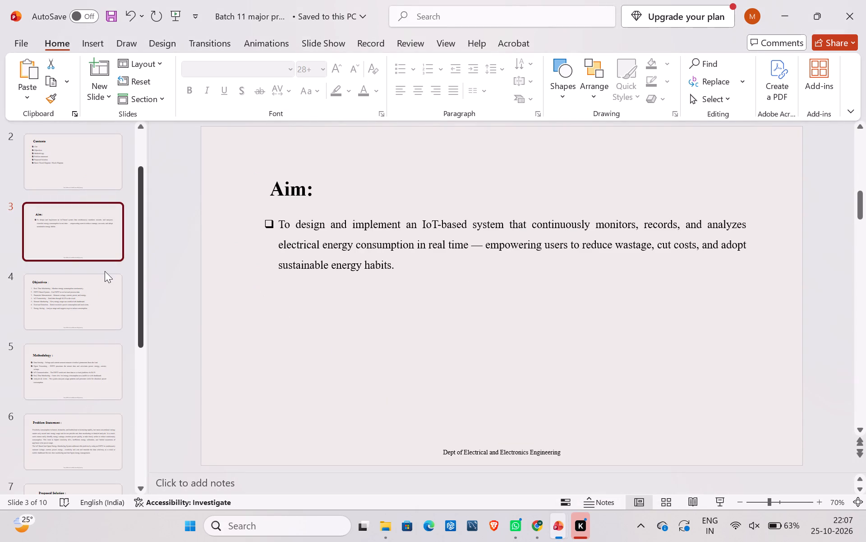
scroll(105, 271, "up", 5)
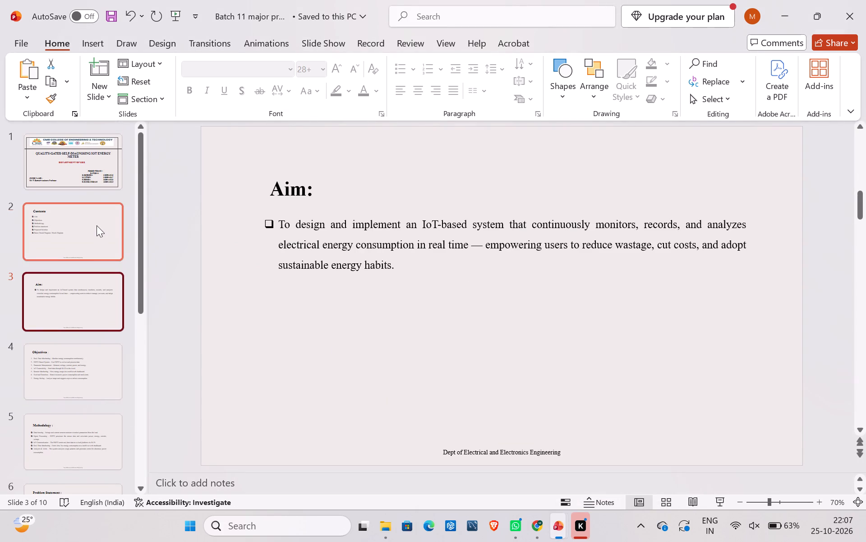
left_click(97, 225)
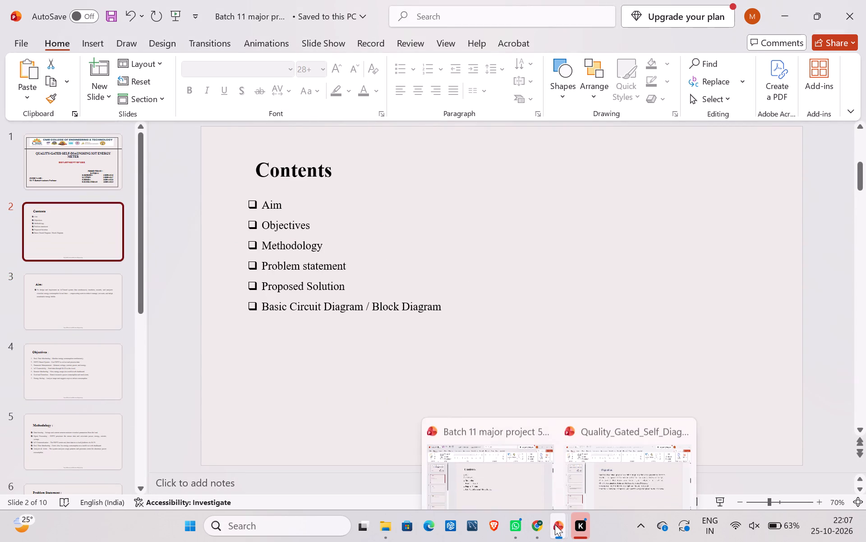
left_click(517, 476)
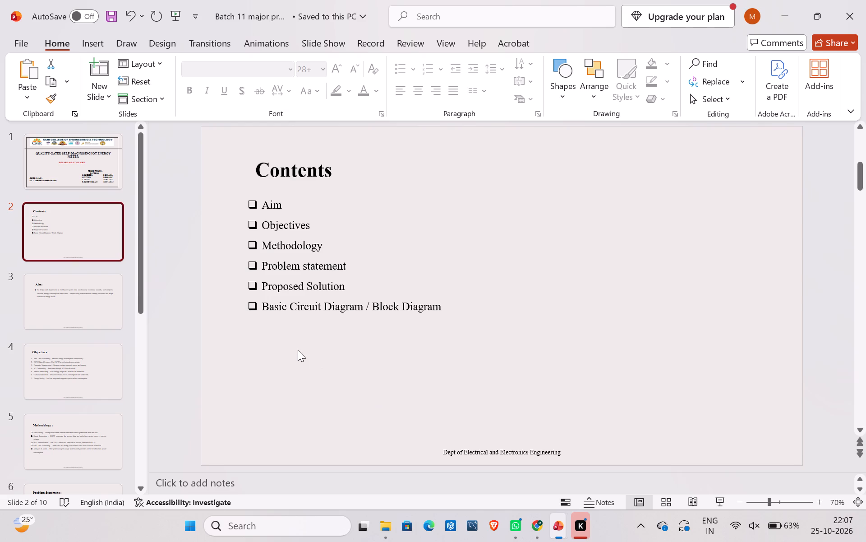
left_click(83, 344)
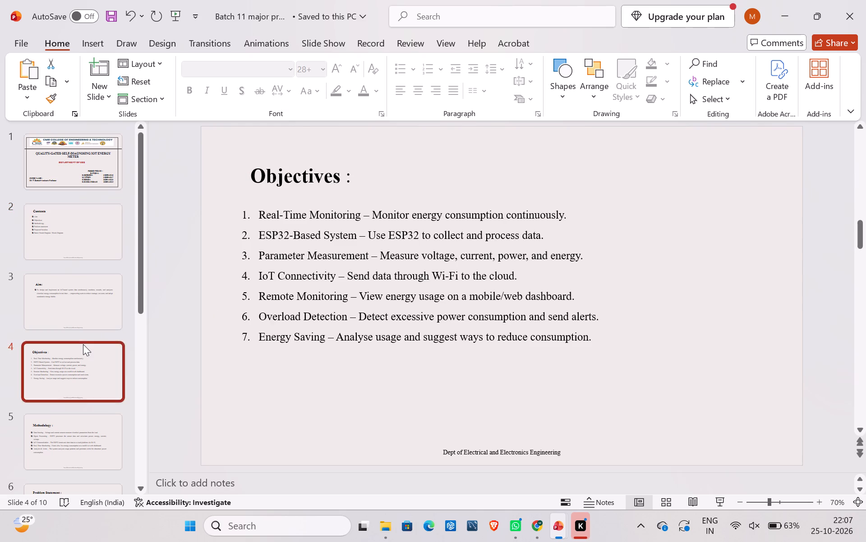
left_click(83, 269)
left_click(91, 229)
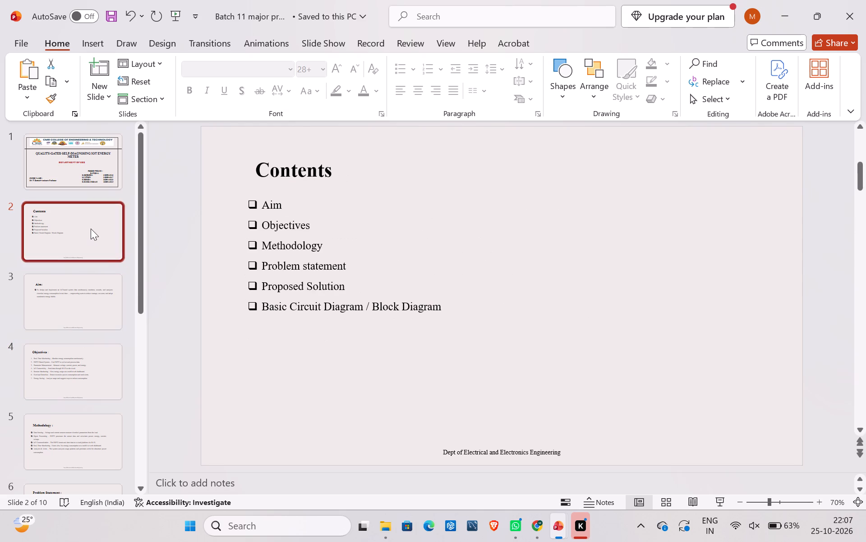
left_click(100, 168)
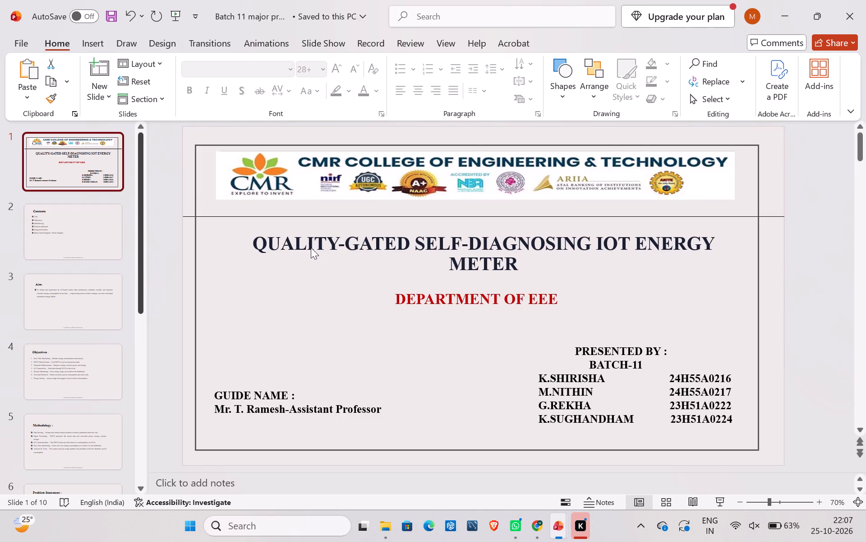
left_click(110, 228)
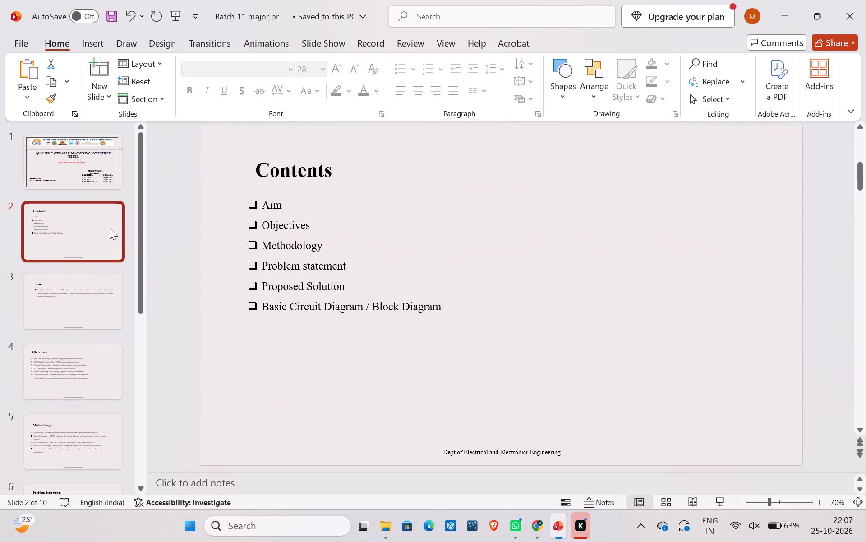
left_click(90, 285)
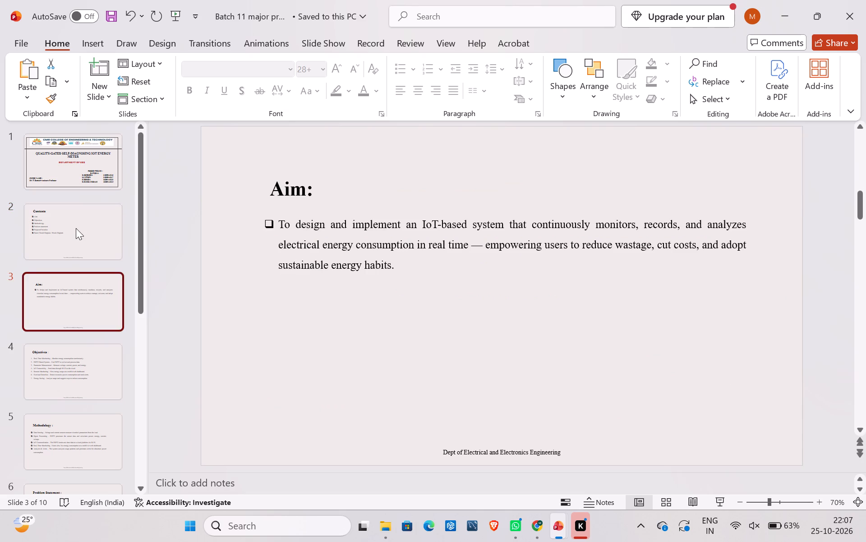
left_click(76, 228)
Check the font and size of the numbered list and the heading on the Batch 11 presentation's Objectives slide.
left_click(64, 355)
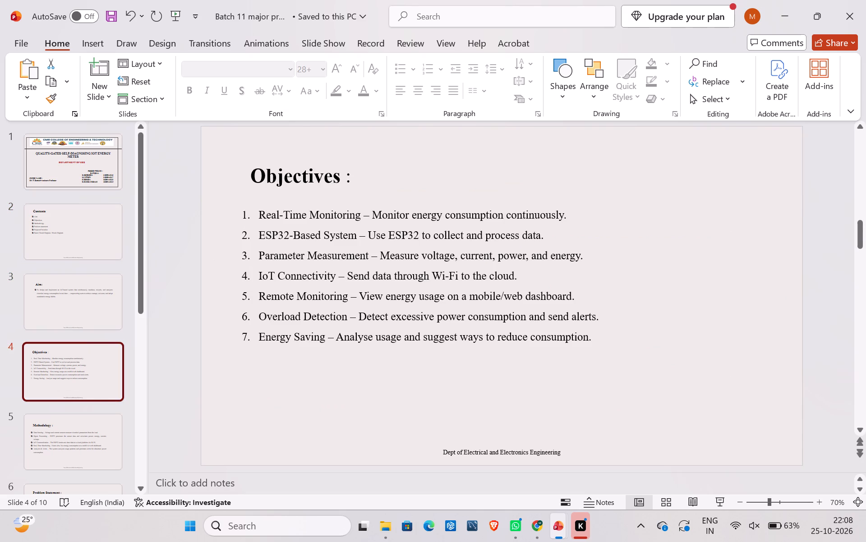
left_click_drag(260, 210, 397, 348)
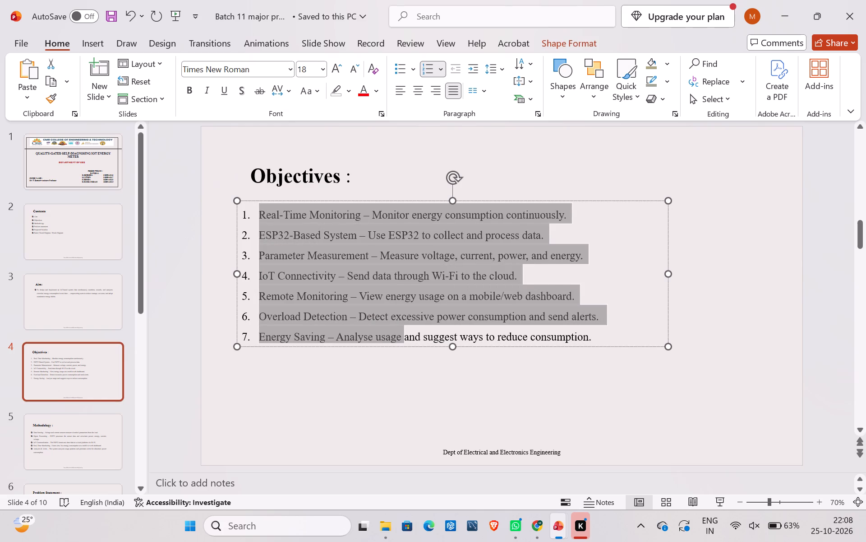
left_click_drag(252, 169, 351, 185)
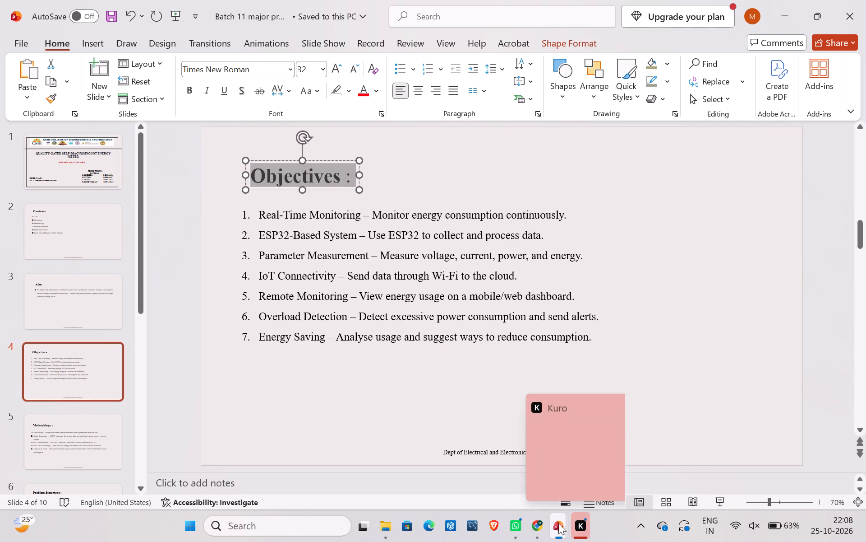
Switch to the updated content deck and set all six bullet points on its Objectives slide to 18 pt.
left_click(580, 468)
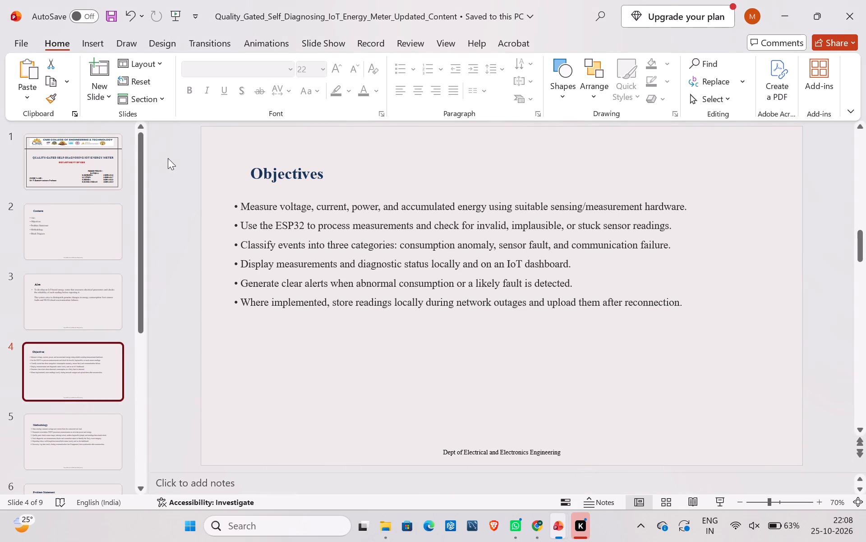
left_click_drag(241, 208, 400, 294)
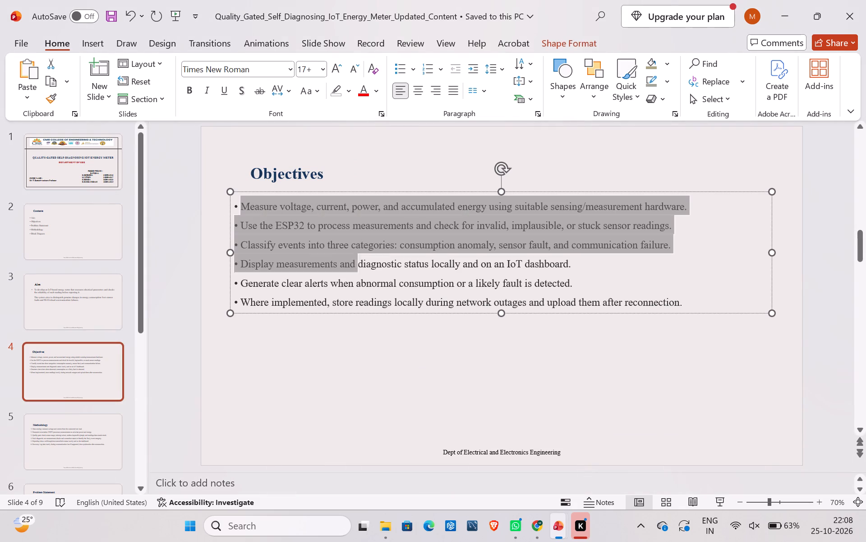
left_click_drag(400, 294, 674, 328)
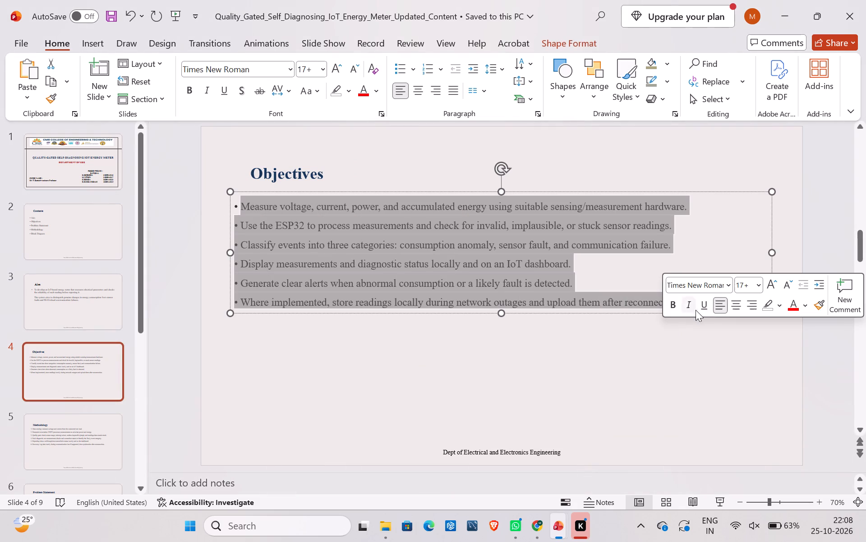
left_click(757, 286)
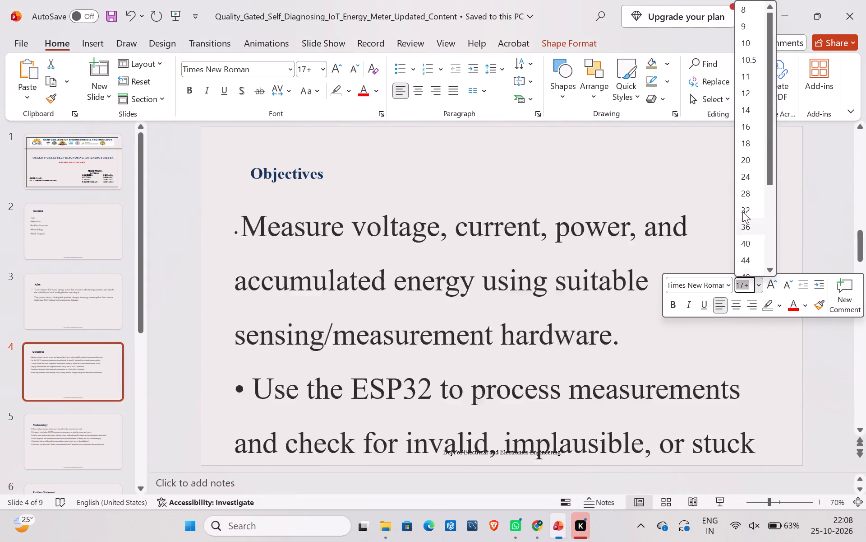
left_click(760, 140)
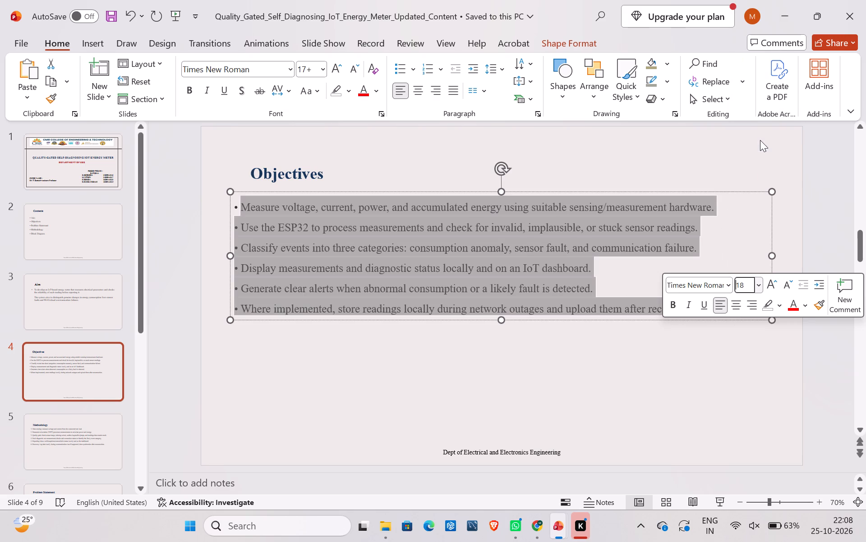
left_click(501, 364)
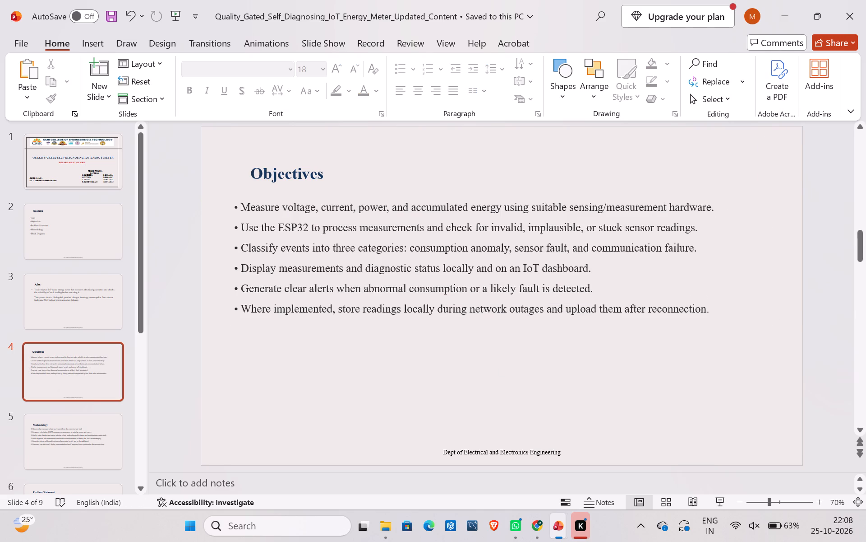
Set the Objectives slide's heading to 32 pt.
left_click_drag(252, 173, 337, 176)
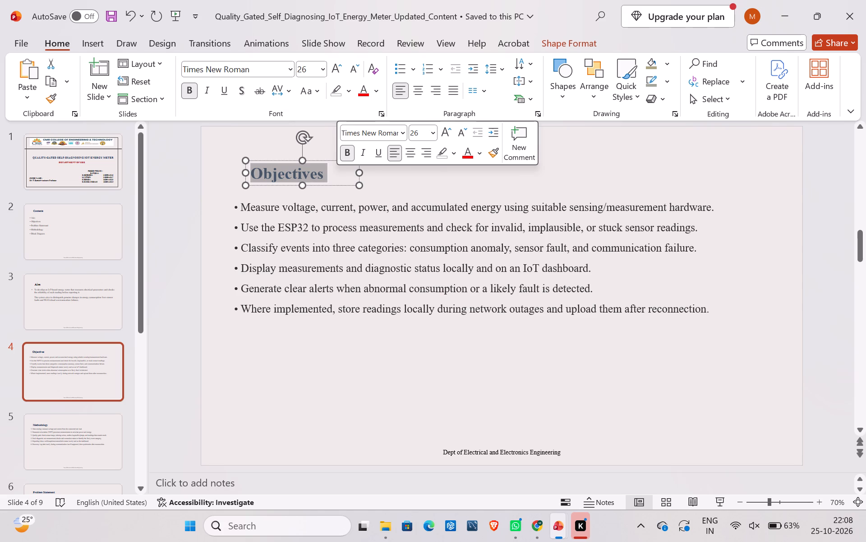
right_click(350, 160)
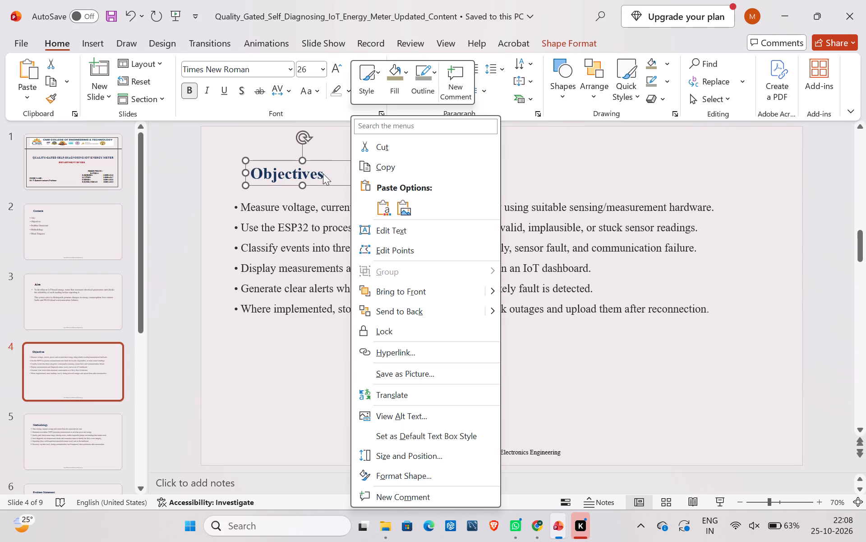
double_click(323, 173)
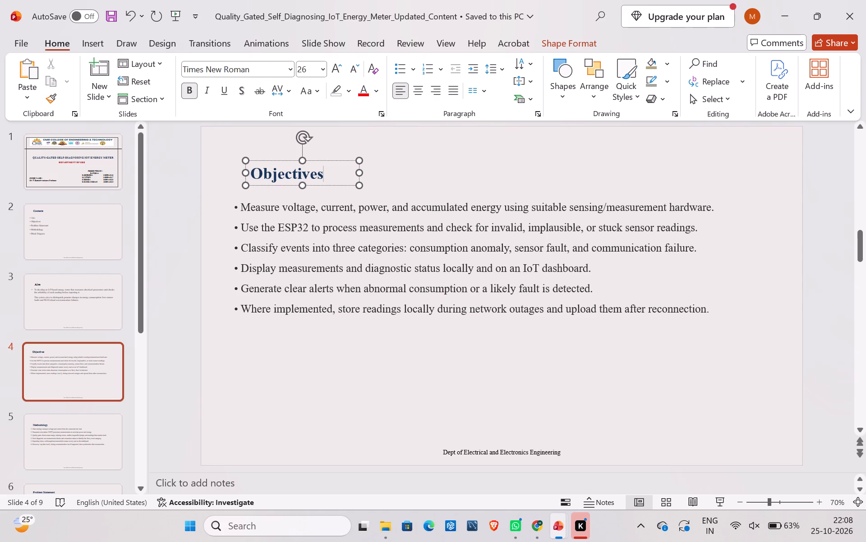
left_click_drag(251, 173, 334, 172)
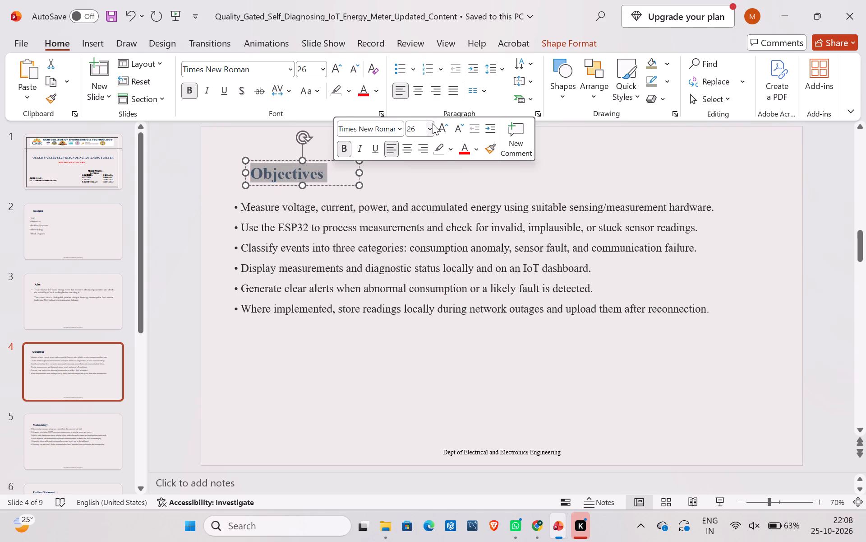
left_click(432, 125)
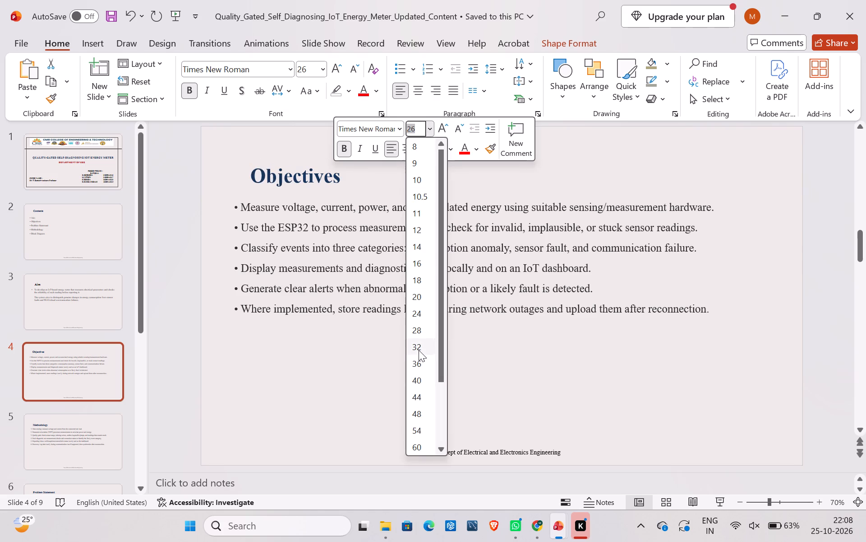
left_click(417, 350)
Set the heading on the Contents slide to 32 pt.
left_click(65, 224)
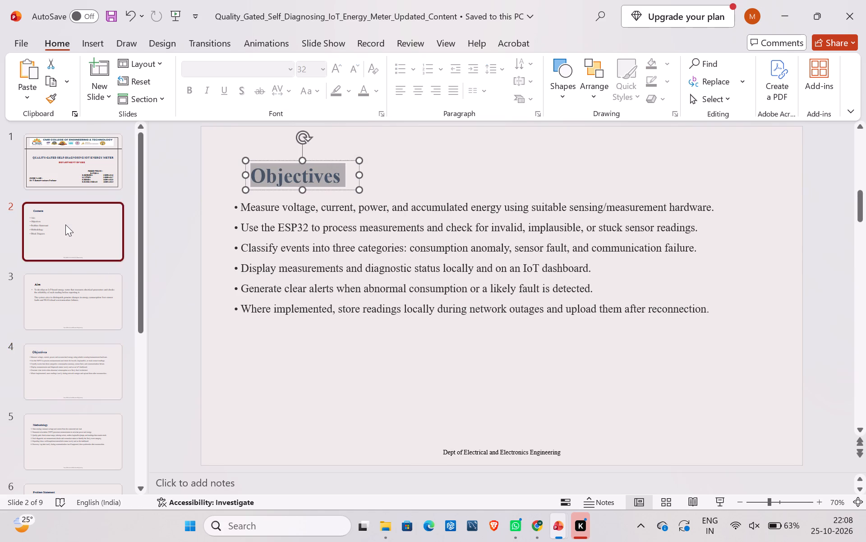
left_click_drag(258, 162, 302, 172)
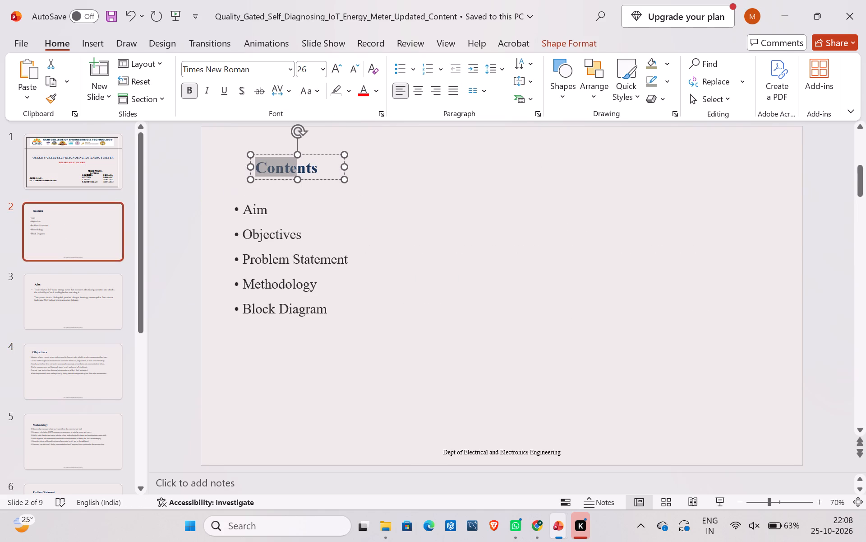
left_click_drag(302, 172, 322, 172)
left_click(415, 130)
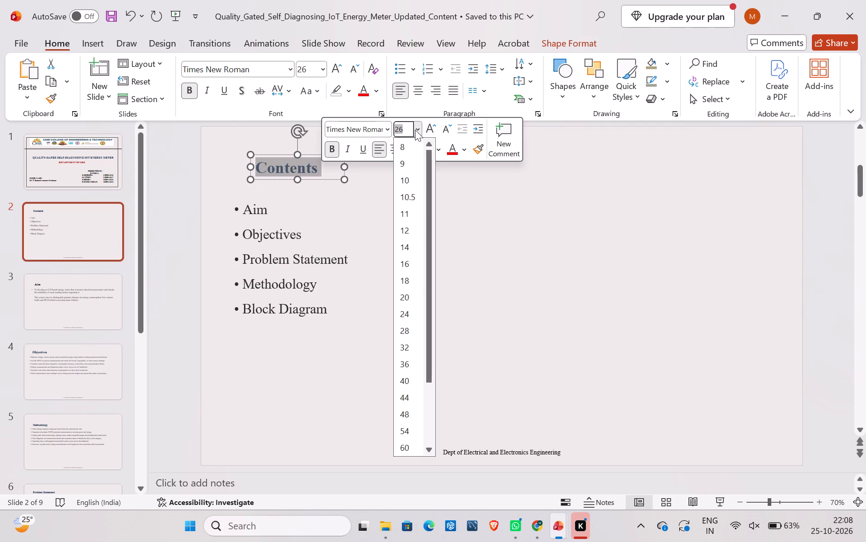
left_click(406, 346)
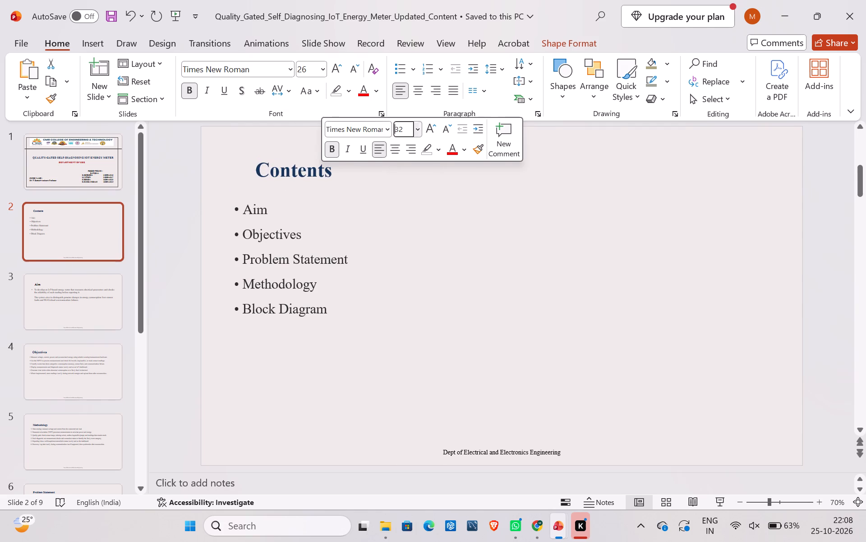
Check the font and size of the heading on the Aim slide.
left_click(110, 363)
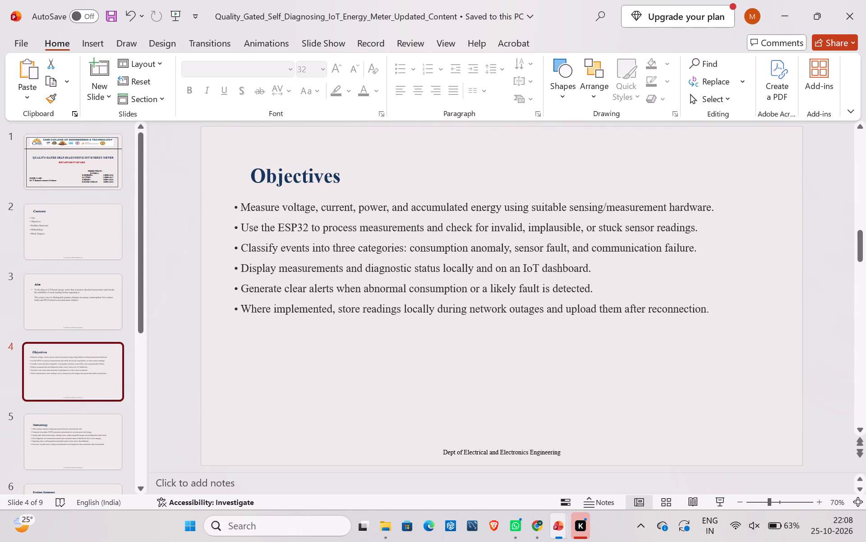
left_click(59, 304)
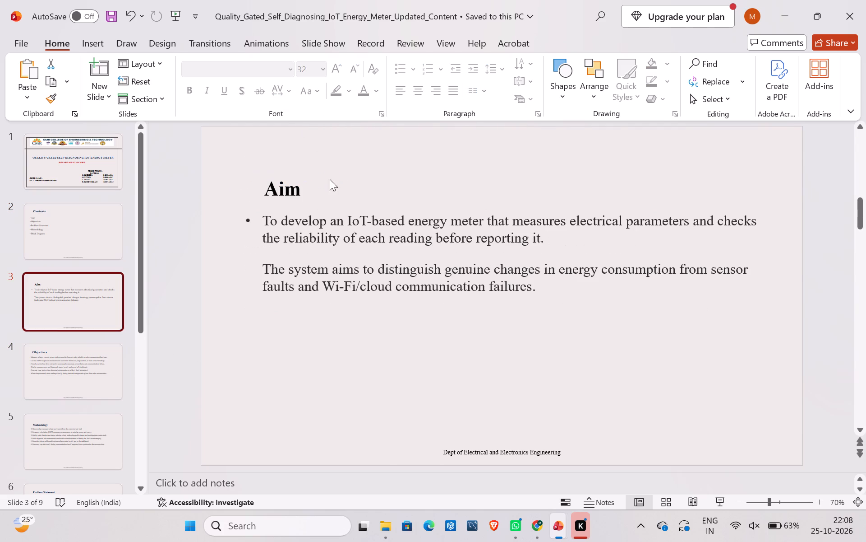
left_click_drag(299, 190, 269, 188)
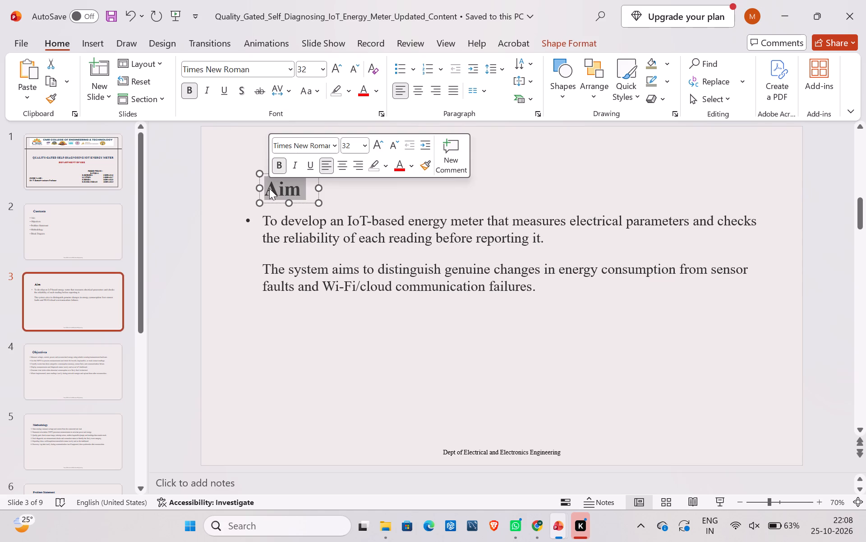
left_click(92, 349)
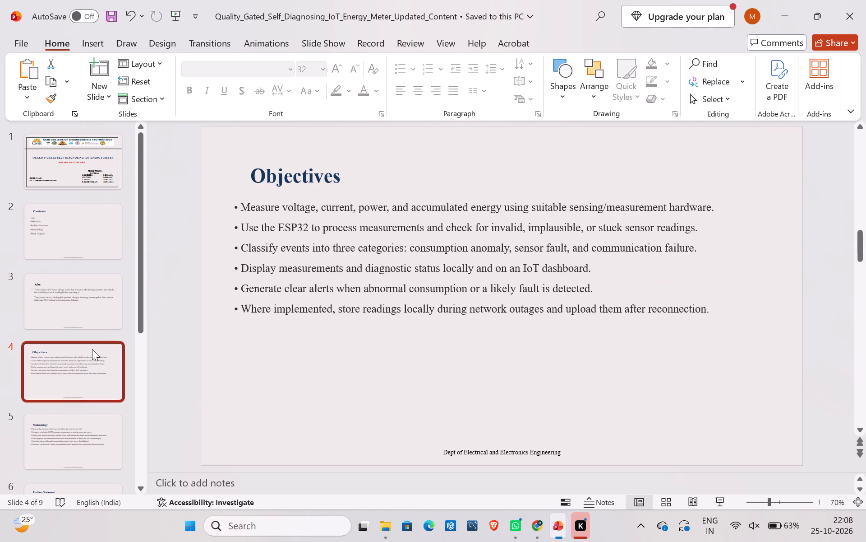
Set the heading on the Methodology slide to 32 pt.
left_click(74, 420)
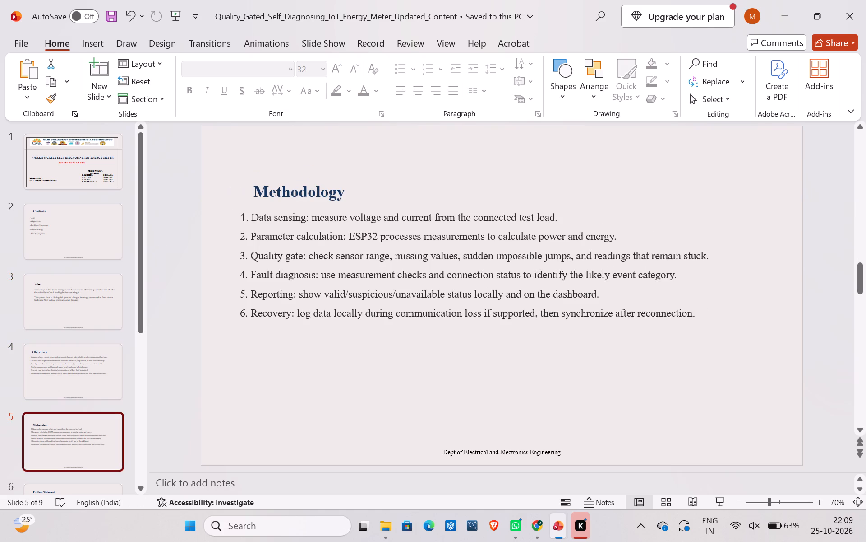
left_click_drag(254, 188, 357, 190)
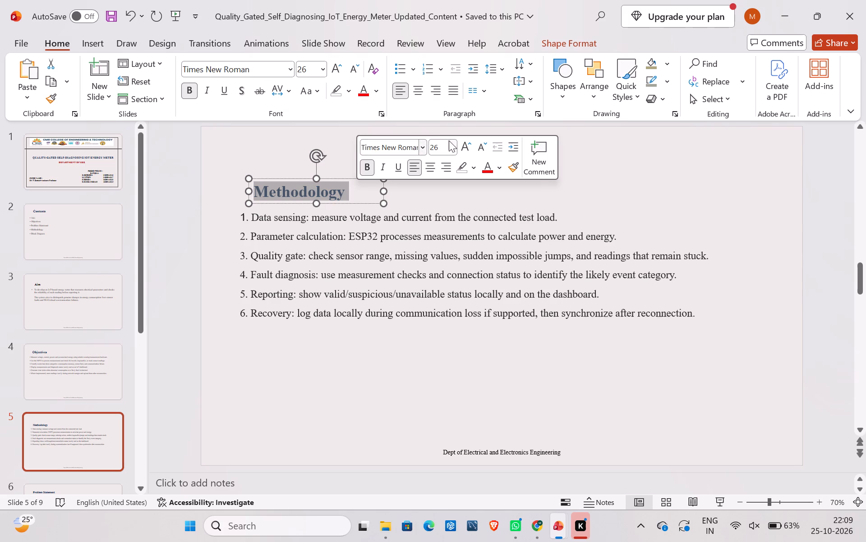
left_click(453, 143)
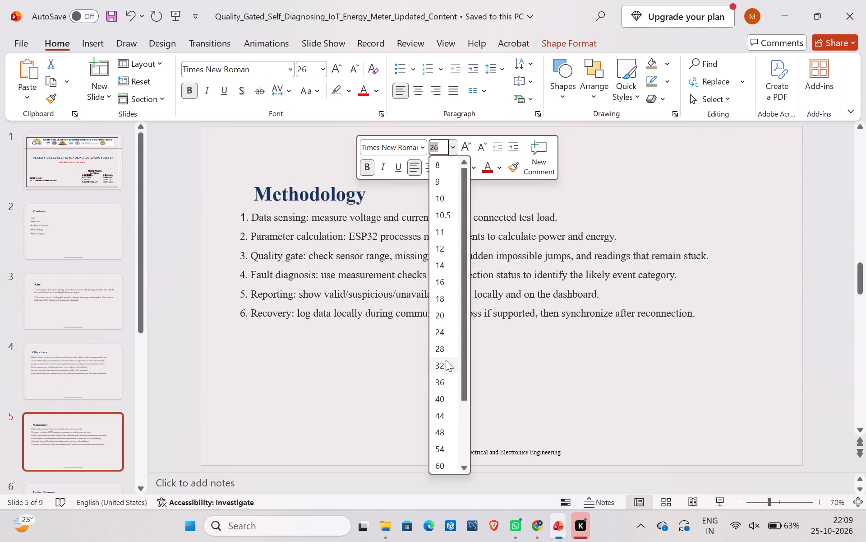
left_click(446, 360)
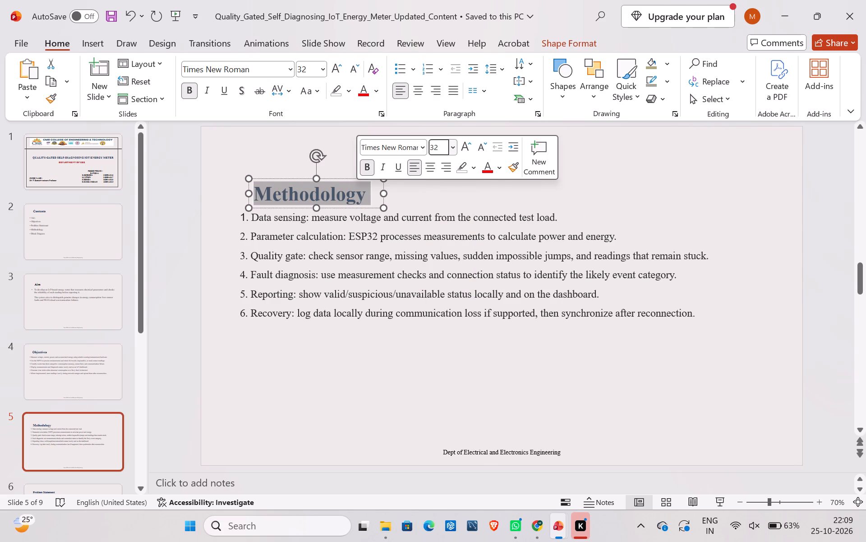
Set the six numbered items on the Methodology slide to Times New Roman, 18 pt.
left_click_drag(253, 216, 703, 319)
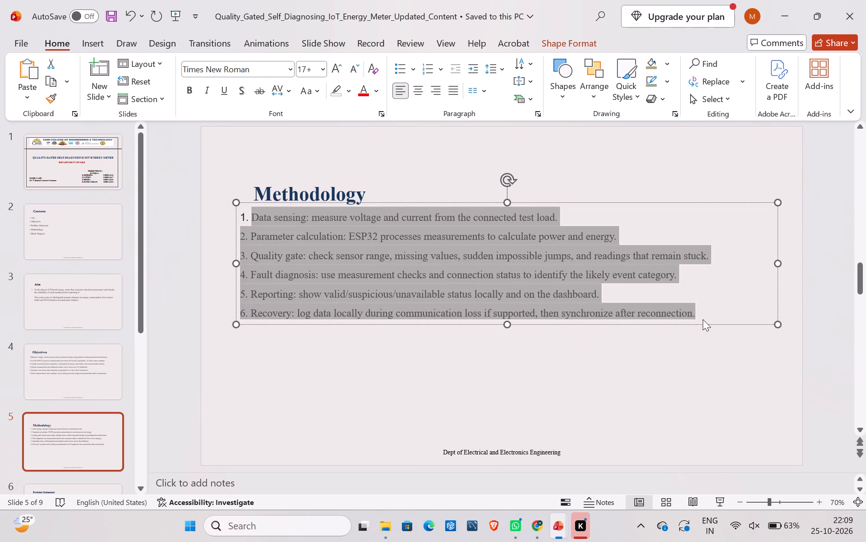
left_click_drag(703, 319, 709, 318)
left_click(690, 273)
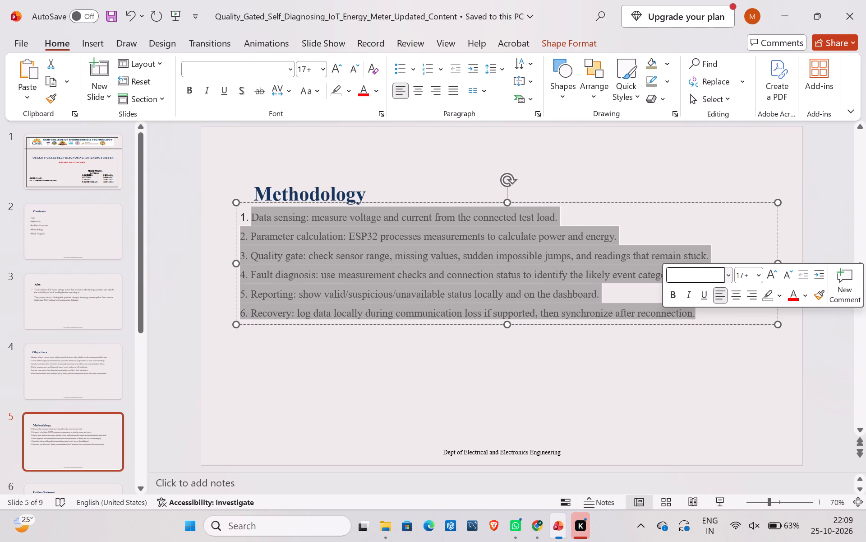
type("ti")
key("Return")
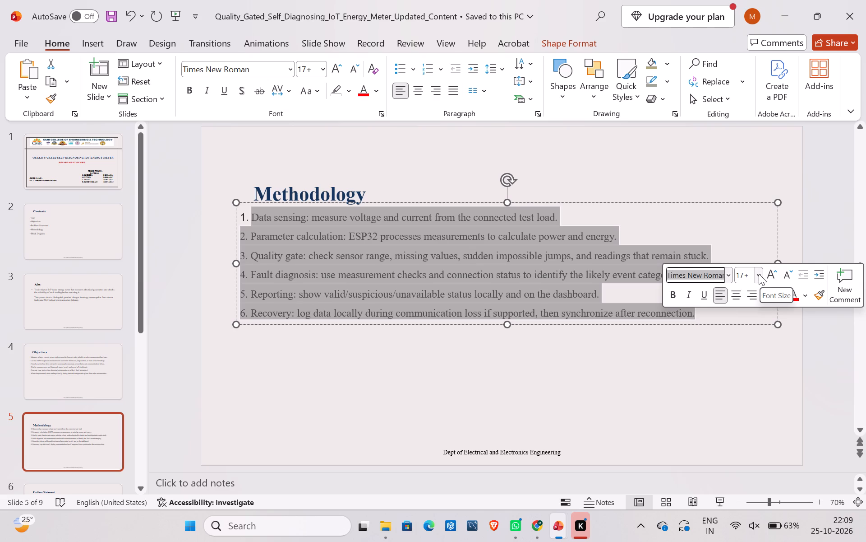
left_click(701, 241)
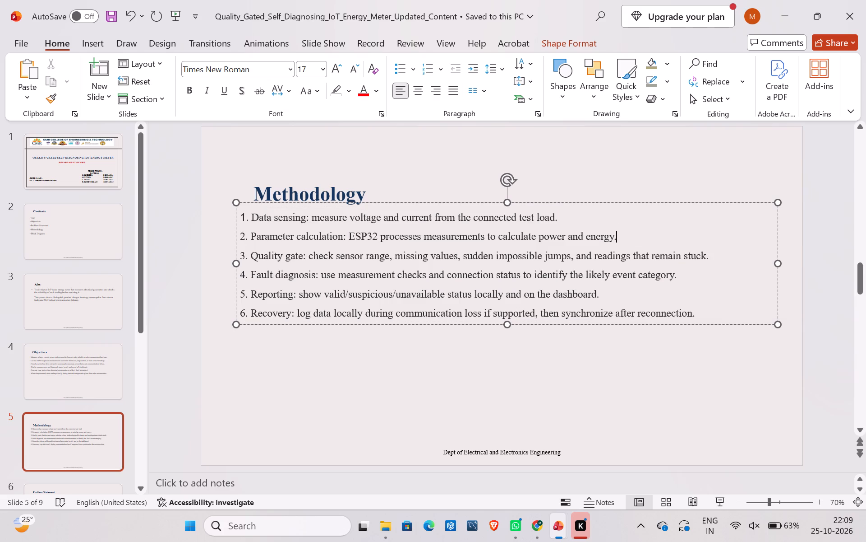
left_click_drag(250, 215, 709, 318)
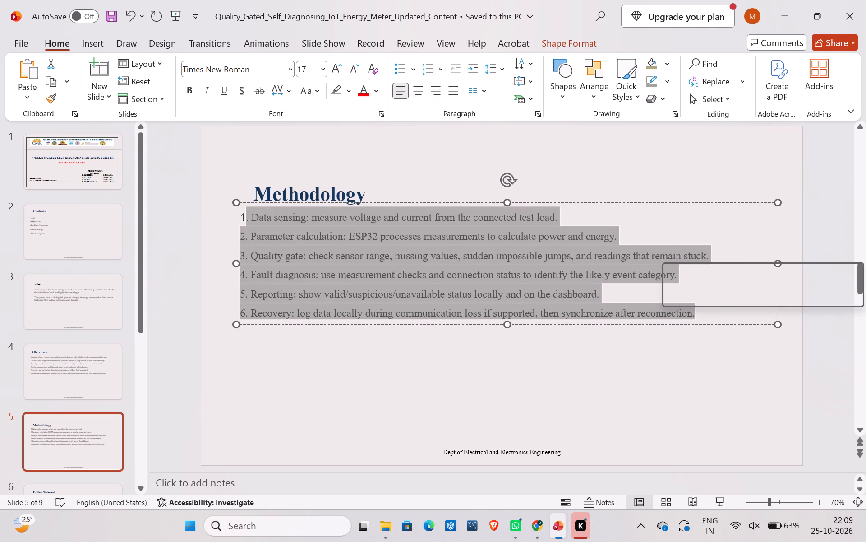
left_click(758, 276)
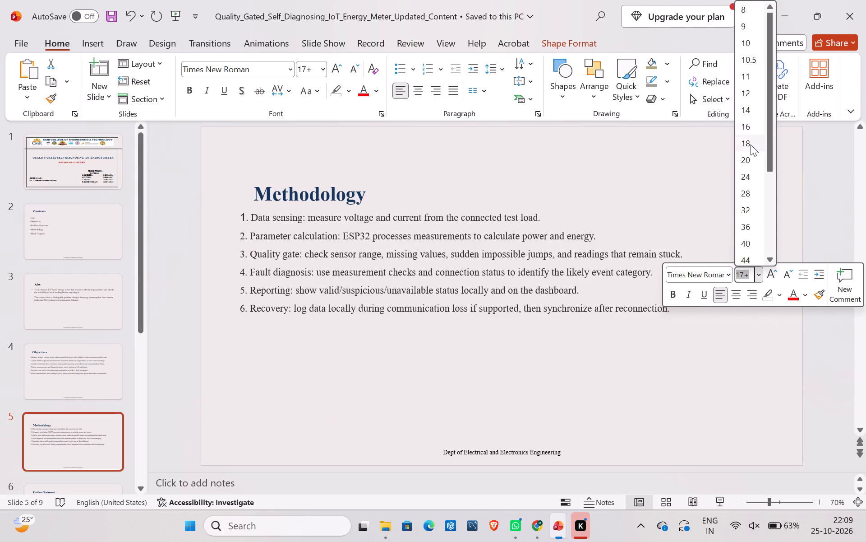
left_click(751, 148)
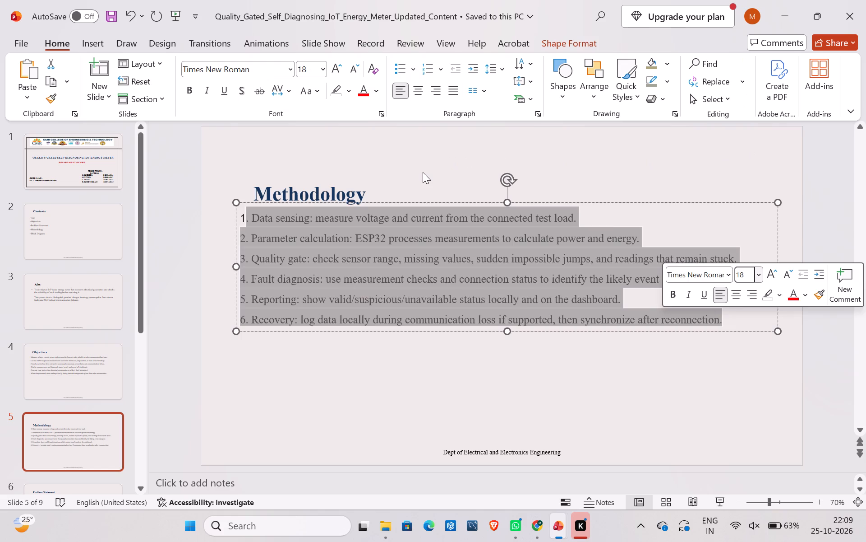
left_click(423, 172)
Move the Methodology heading slightly upward to leave a gap above the numbered list.
left_click(343, 193)
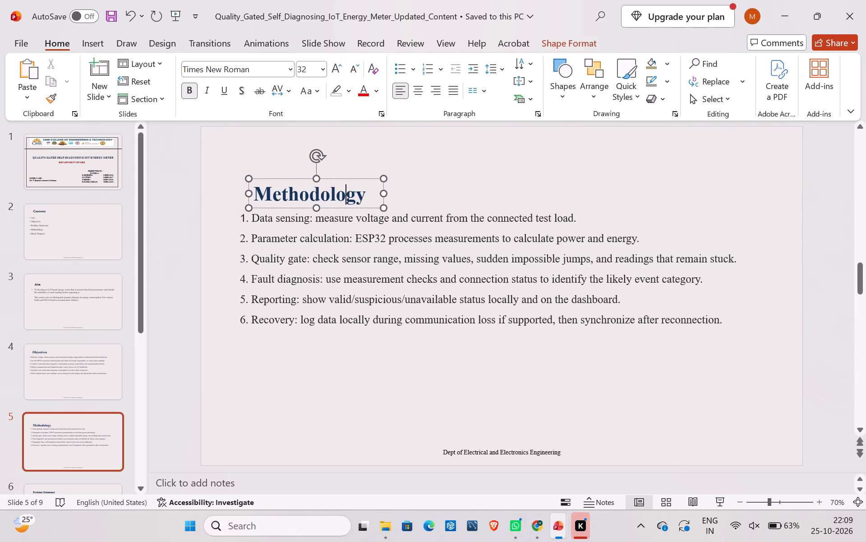
left_click_drag(292, 207, 289, 195)
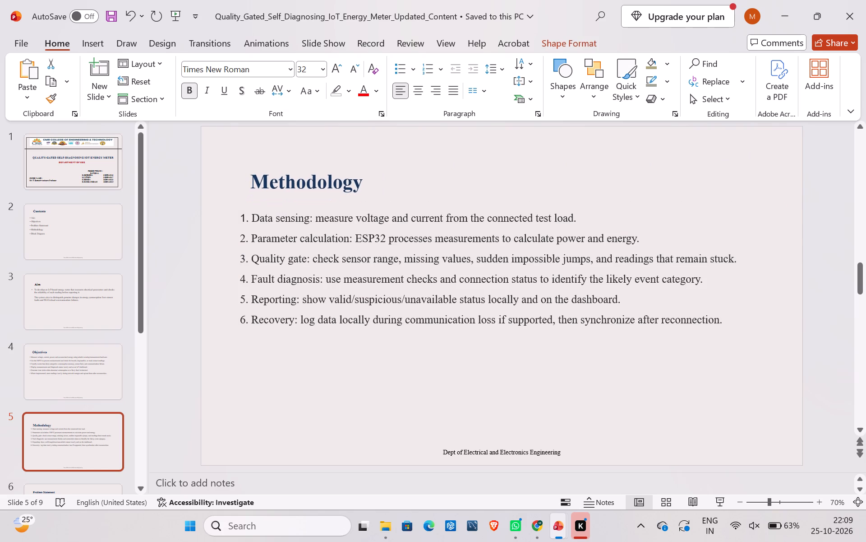
left_click_drag(289, 195, 290, 196)
left_click(279, 357)
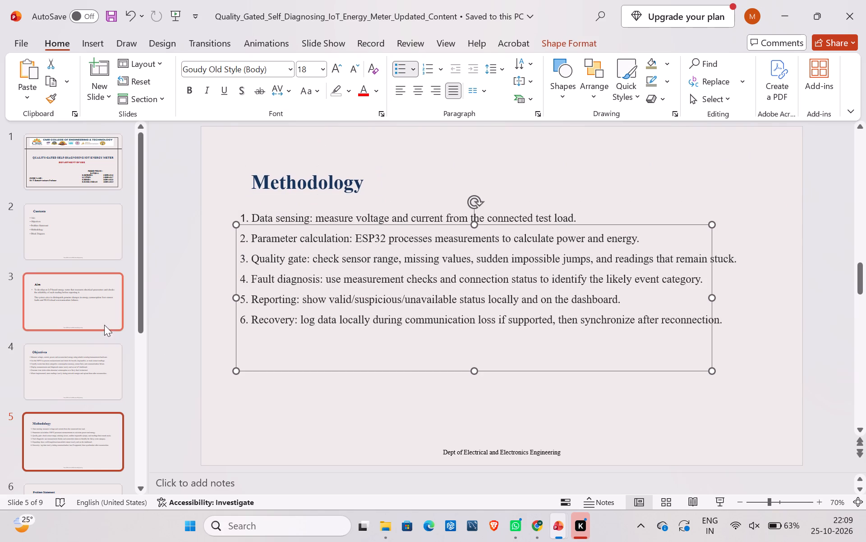
Compare the Aim, Objectives and Methodology slides for consistent heading and text formatting.
left_click(89, 313)
left_click(82, 379)
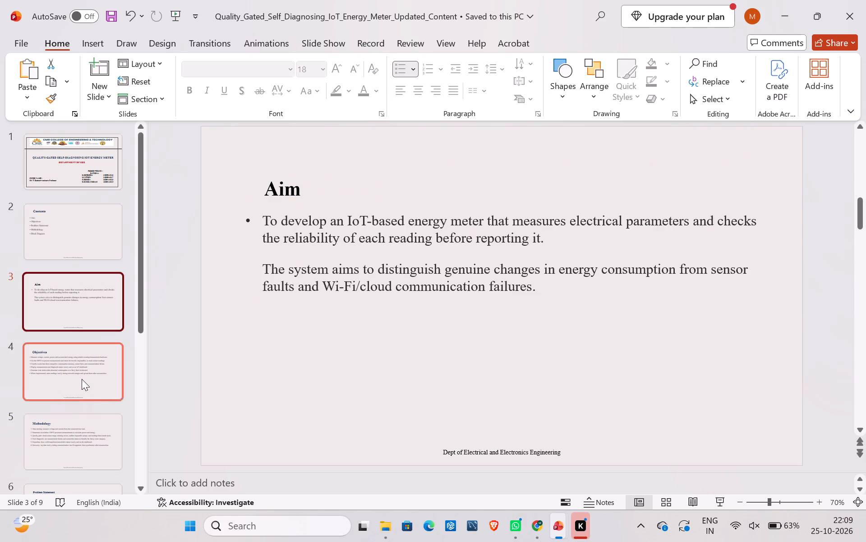
left_click(78, 423)
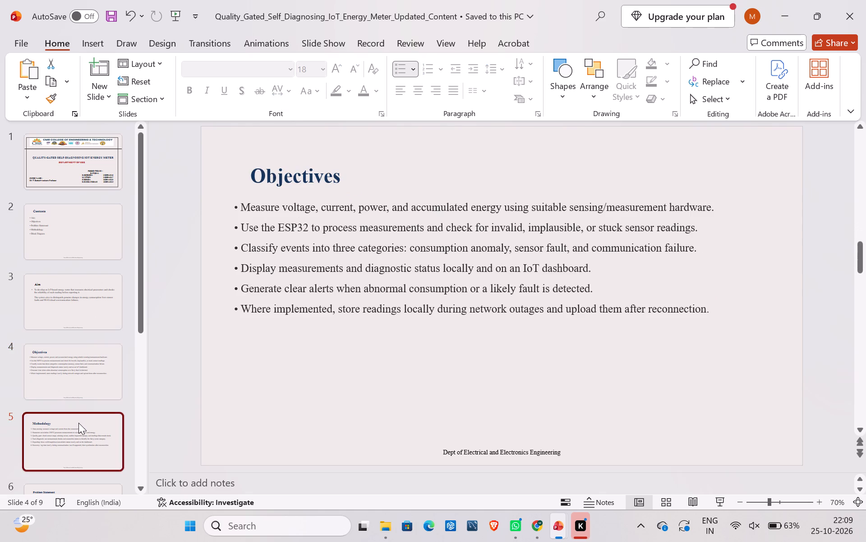
Set both body paragraphs on the Aim slide to Times New Roman, 18 pt, matching the text on the Objectives slide.
key("Up")
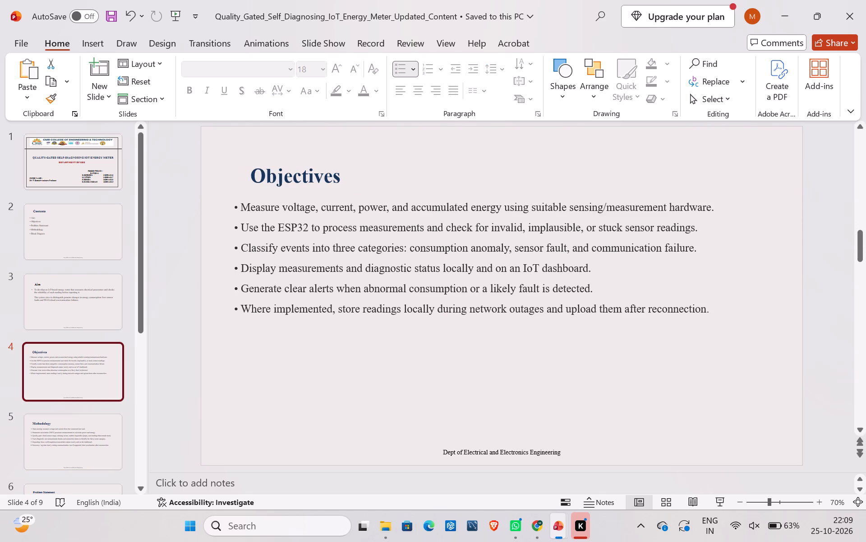
left_click_drag(240, 207, 357, 272)
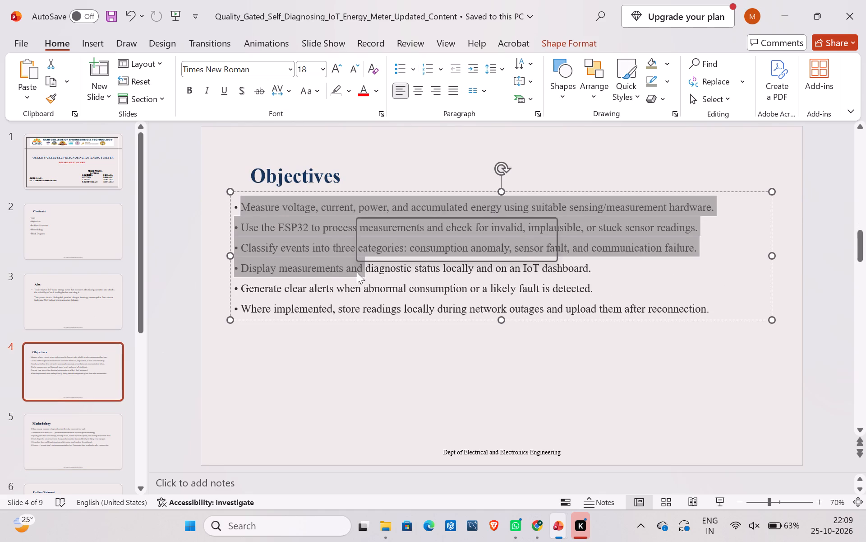
left_click(59, 304)
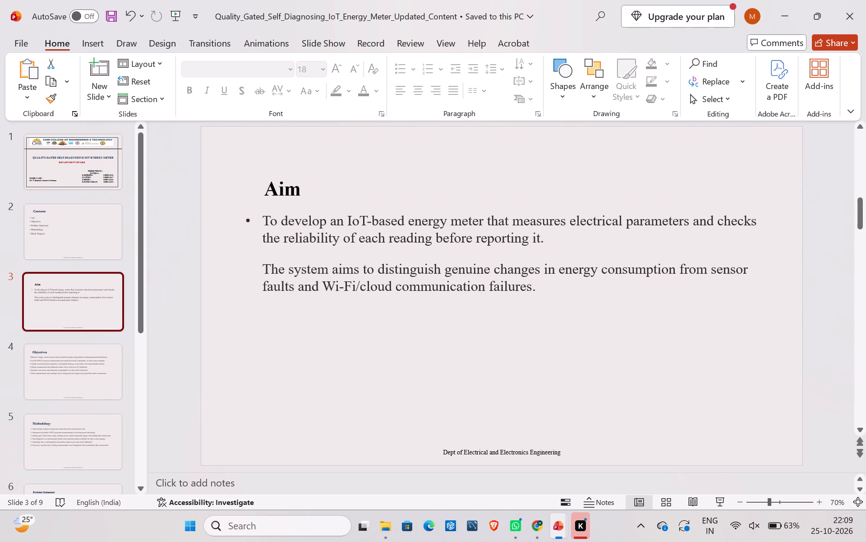
left_click_drag(266, 218, 413, 272)
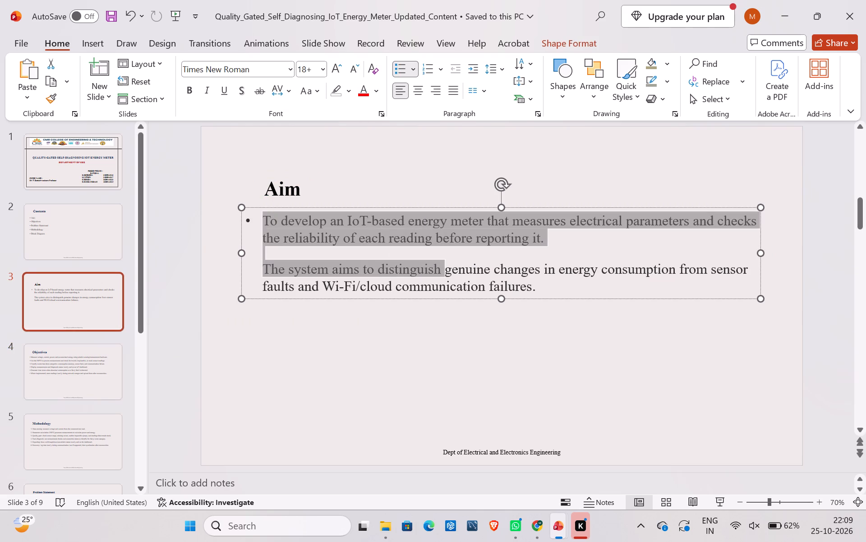
left_click_drag(538, 288, 260, 220)
left_click(285, 174)
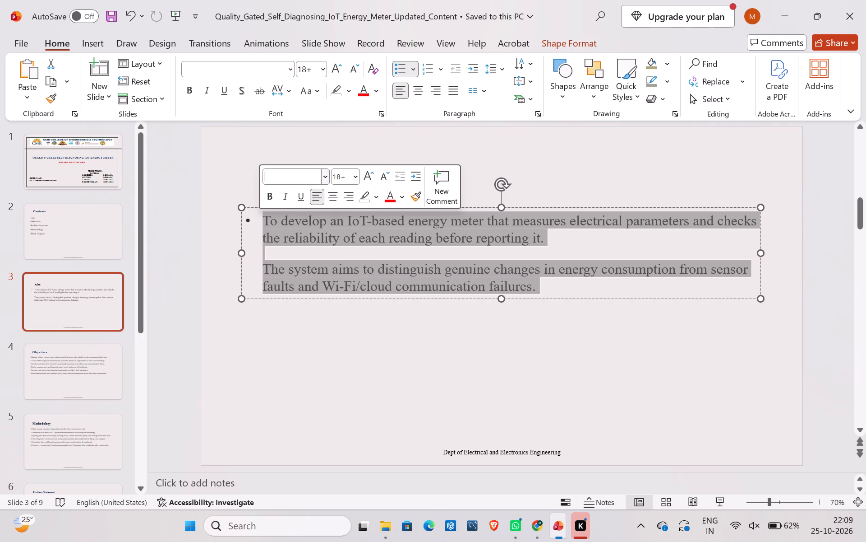
type("tim")
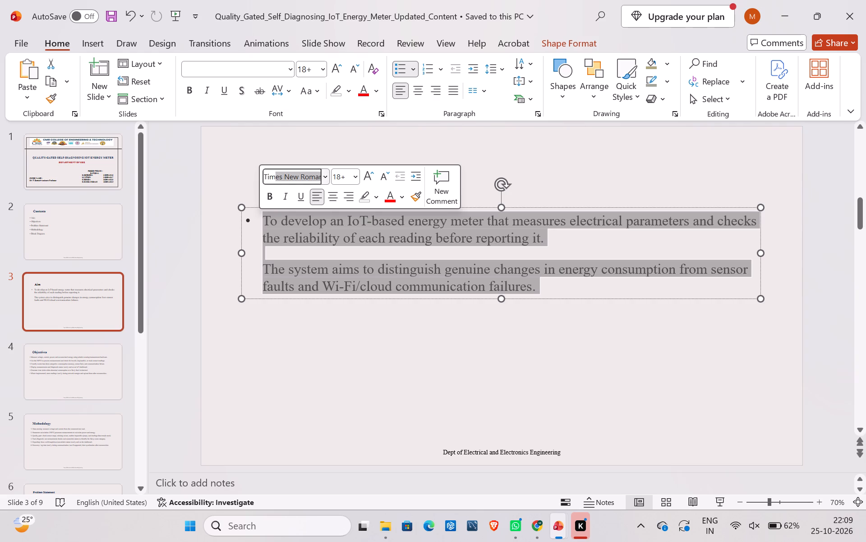
key("Return")
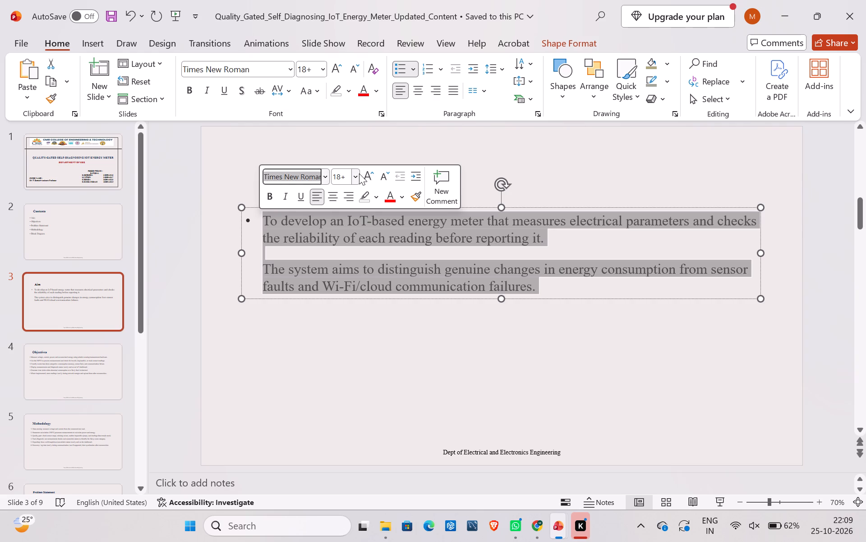
left_click(359, 173)
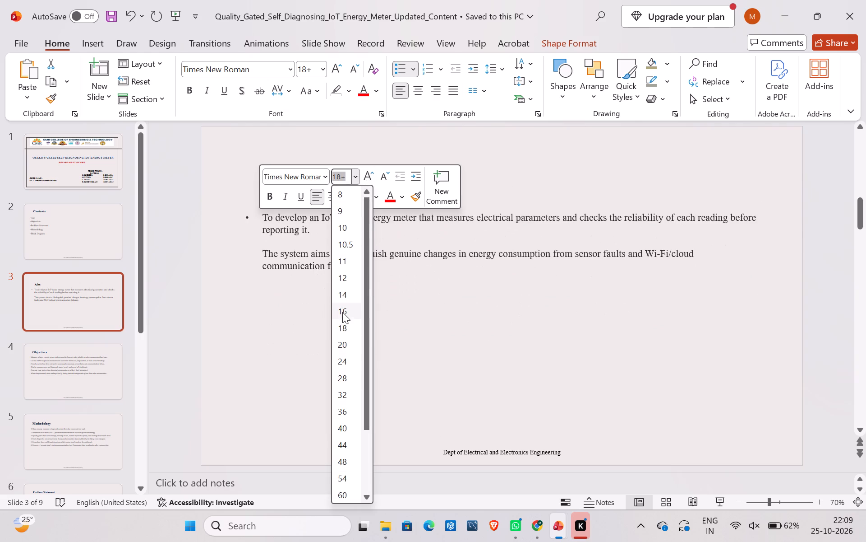
left_click(343, 323)
left_click(270, 359)
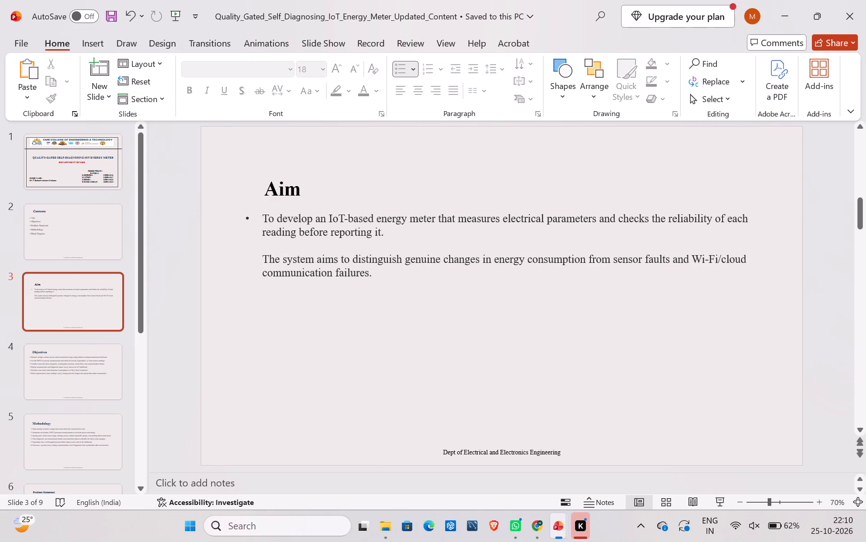
Check the Aim text's font and size, and compare the title slides of the updated deck and the Batch 11 deck.
left_click_drag(264, 215, 360, 270)
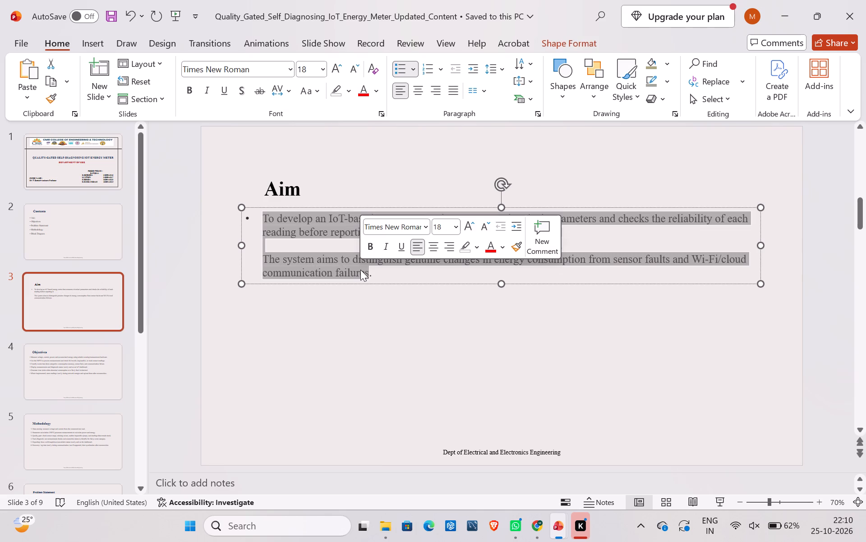
left_click(47, 368)
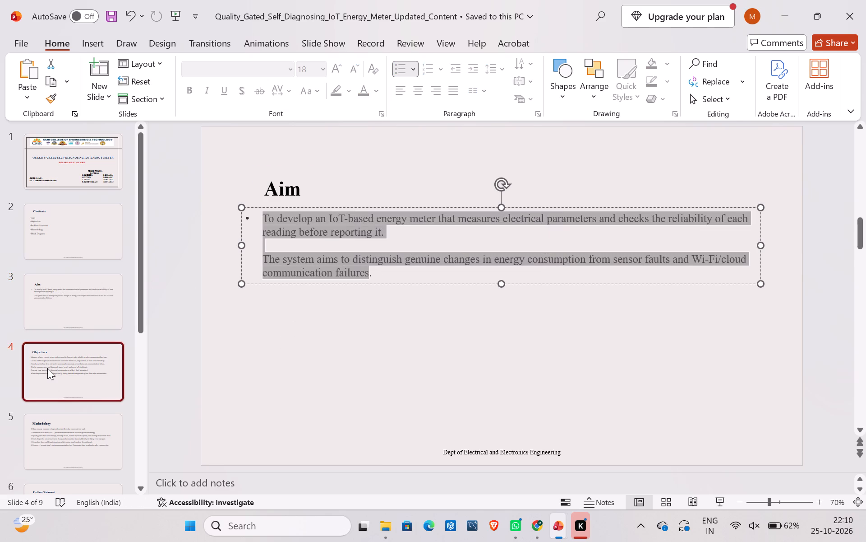
left_click(49, 136)
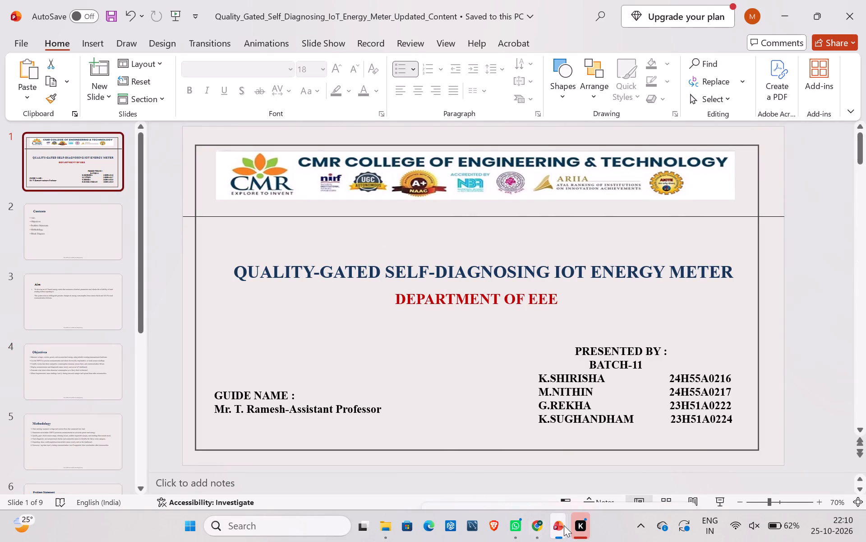
left_click(519, 471)
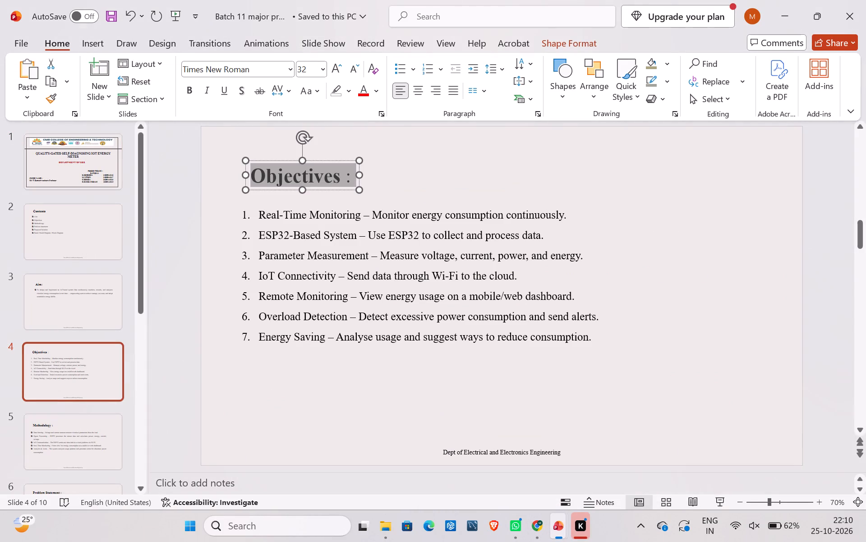
left_click(68, 159)
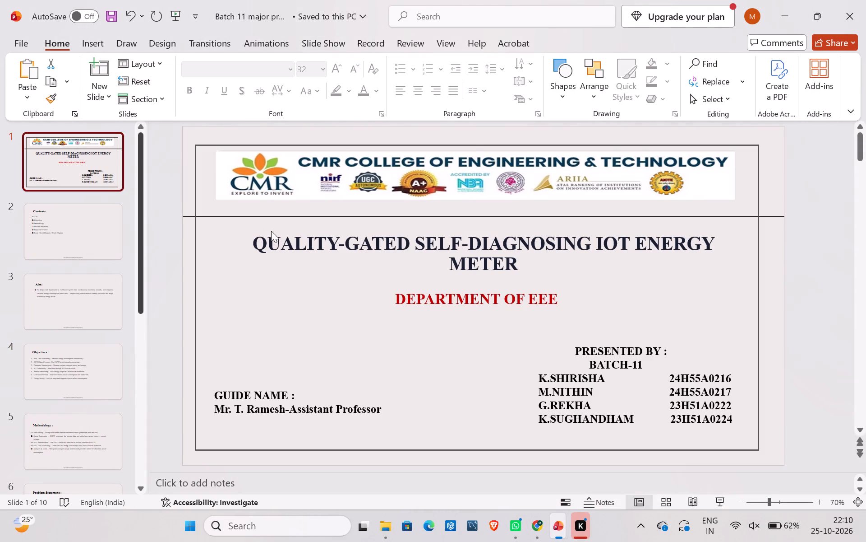
left_click_drag(259, 238, 300, 252)
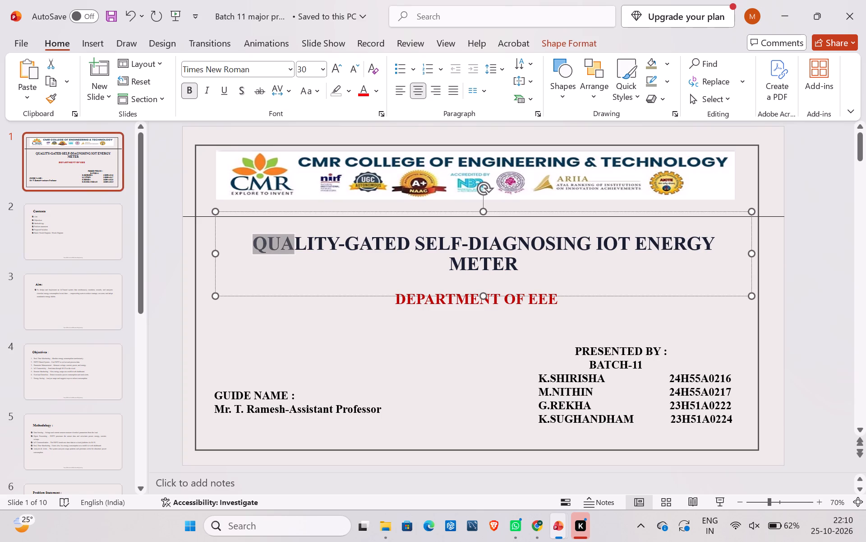
left_click_drag(300, 252, 310, 251)
Return to the updated-content deck and set the words QUALITY-GATED in the title slide's heading to 32 pt.
left_click(615, 450)
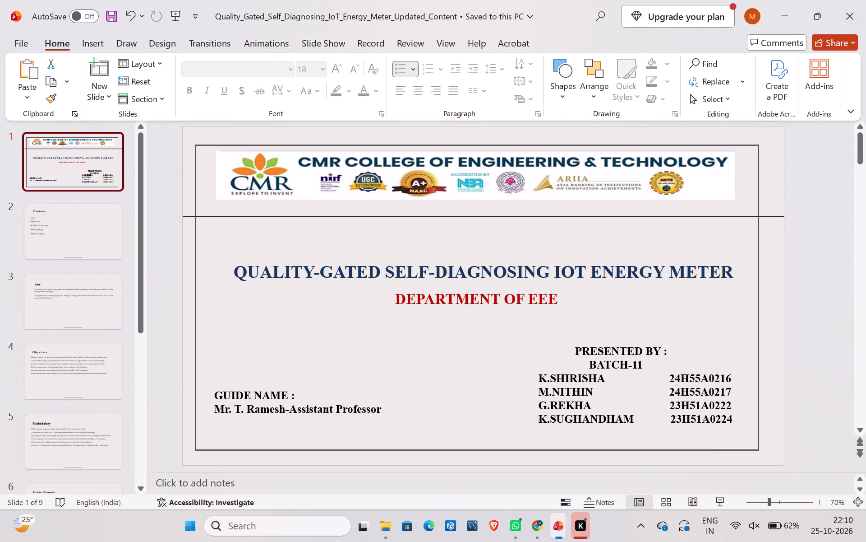
left_click_drag(234, 265, 380, 286)
left_click(475, 242)
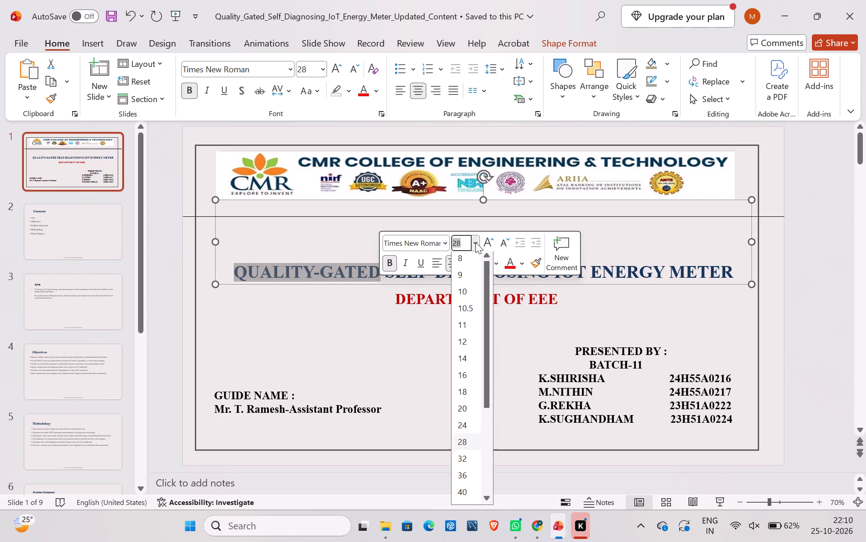
left_click(461, 465)
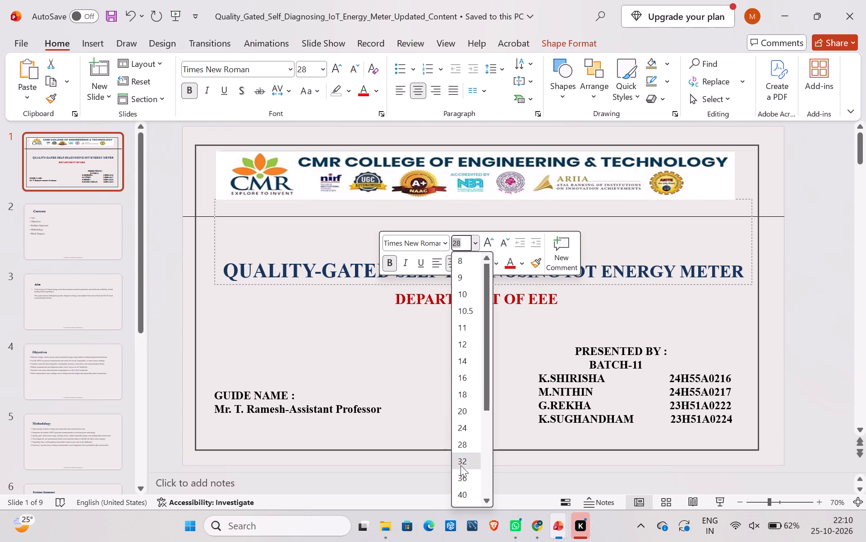
left_click(421, 399)
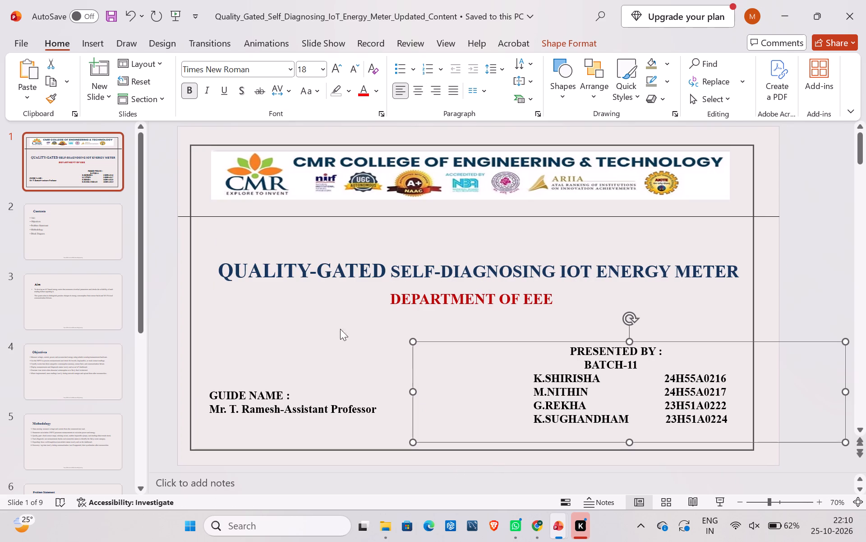
Move the project title on the title slide slightly upward, widening the gap above DEPARTMENT OF EEE.
left_click(330, 266)
left_click_drag(348, 287, 345, 276)
left_click(345, 292)
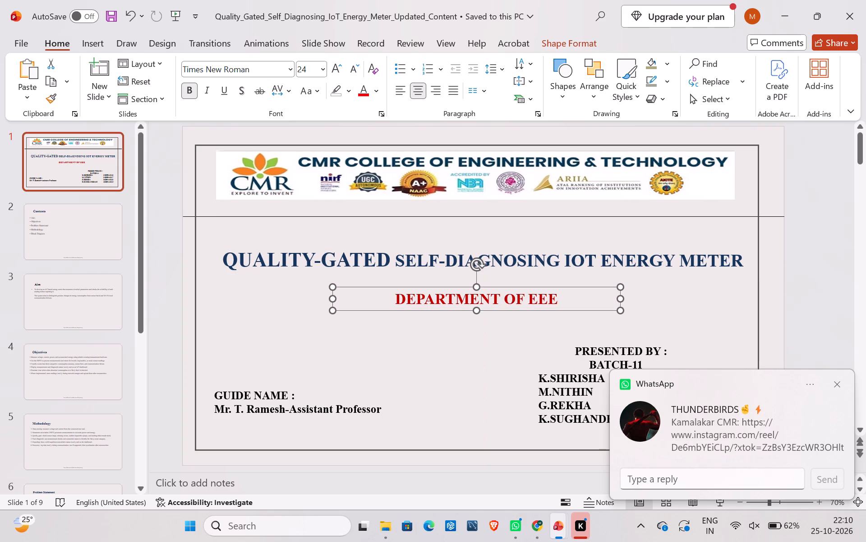
Set all the body paragraphs on the Problem Statement slide to 18 pt.
left_click(91, 216)
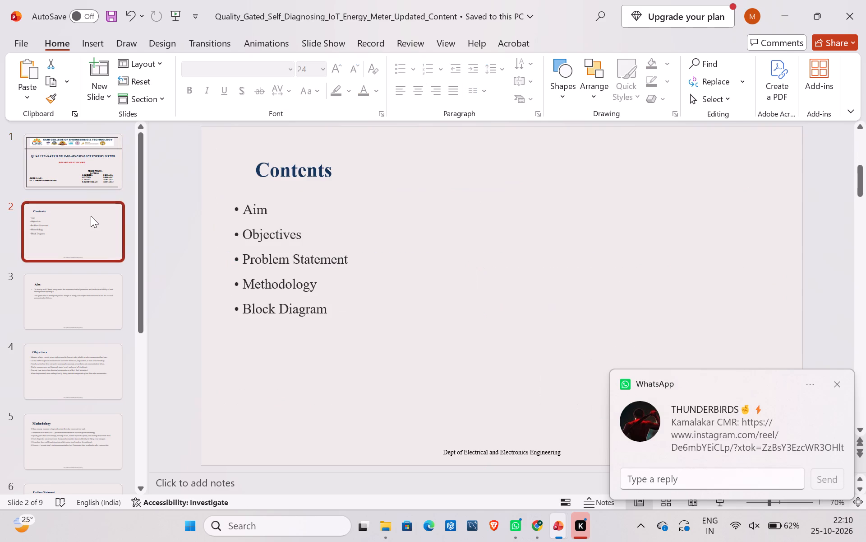
key("Down")
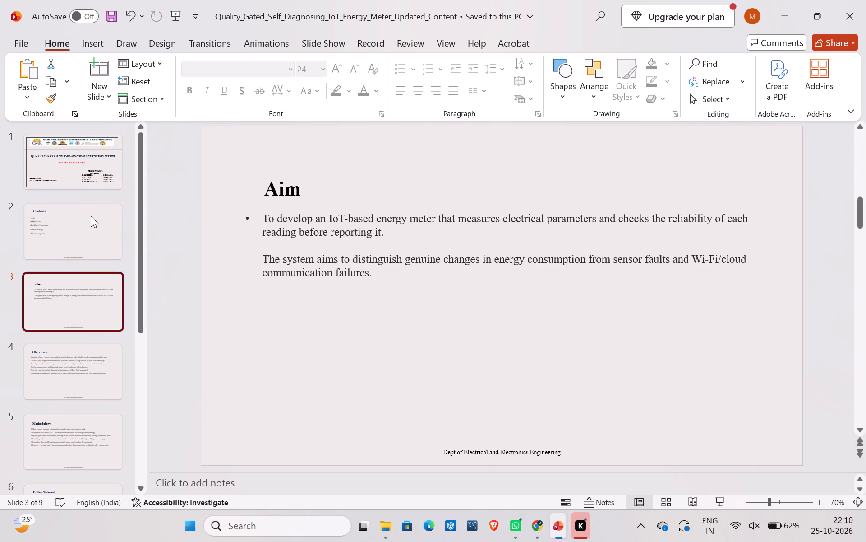
key("Down")
key("Down")
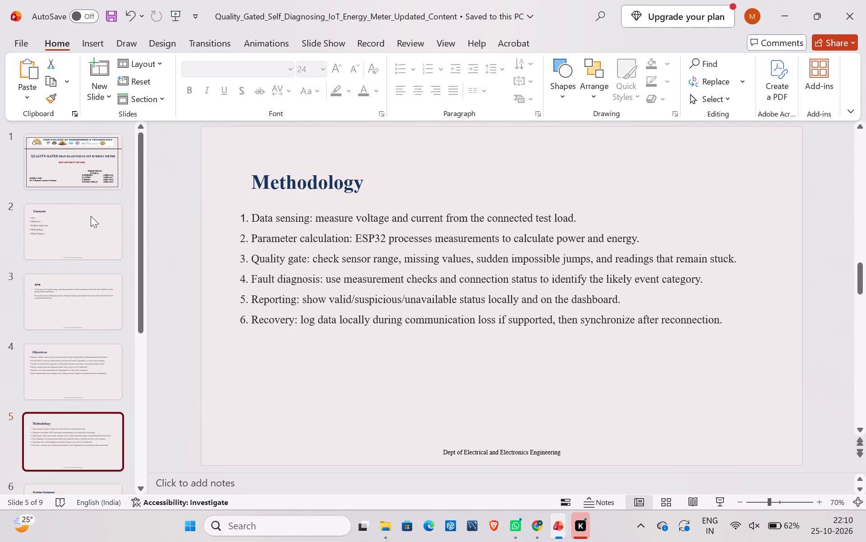
key("Down")
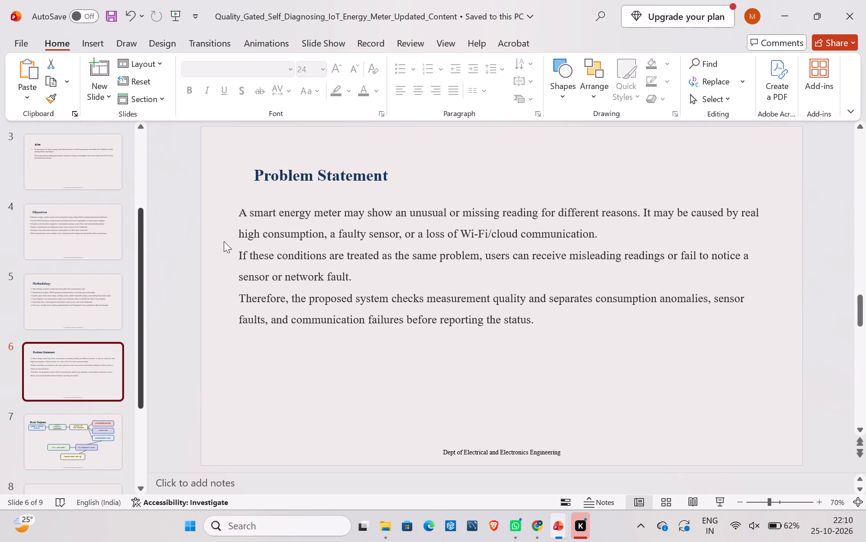
left_click_drag(239, 216, 528, 343)
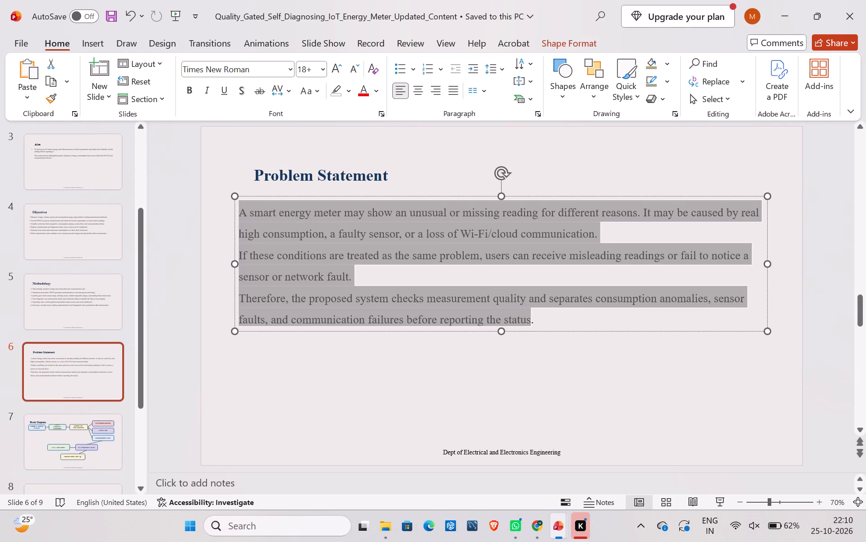
left_click_drag(528, 343, 544, 343)
left_click(640, 302)
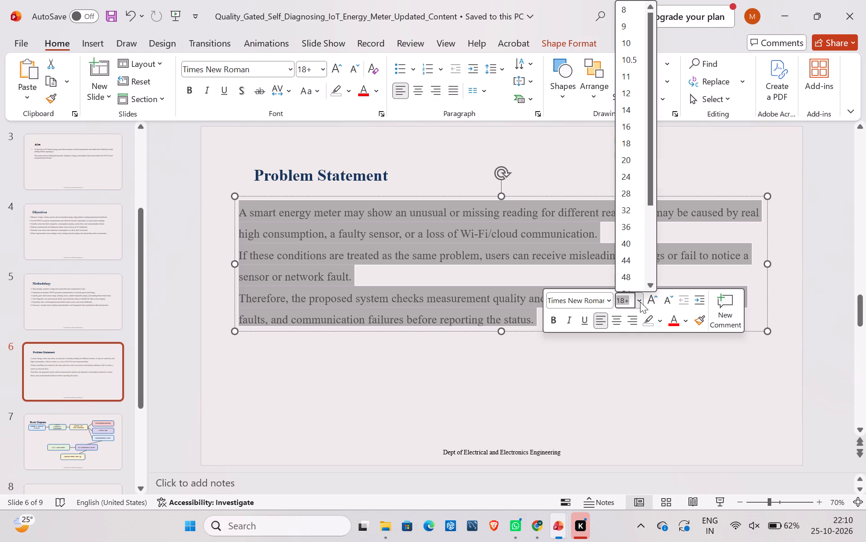
left_click(632, 142)
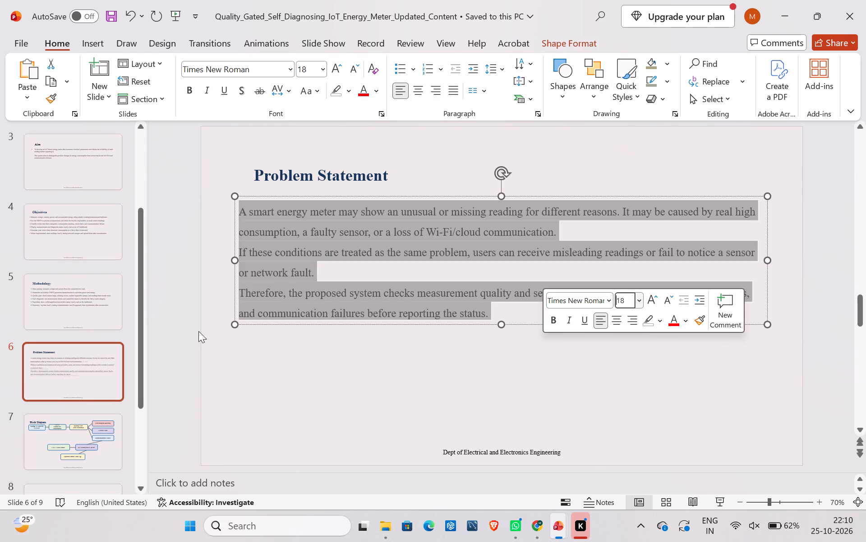
Review the Methodology, Problem Statement and two block diagram slides for layout and consistent formatting.
left_click(98, 421)
scroll(98, 421, "down", 2)
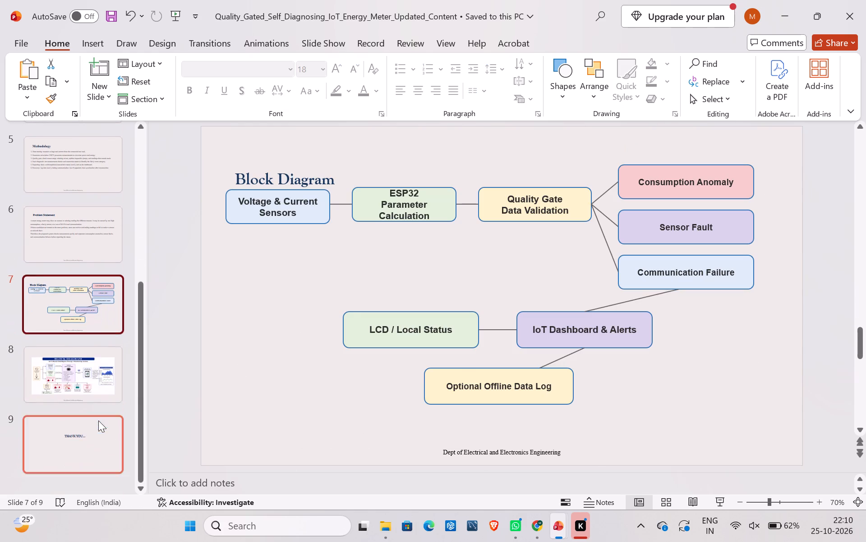
left_click(87, 380)
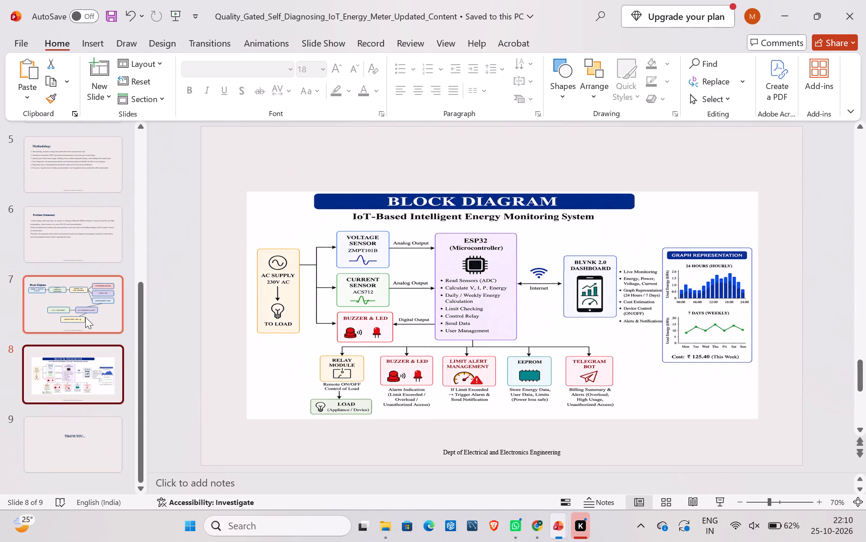
left_click(83, 316)
left_click(83, 237)
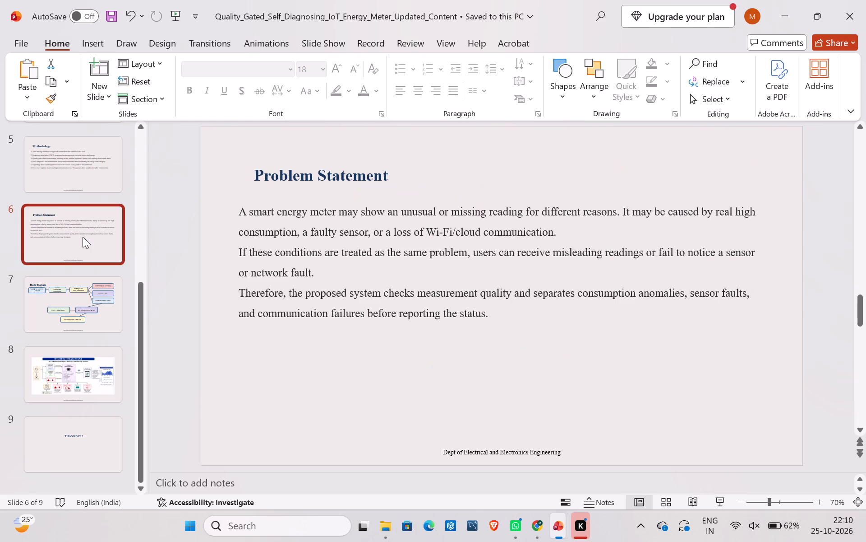
left_click(81, 175)
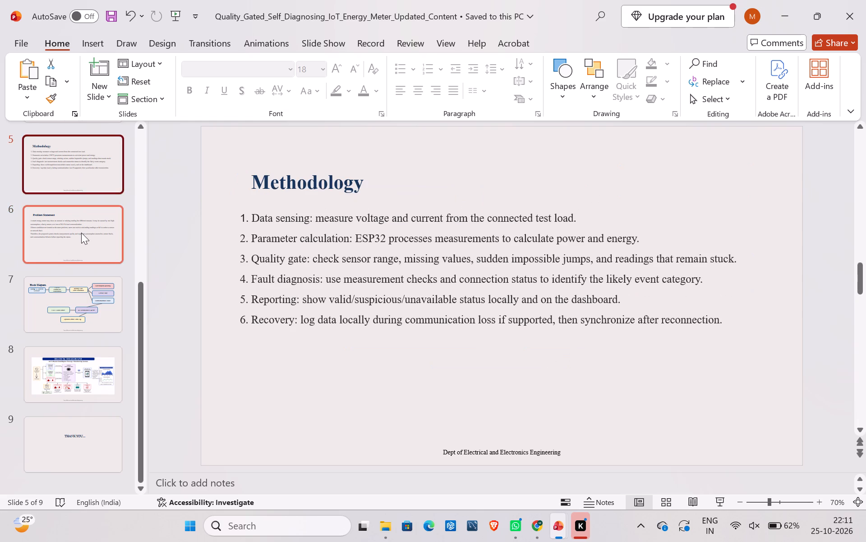
left_click(81, 233)
left_click(83, 286)
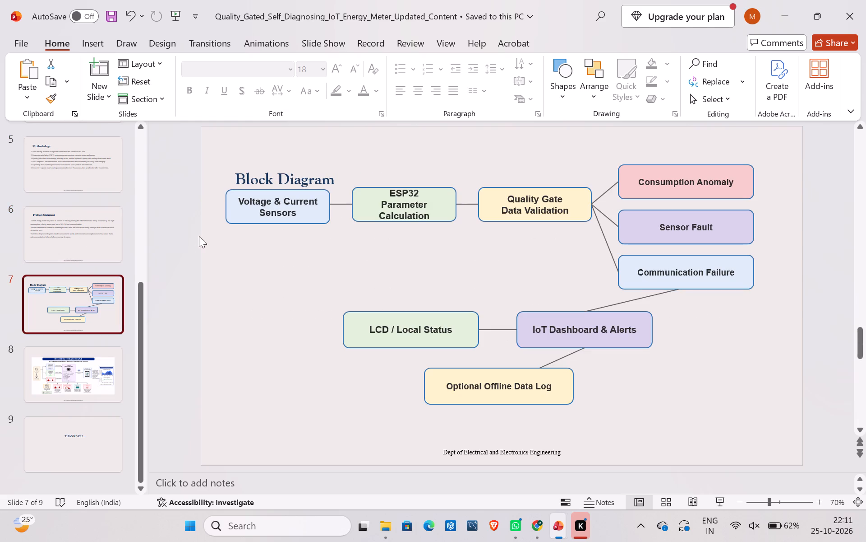
left_click(65, 390)
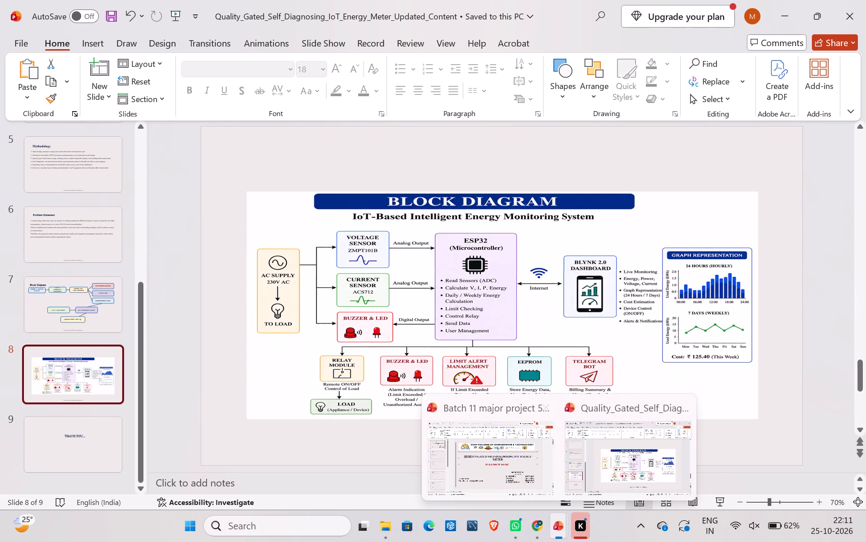
left_click(359, 438)
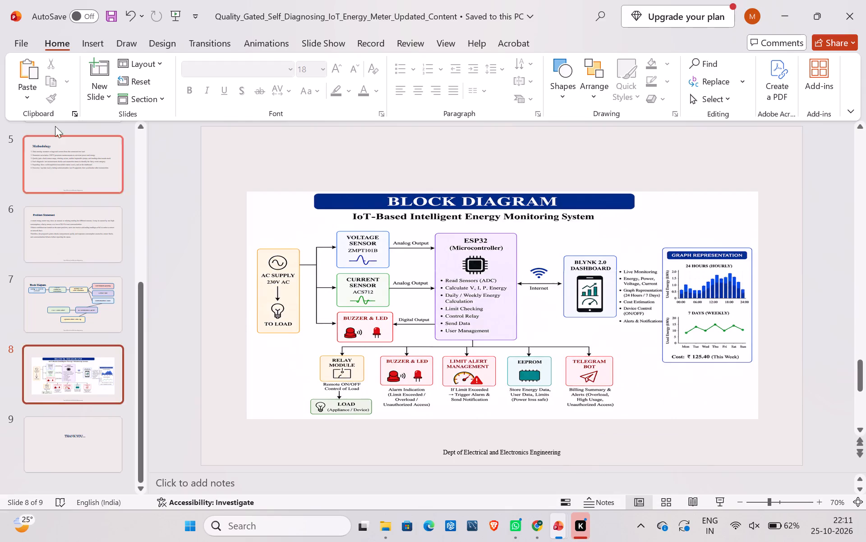
Save a copy of the updated presentation in the Downloads folder as "batch 11 major project 6".
left_click(21, 48)
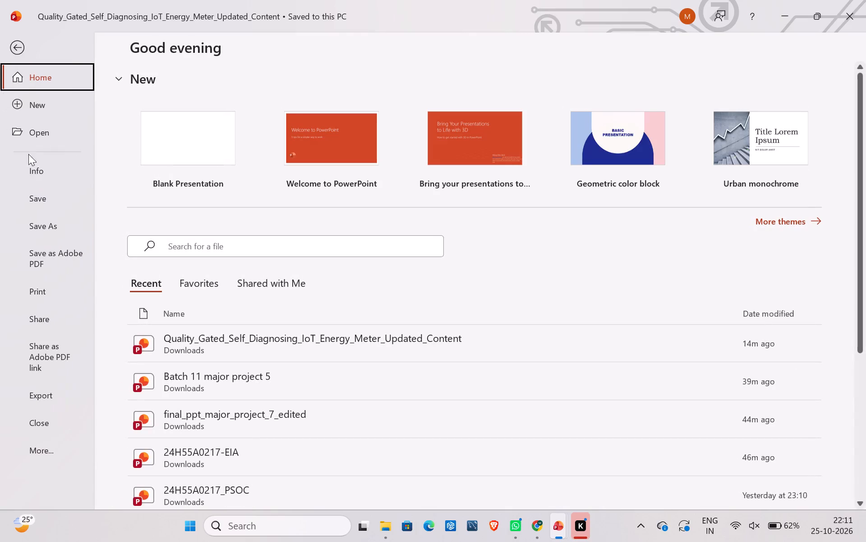
left_click(41, 223)
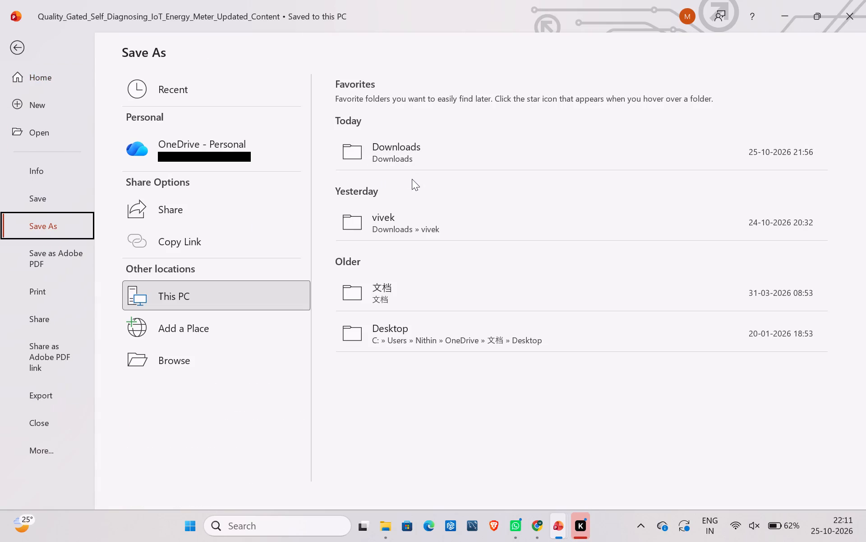
left_click(407, 168)
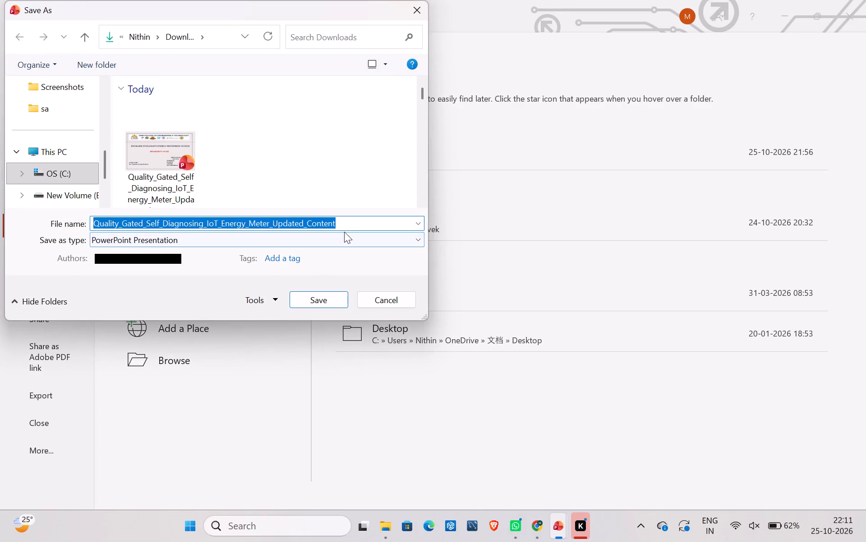
key("BackSpace")
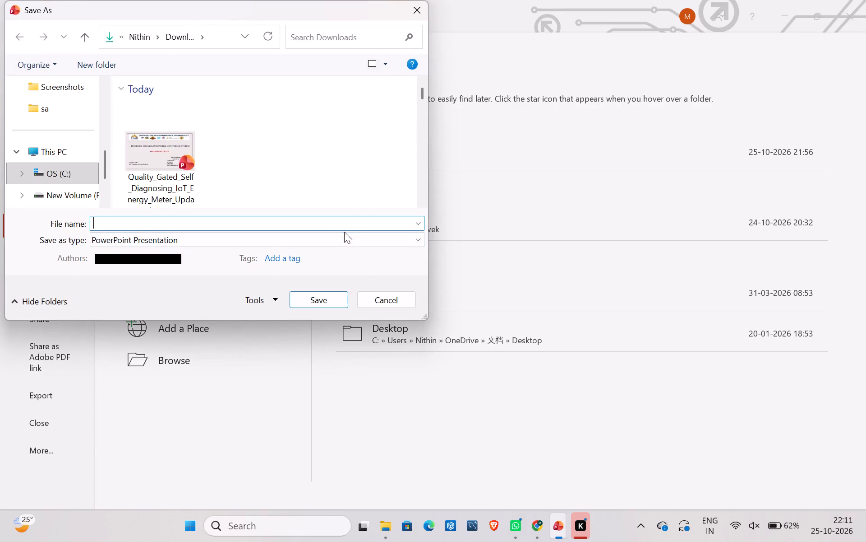
type("batch 11")
key("space")
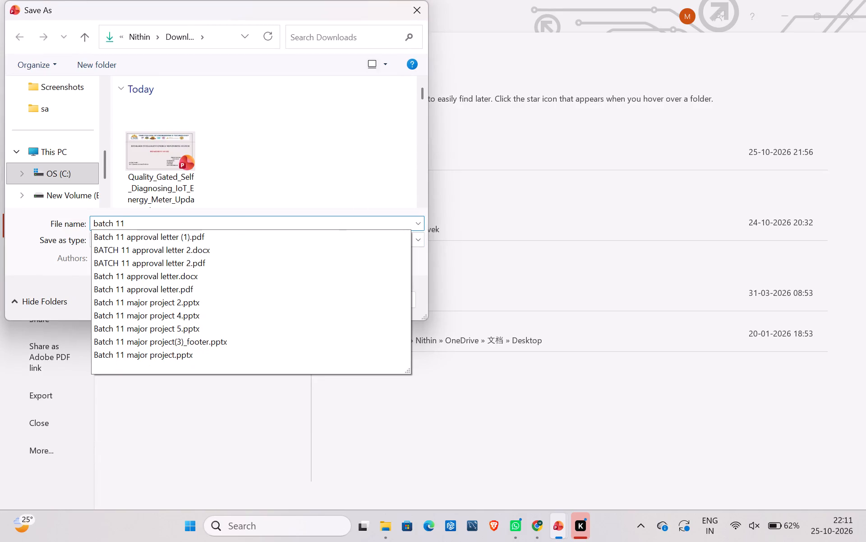
type("majot")
key("space")
key("BackSpace")
key("BackSpace")
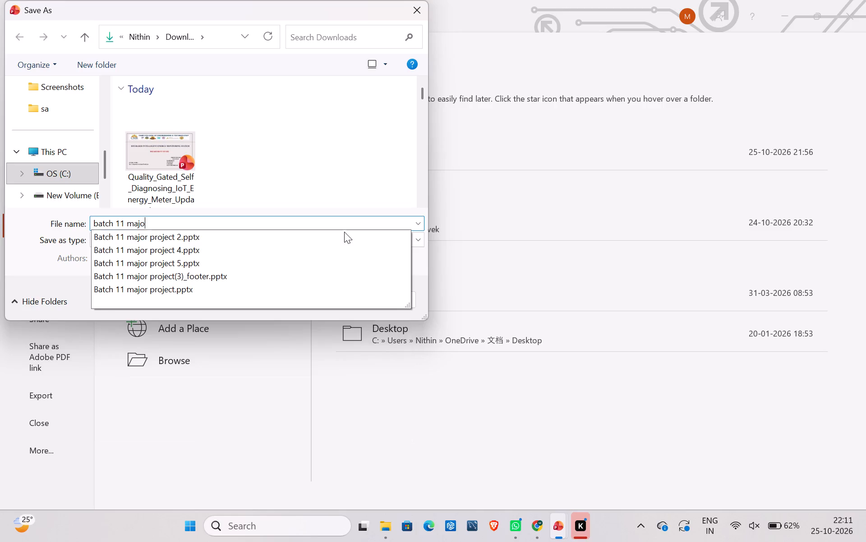
type("r")
key("space")
type("project")
key("space")
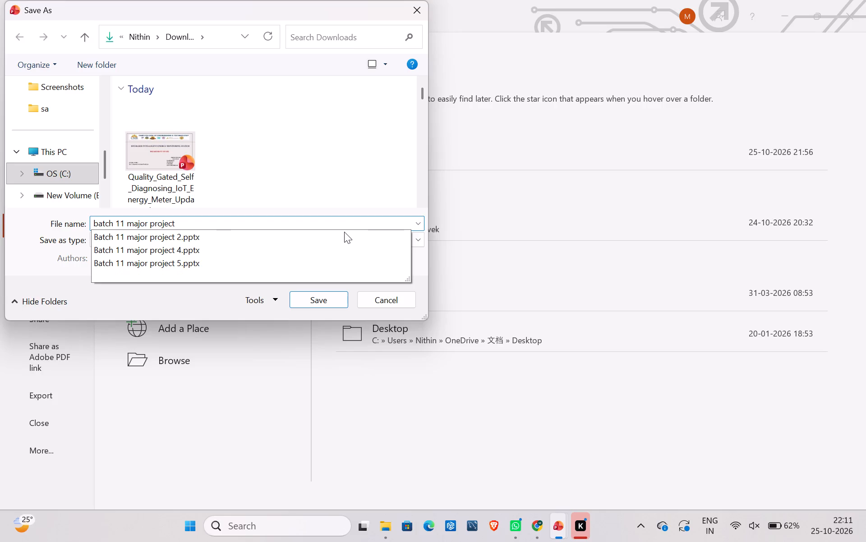
key("6")
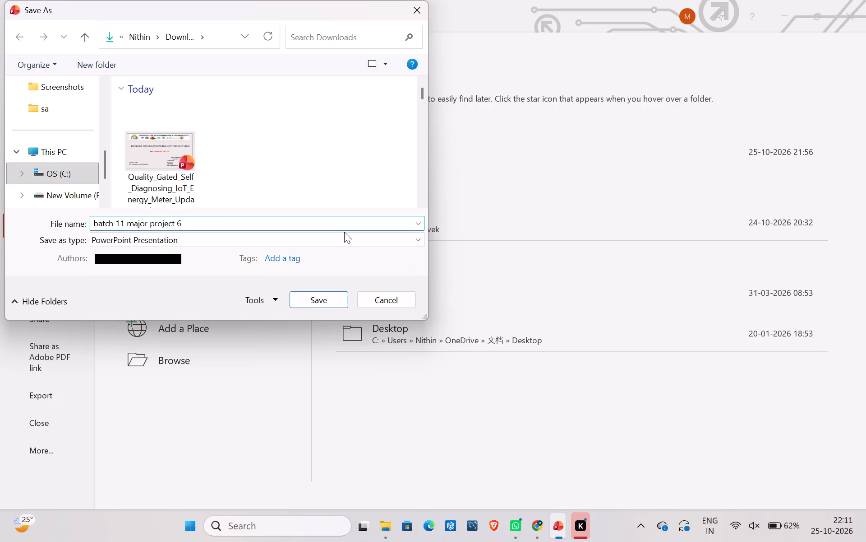
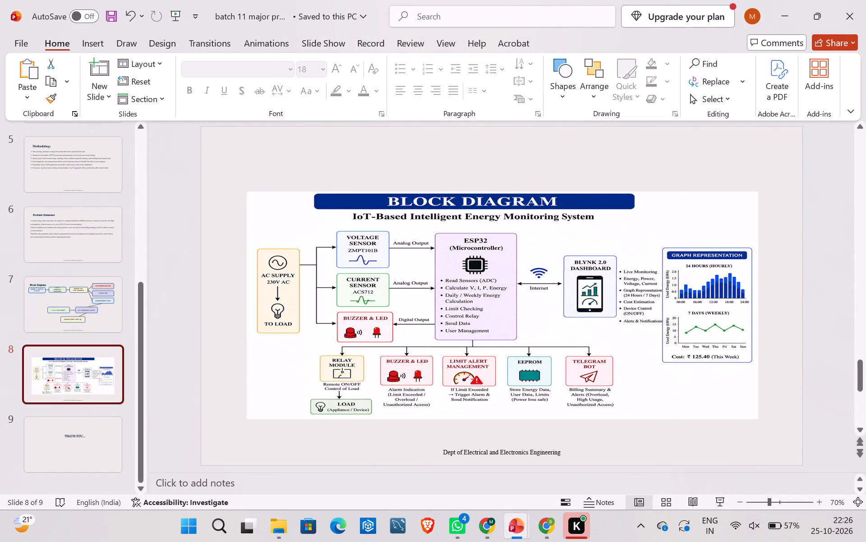
left_click(382, 287)
key("Delete")
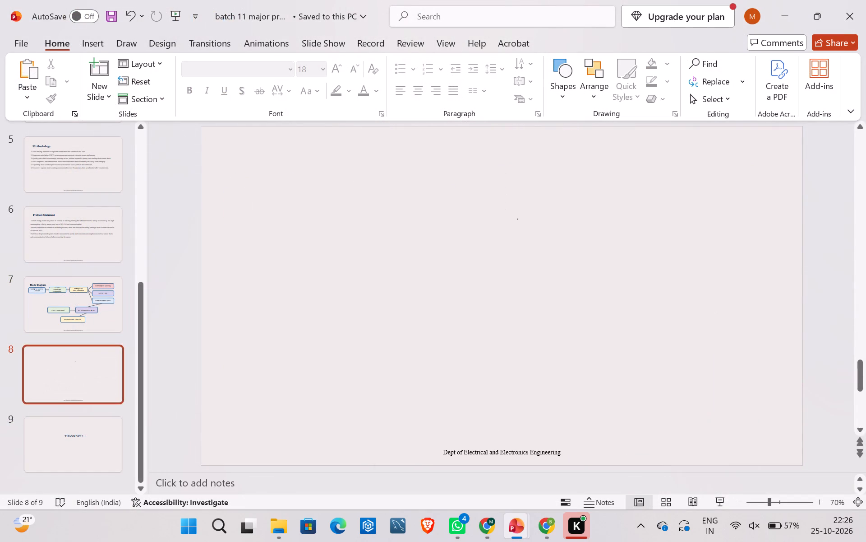
key("ctrl+v")
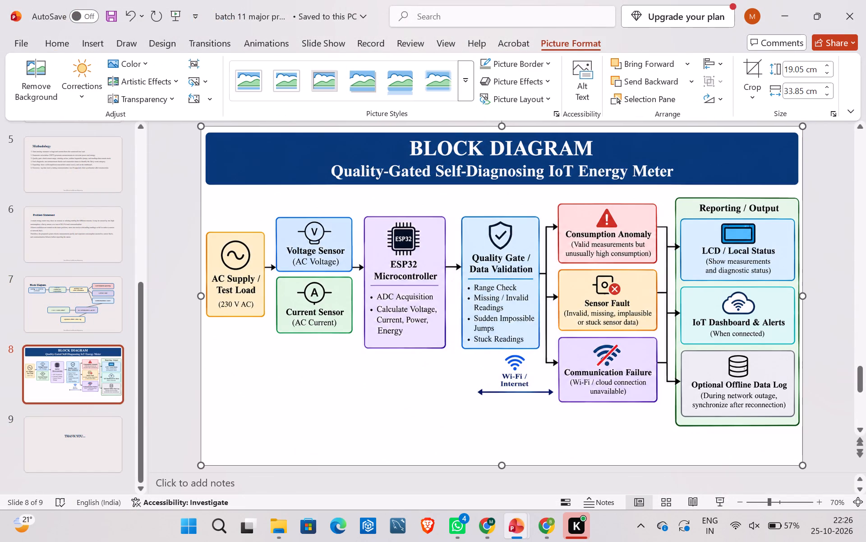
scroll(493, 294, "down", 5, "ctrl")
scroll(493, 294, "up", 6, "ctrl")
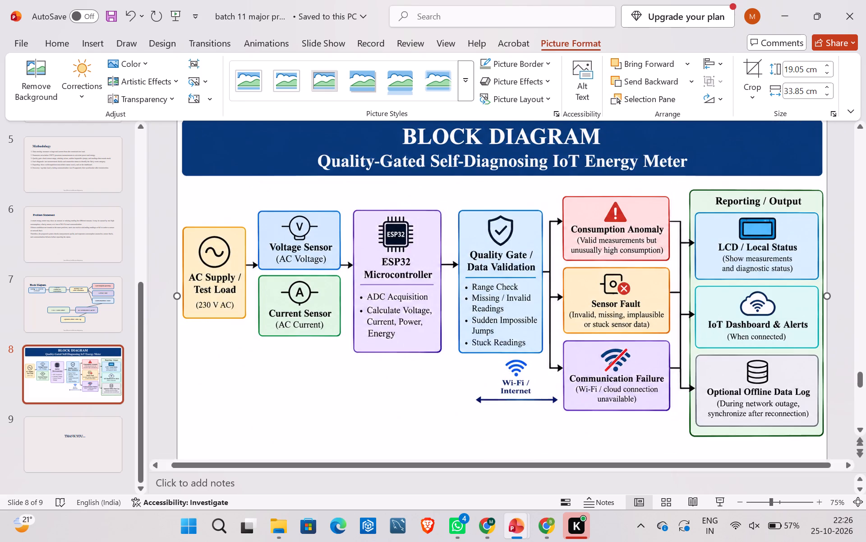
Preview the new block diagram on slide 8 in the slide show, compare it with slide 7's diagram, and end the show.
left_click(61, 463)
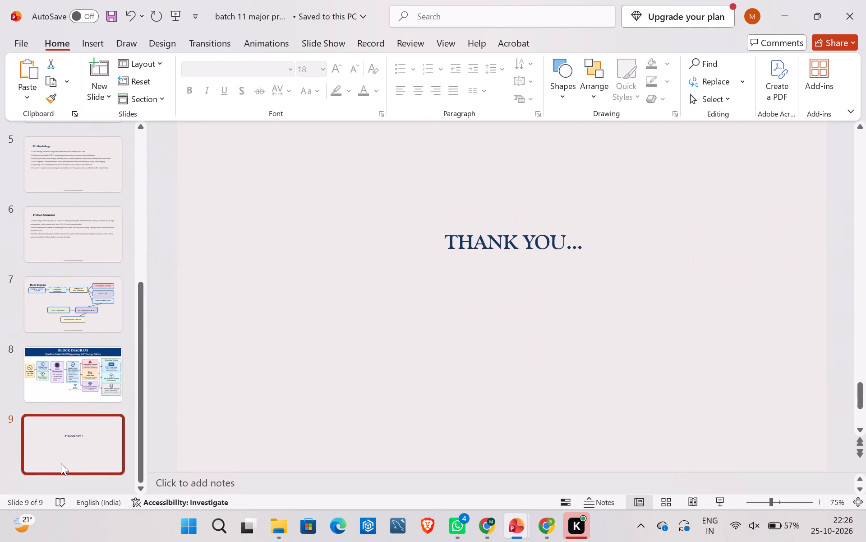
key("Up")
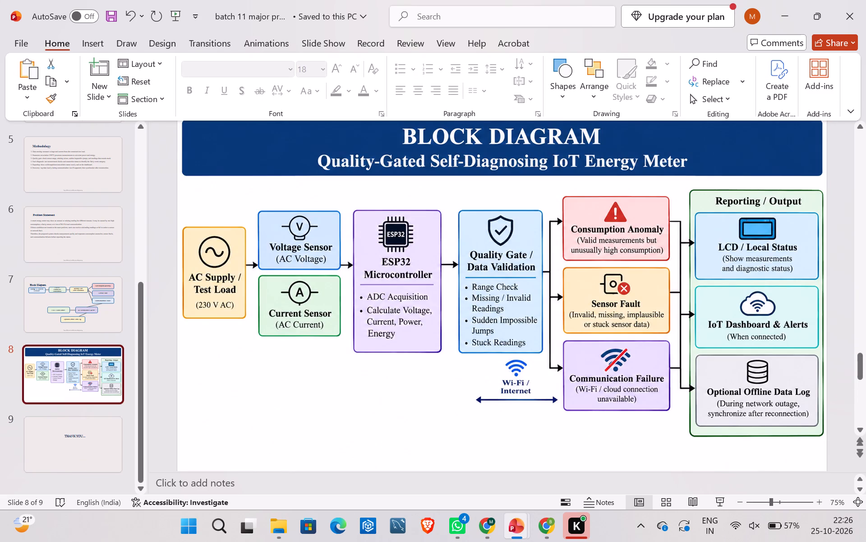
left_click(721, 500)
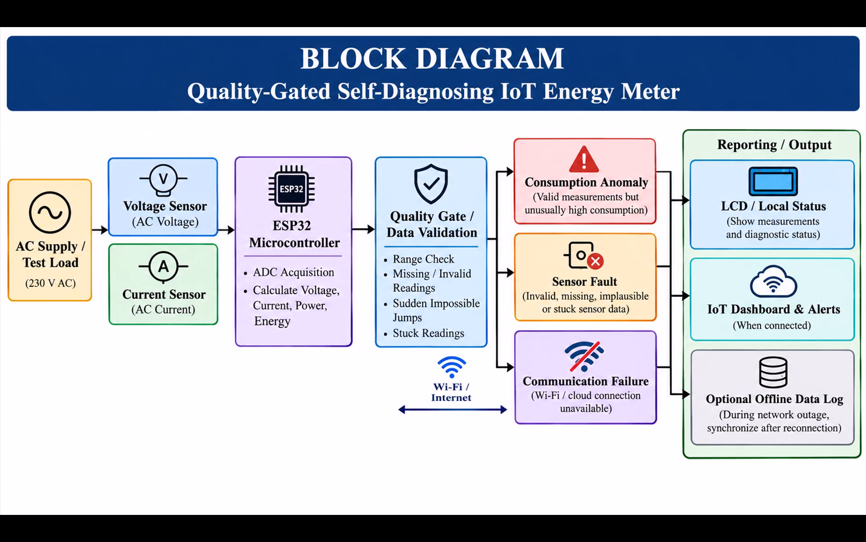
key("Up")
key("Down")
key("Up")
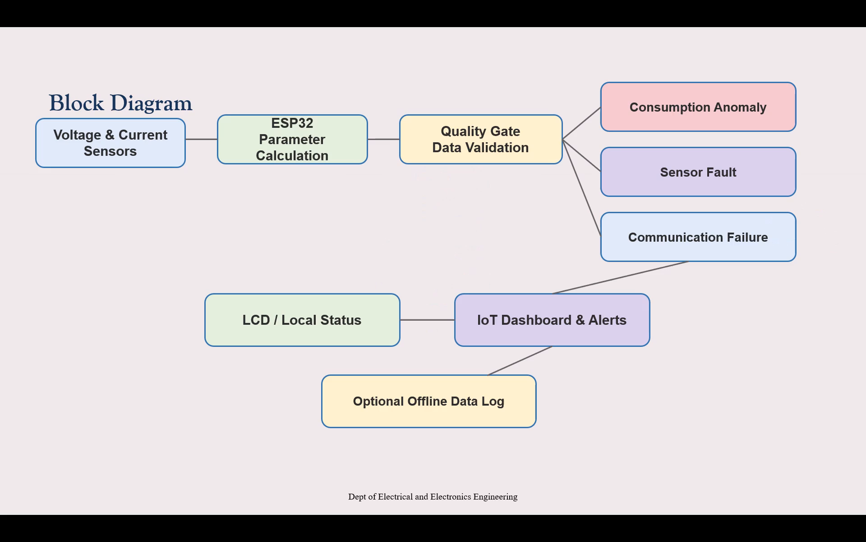
key("Escape")
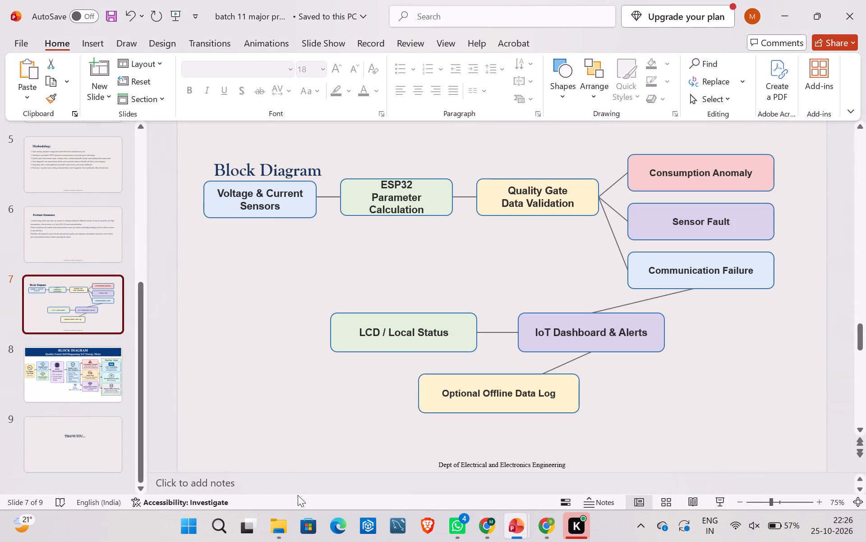
Review slides 2 to 8, from Contents through the two block diagram slides, checking their content, order and heading formatting.
left_click(85, 385)
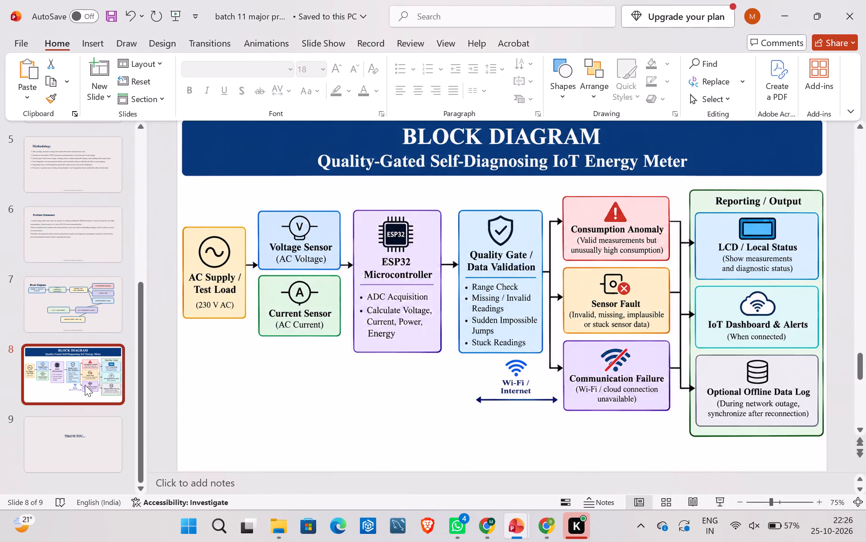
left_click(87, 328)
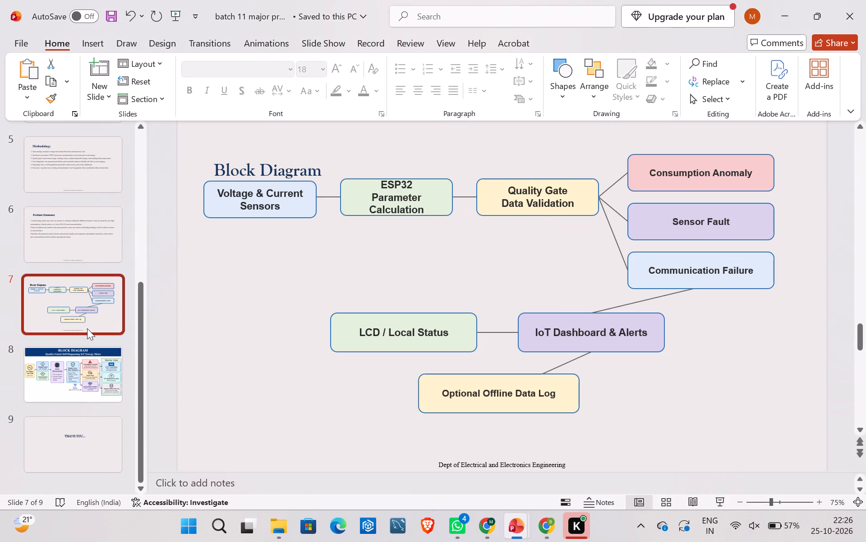
left_click(92, 260)
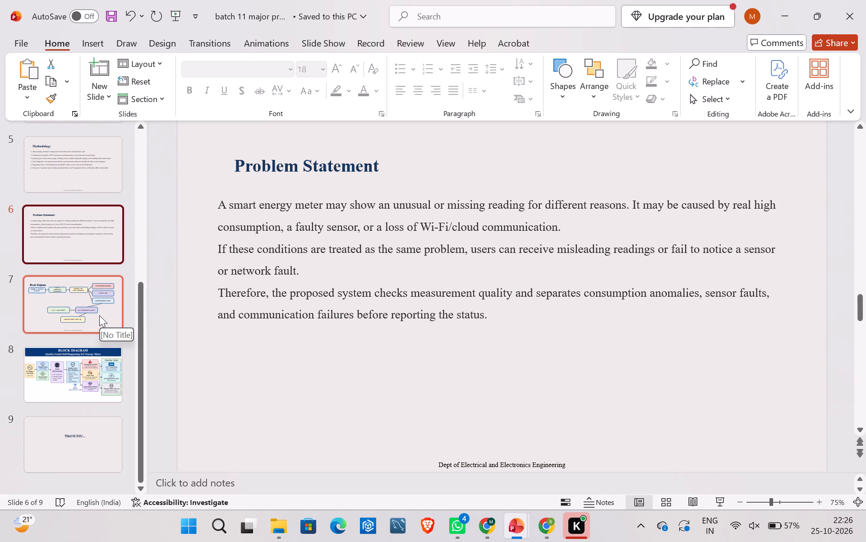
key("Up")
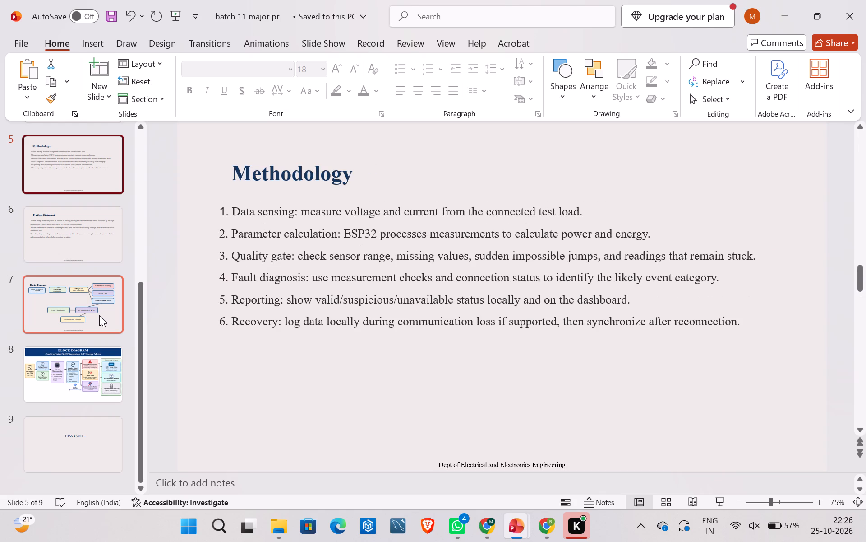
key("Up")
key("Up")
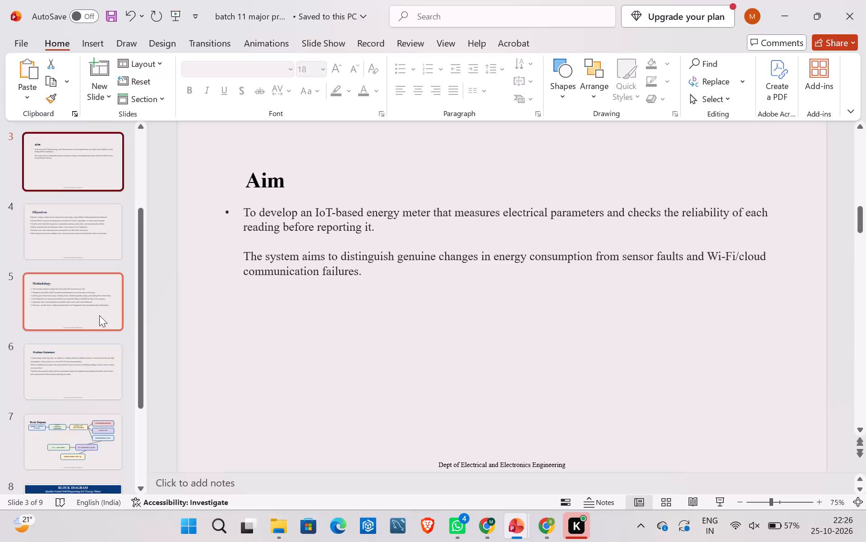
key("Up")
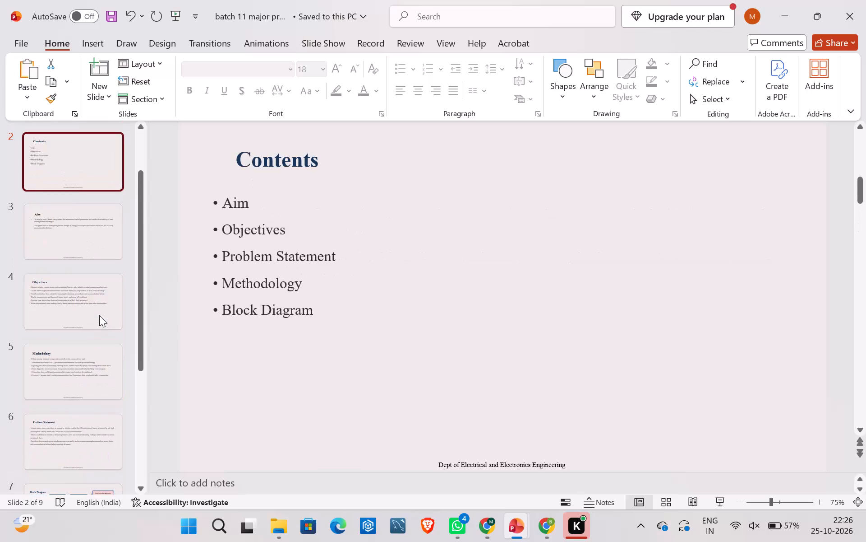
key("Down")
key("Down")
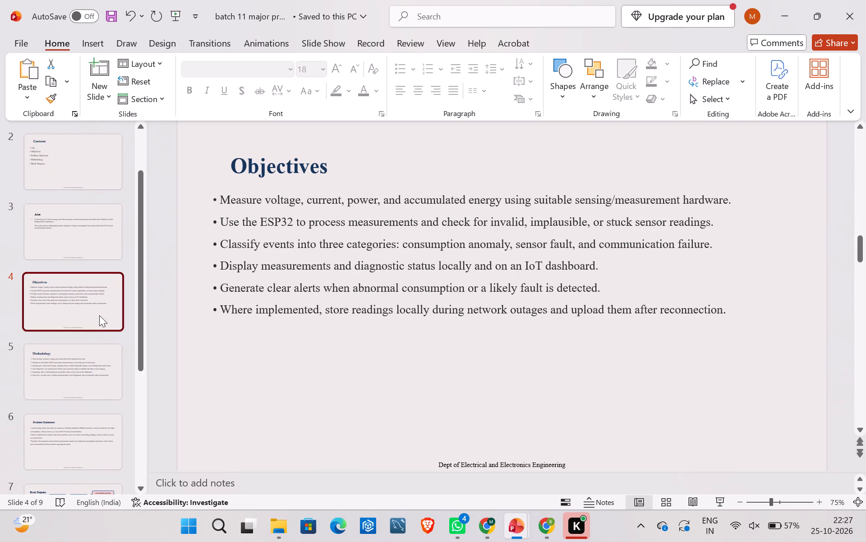
key("Down")
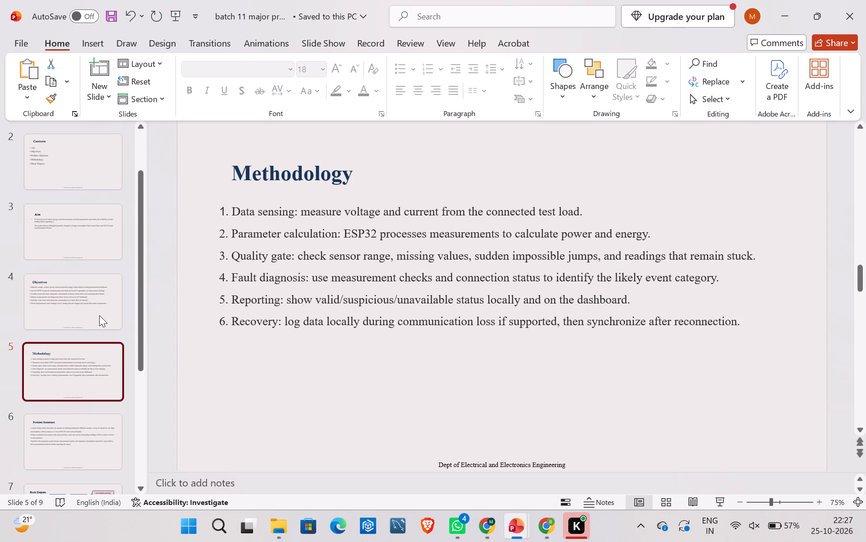
key("Down")
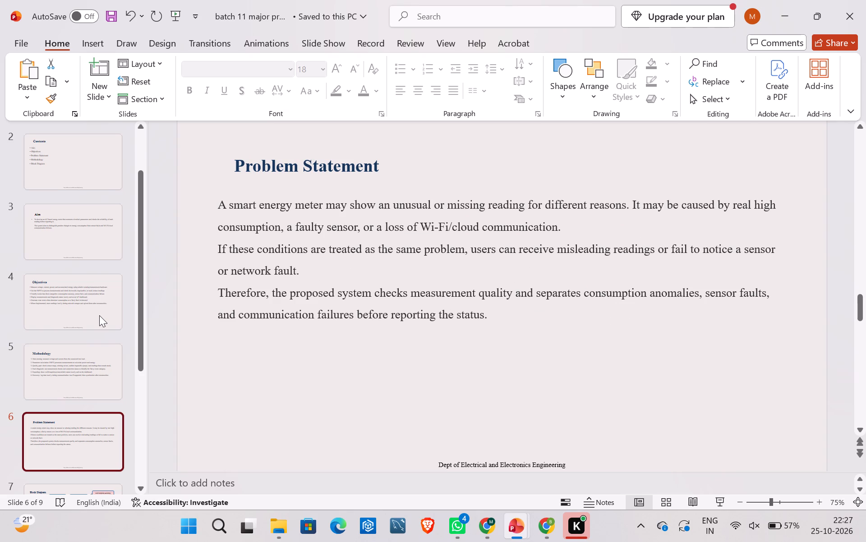
key("Down")
key("Down")
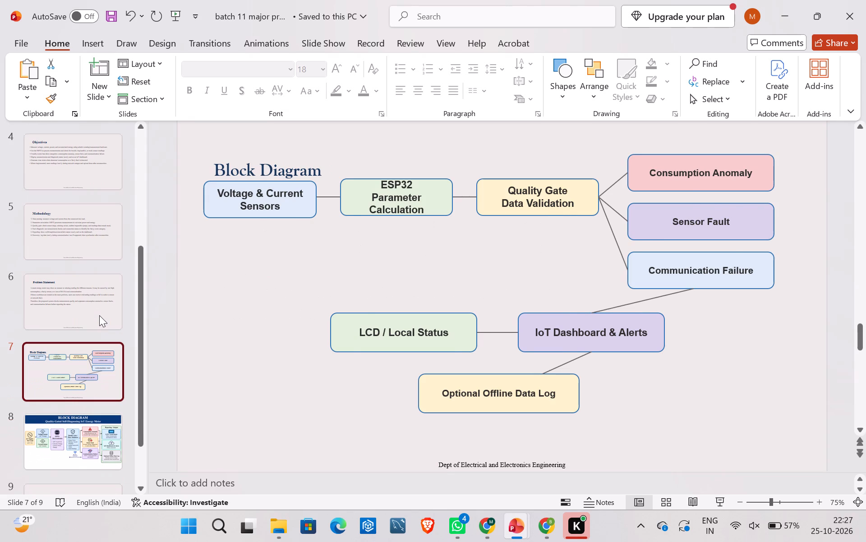
key("Up")
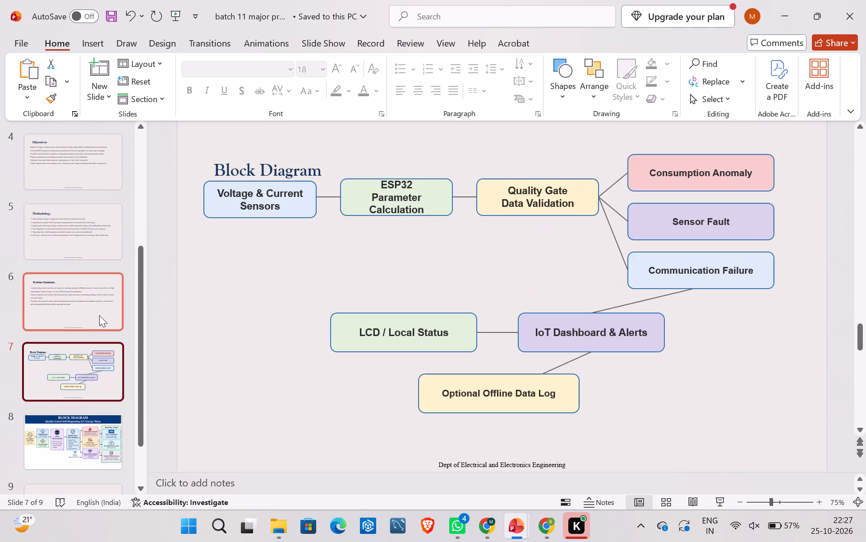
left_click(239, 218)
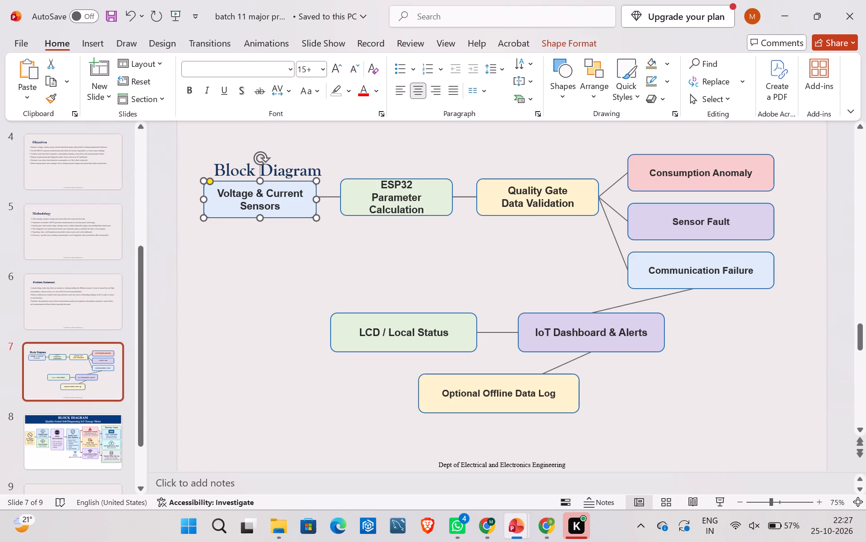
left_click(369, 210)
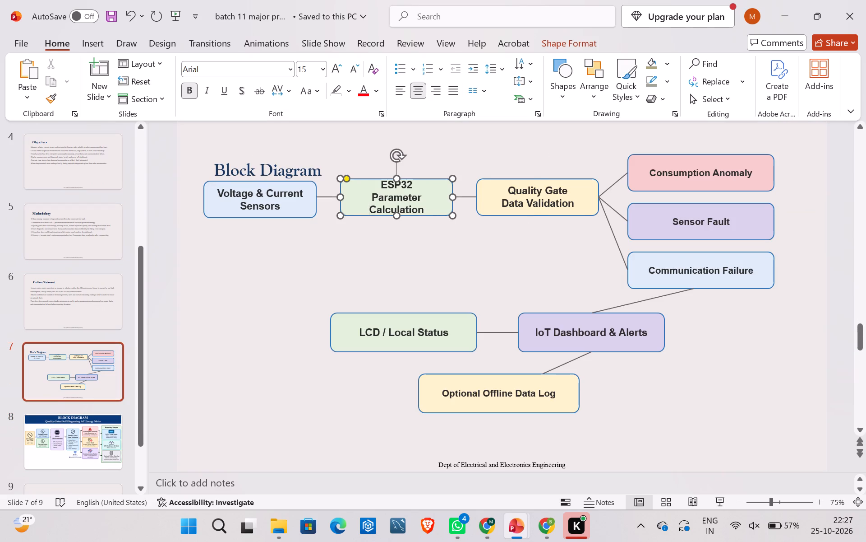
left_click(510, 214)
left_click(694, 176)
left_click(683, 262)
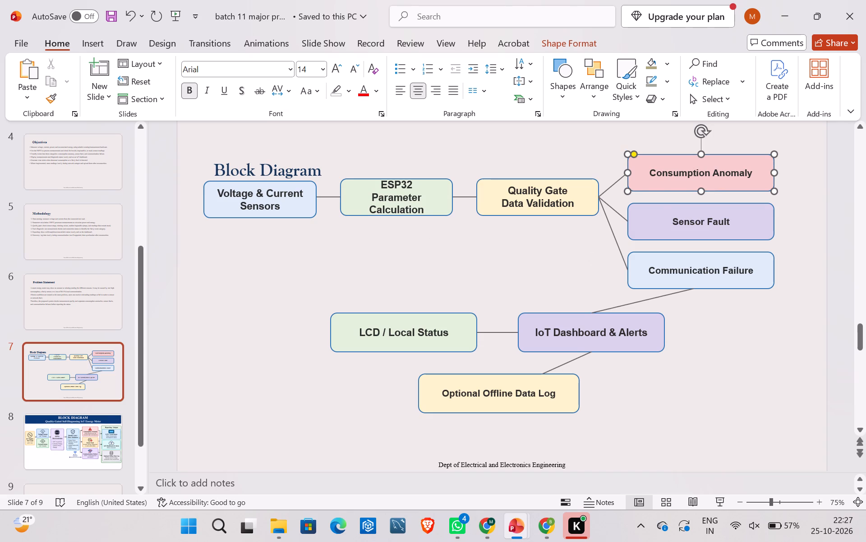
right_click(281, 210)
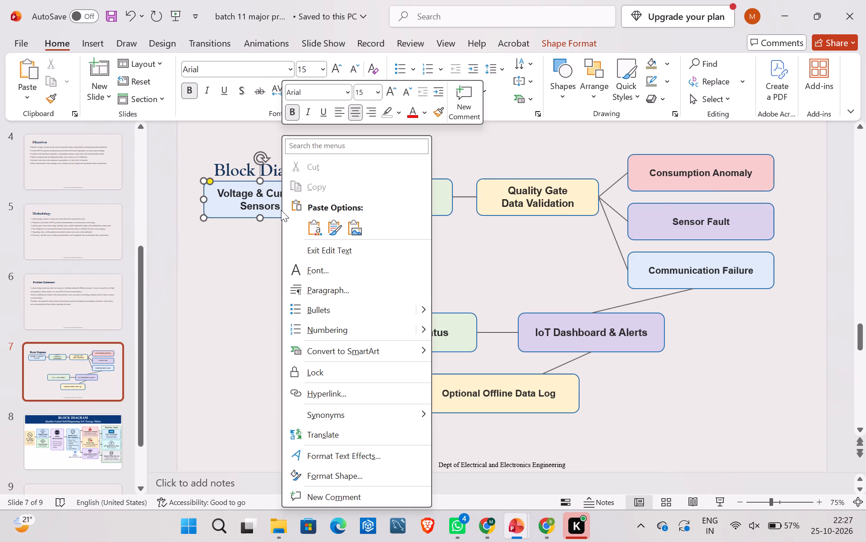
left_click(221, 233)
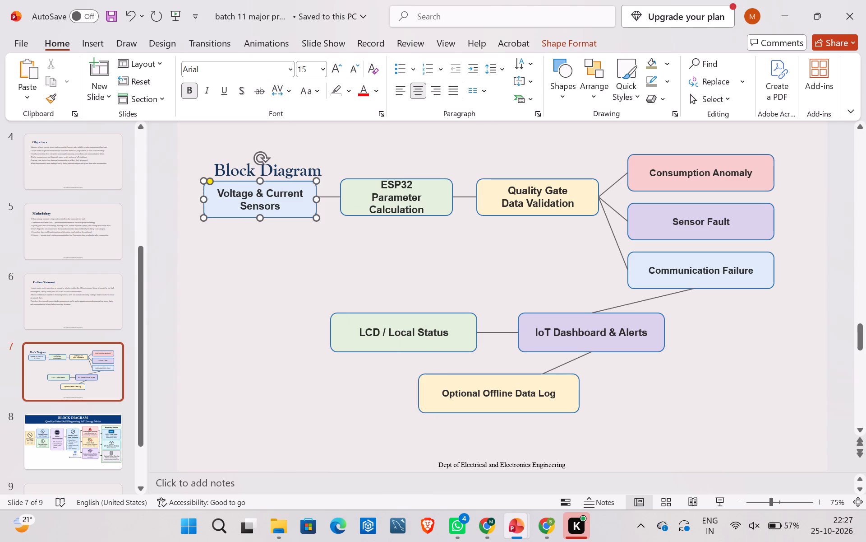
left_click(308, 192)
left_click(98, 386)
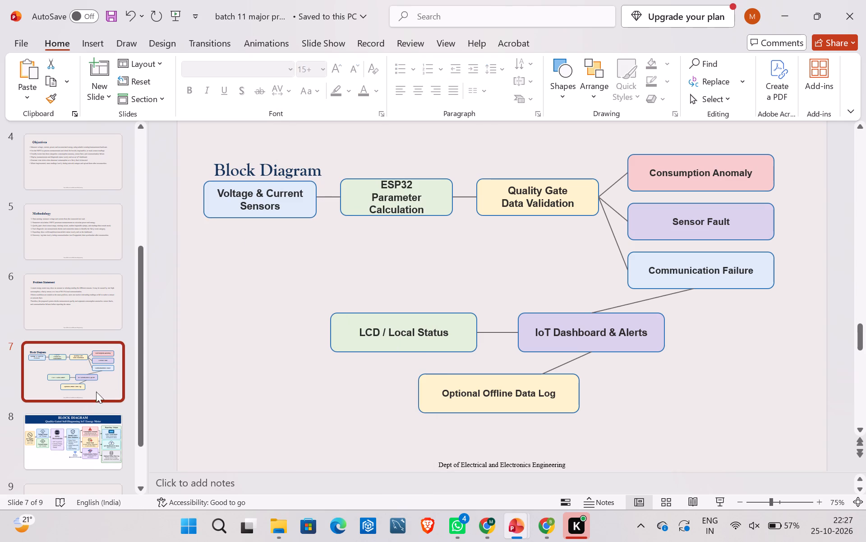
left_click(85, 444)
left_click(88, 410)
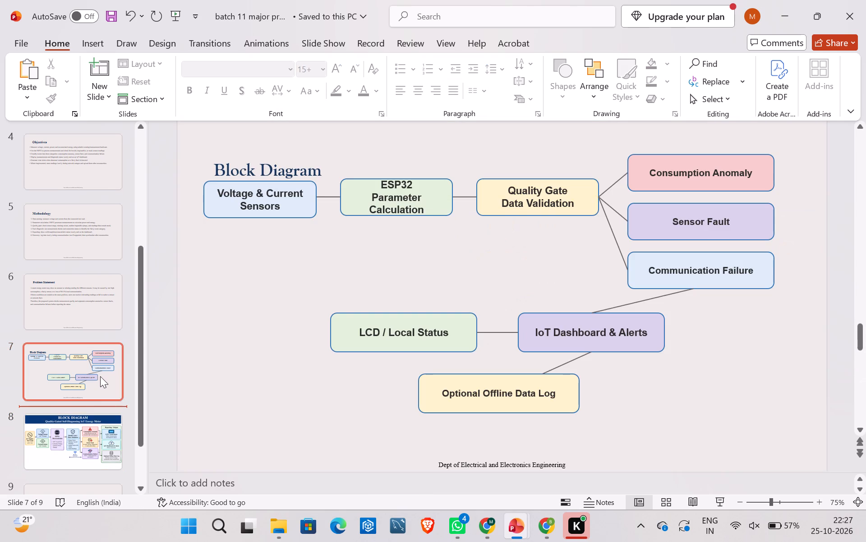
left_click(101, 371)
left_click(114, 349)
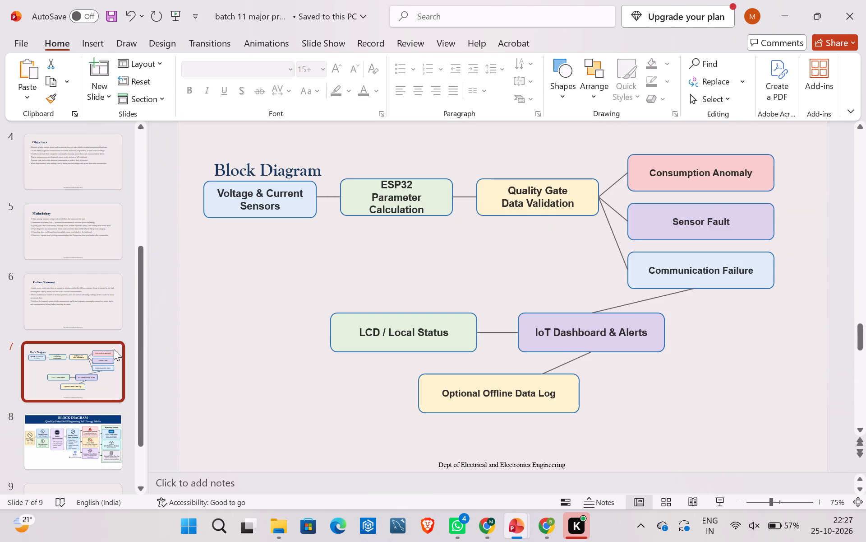
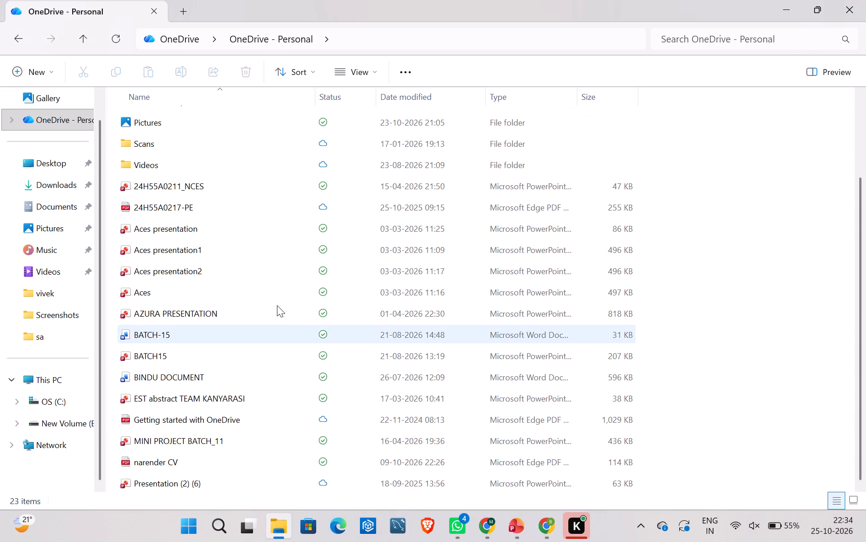
left_click(56, 180)
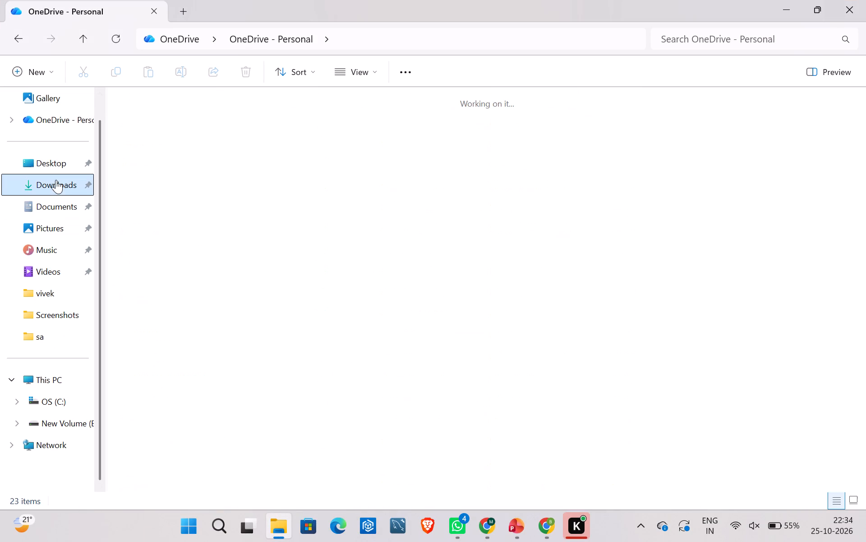
scroll(364, 222, "up", 2)
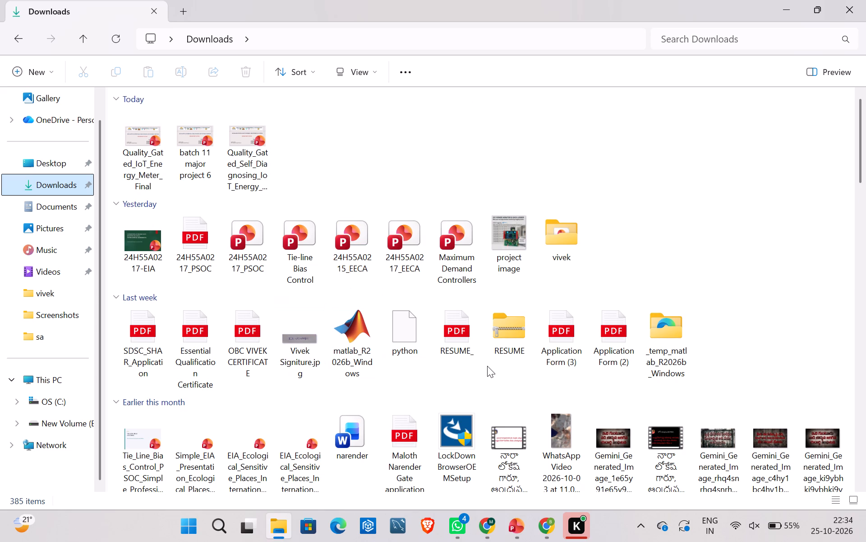
scroll(487, 366, "down", 3)
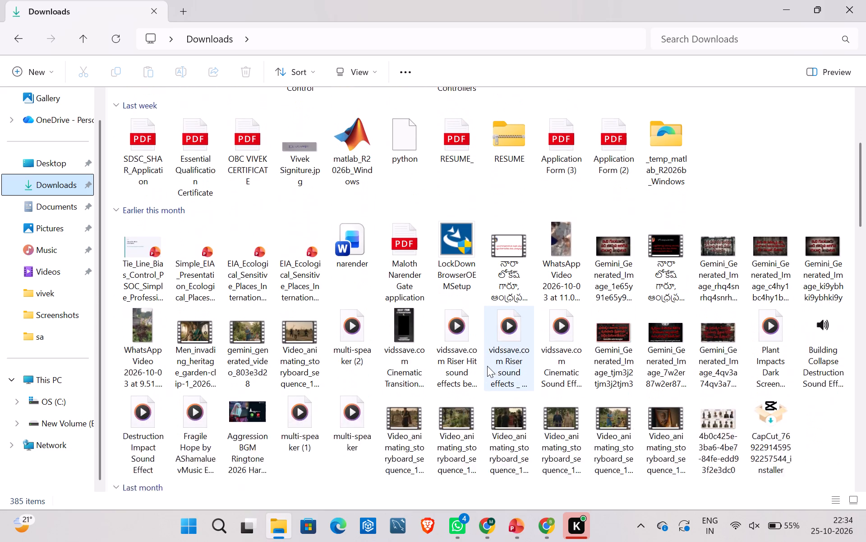
scroll(487, 366, "down", 3)
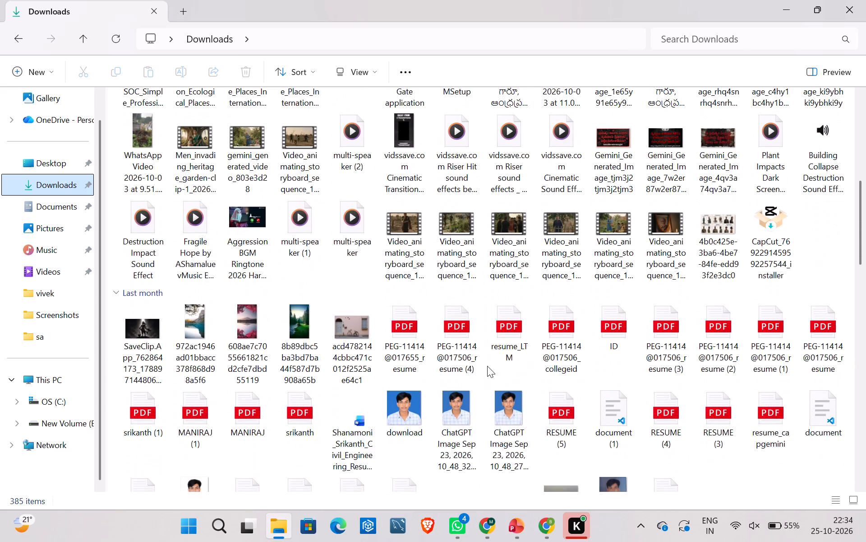
scroll(487, 366, "down", 1)
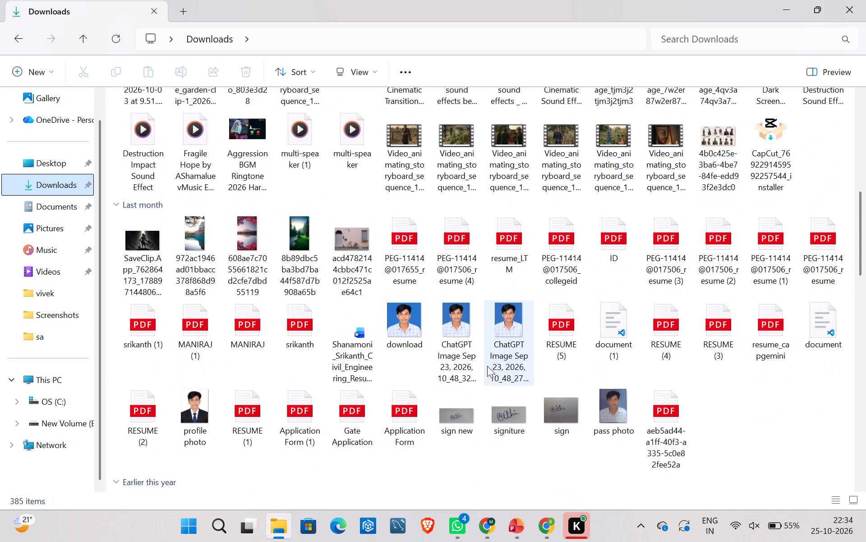
scroll(487, 366, "down", 1)
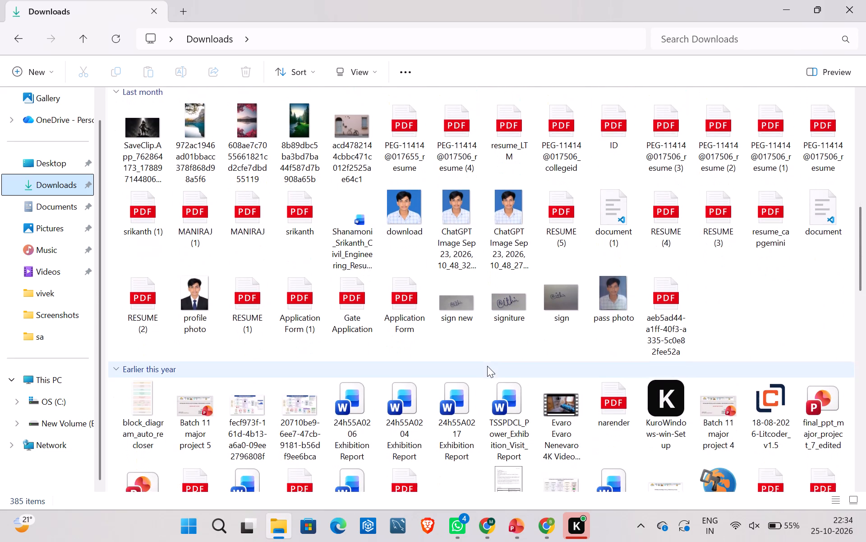
scroll(487, 366, "down", 3)
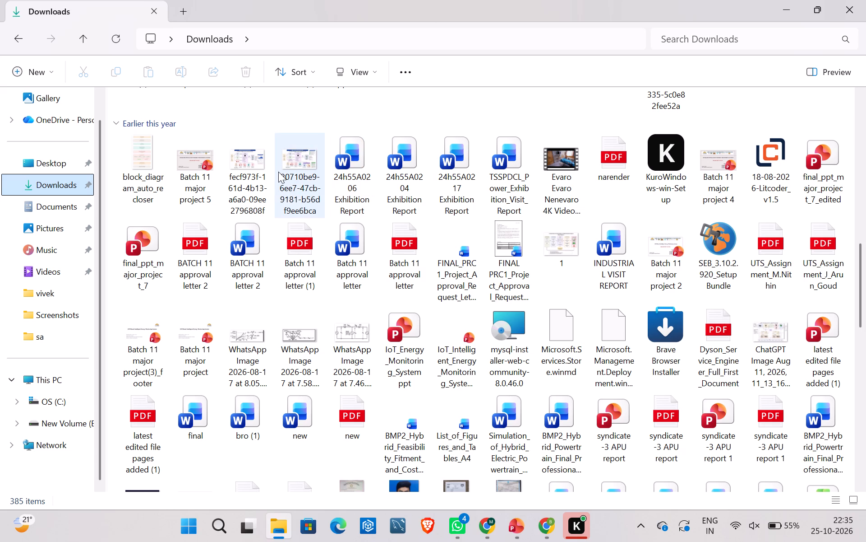
scroll(243, 203, "up", 1)
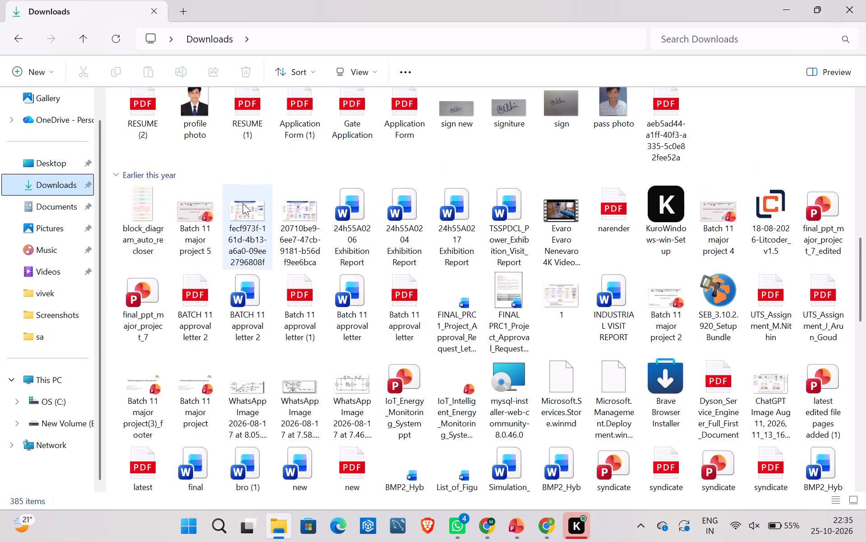
scroll(243, 203, "up", 1)
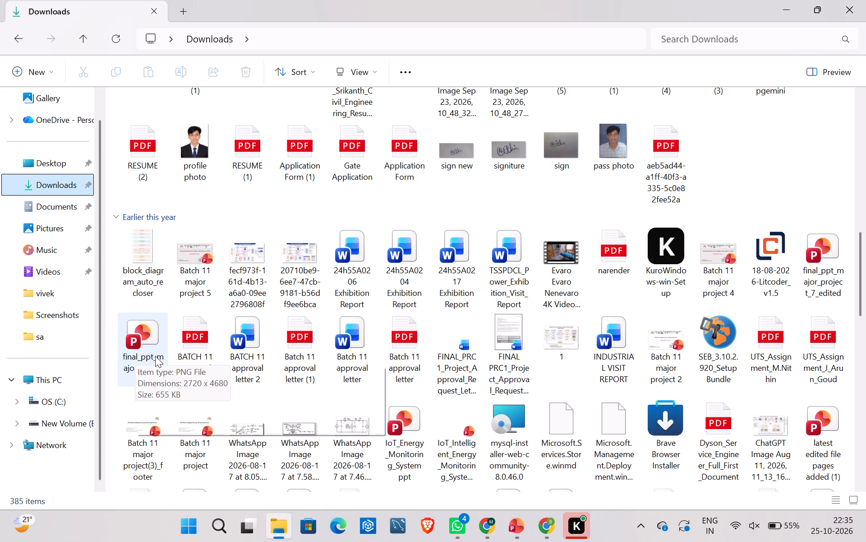
scroll(323, 276, "up", 1)
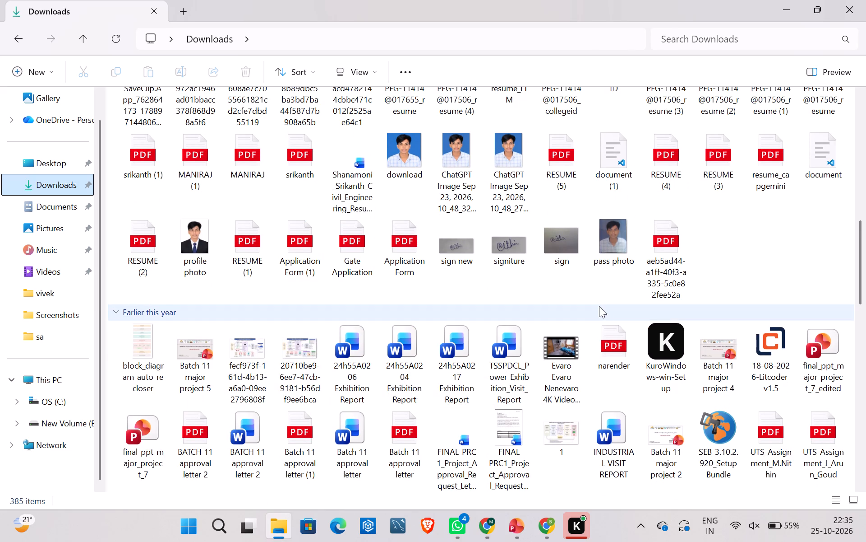
scroll(532, 241, "up", 1)
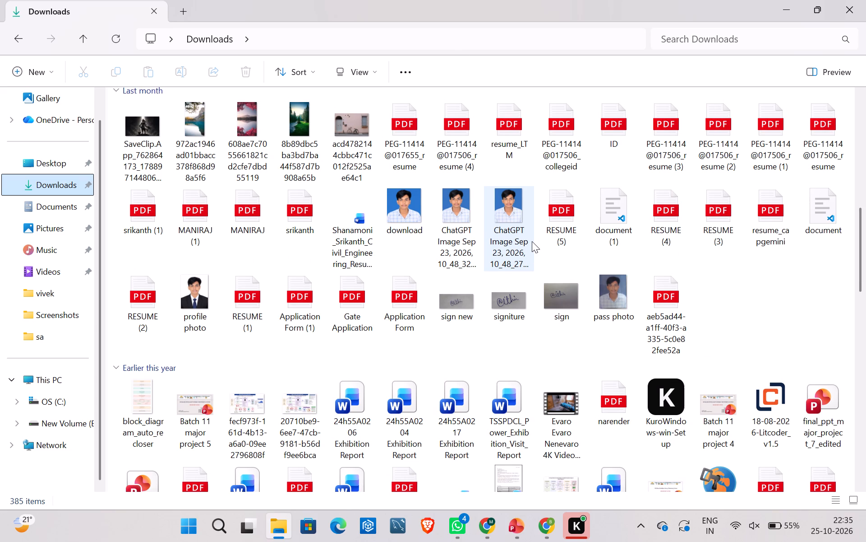
scroll(532, 241, "up", 1)
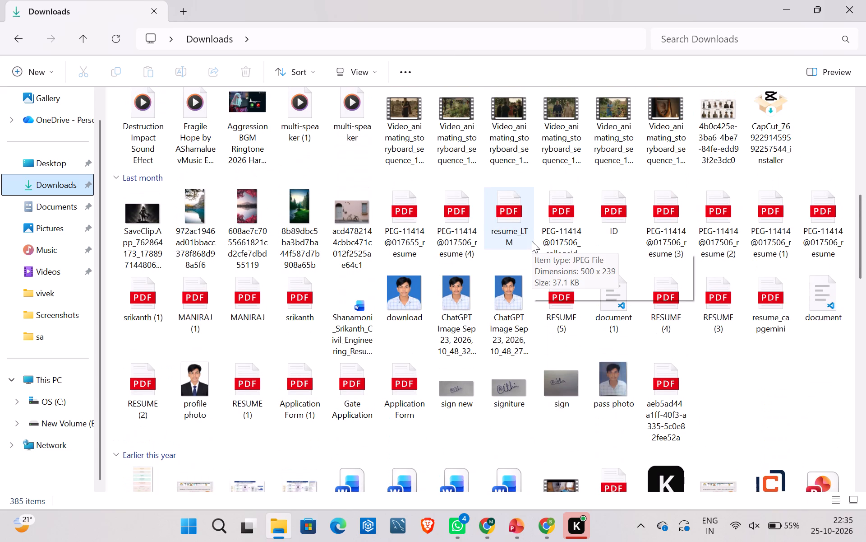
scroll(532, 241, "up", 2)
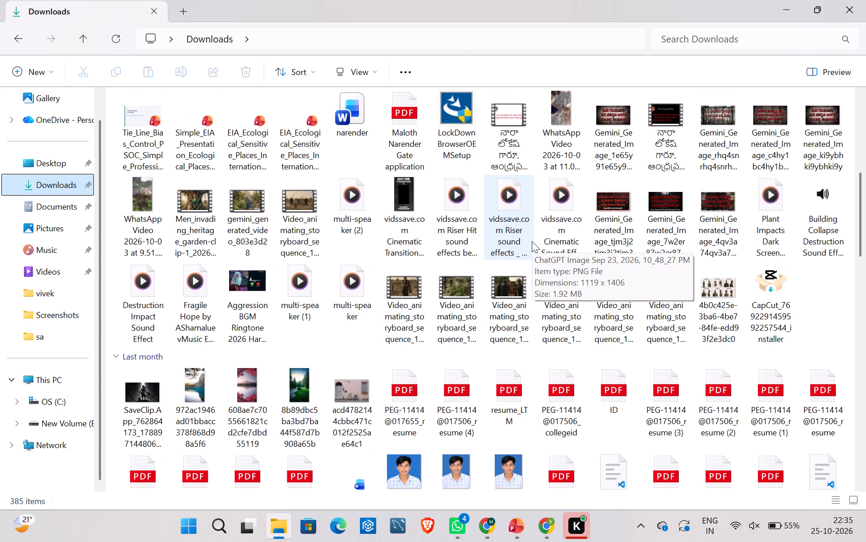
scroll(532, 241, "up", 2)
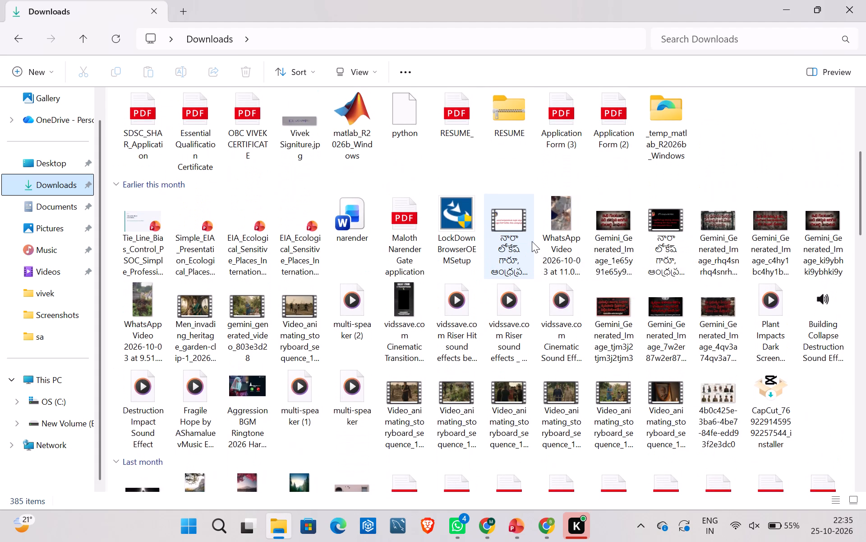
scroll(532, 241, "up", 5)
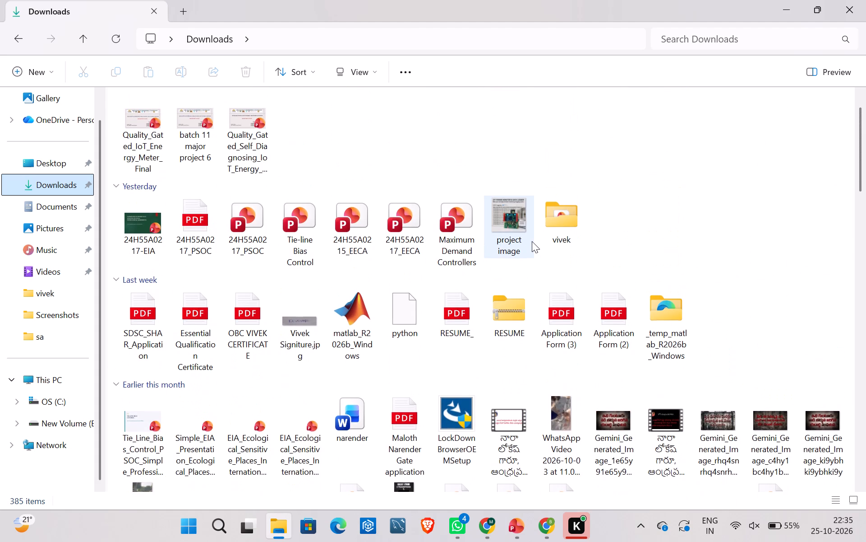
scroll(532, 241, "up", 1)
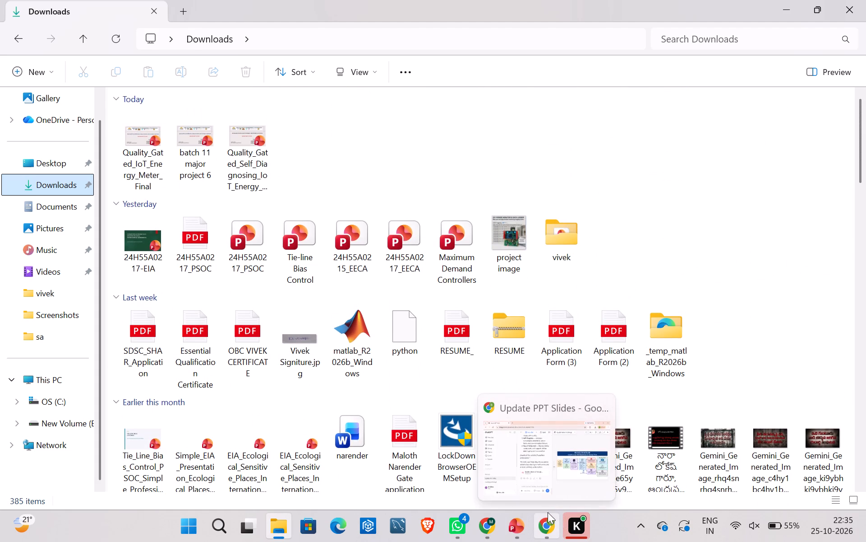
Open Quality_Gated_IoT_Energy_Meter_Final.pptx from Chrome's full download history and examine its Proposed Solution and Block Diagram slides.
left_click(528, 473)
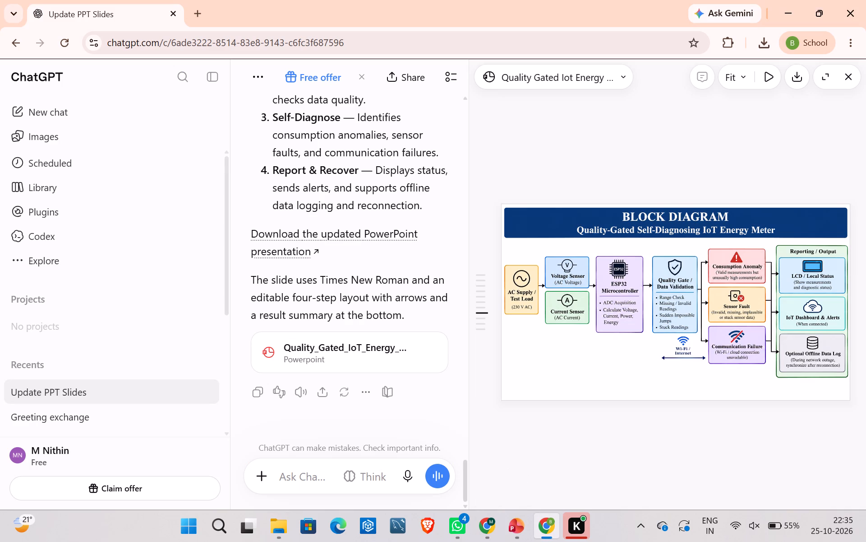
left_click(311, 470)
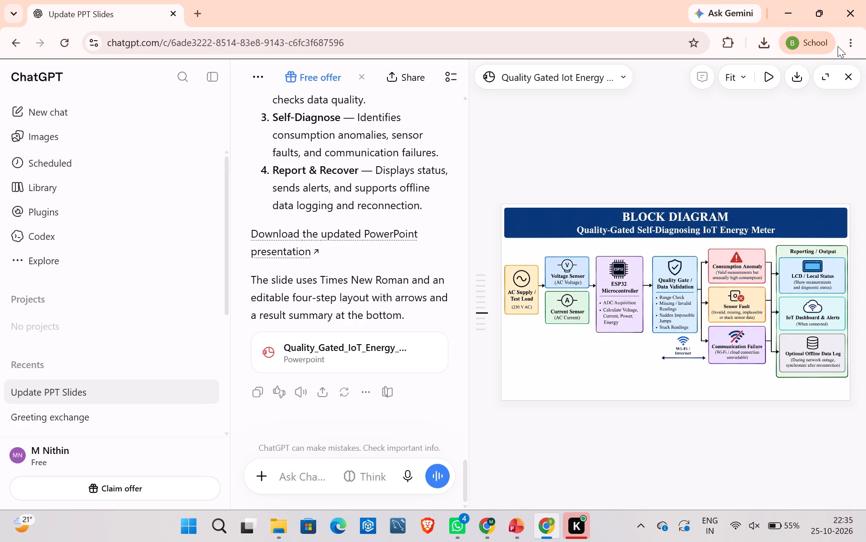
left_click(845, 45)
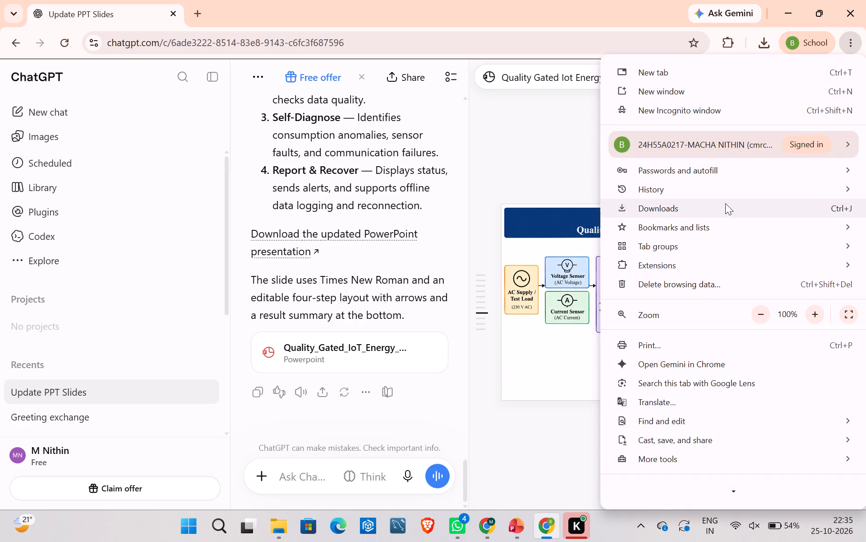
left_click(725, 203)
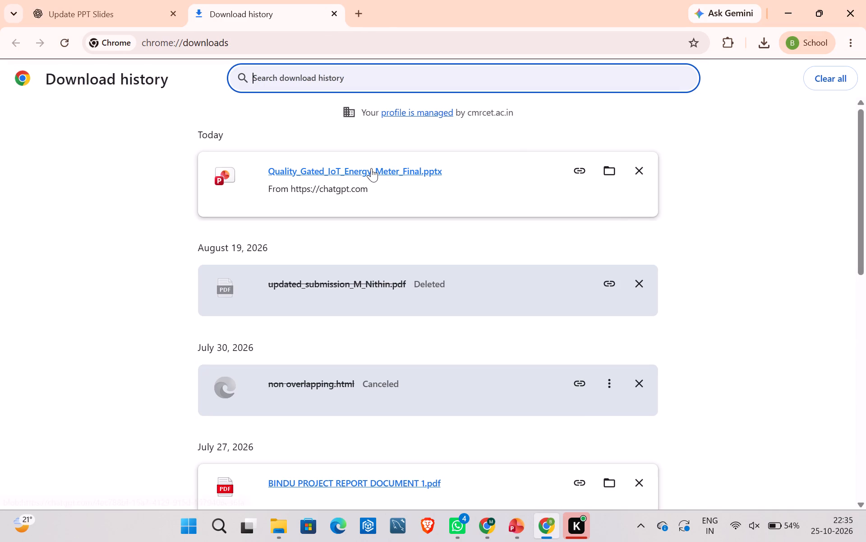
left_click(372, 168)
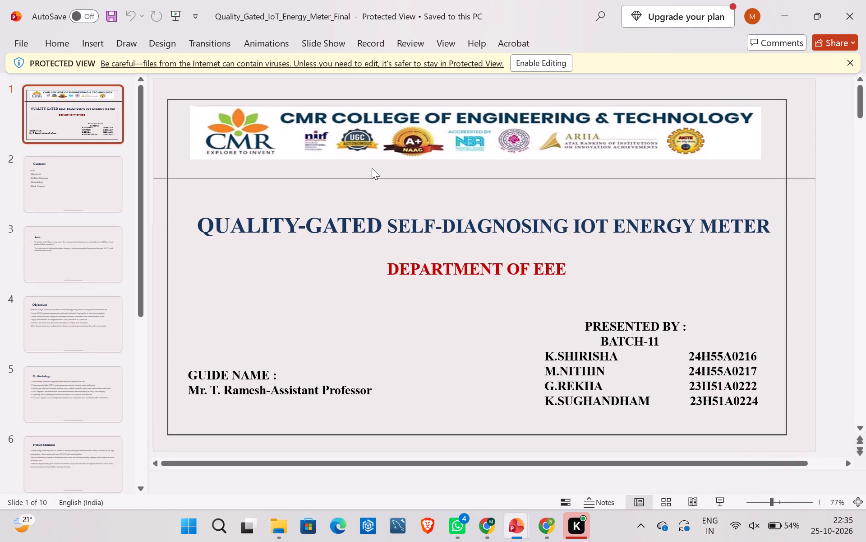
scroll(138, 383, "down", 5)
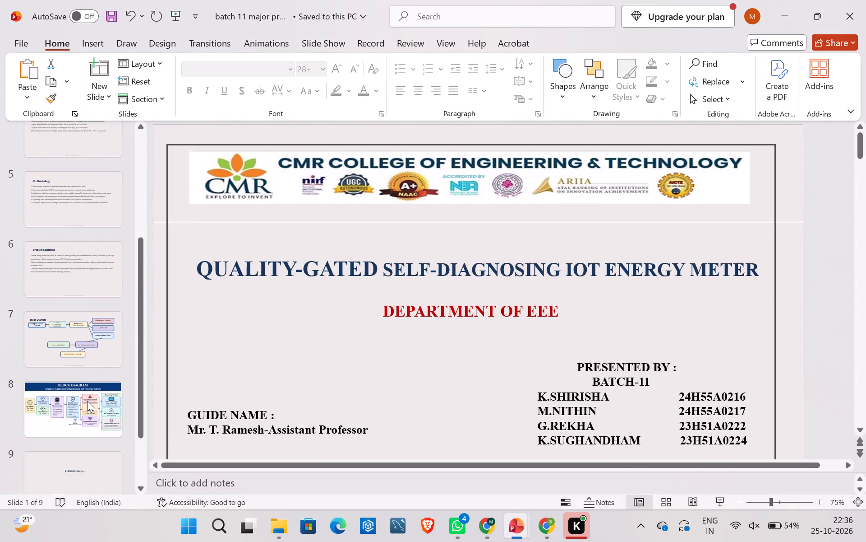
left_click(83, 383)
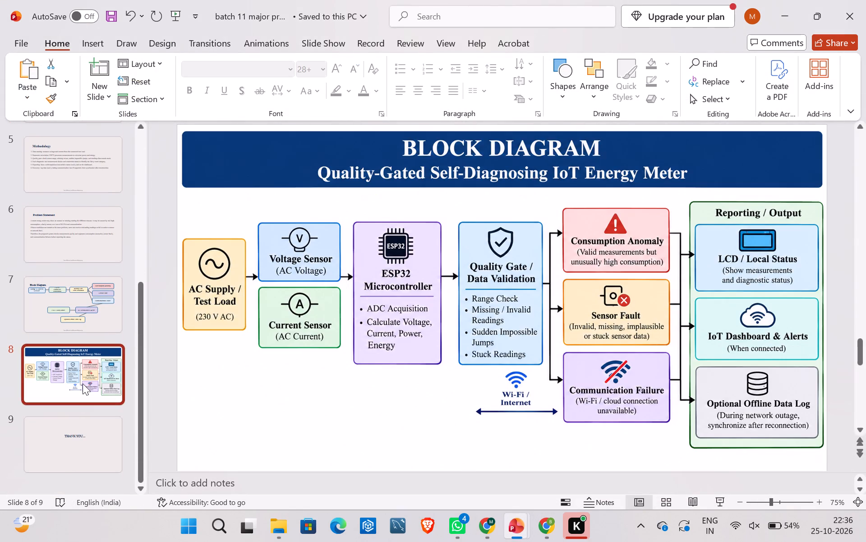
left_click(71, 311)
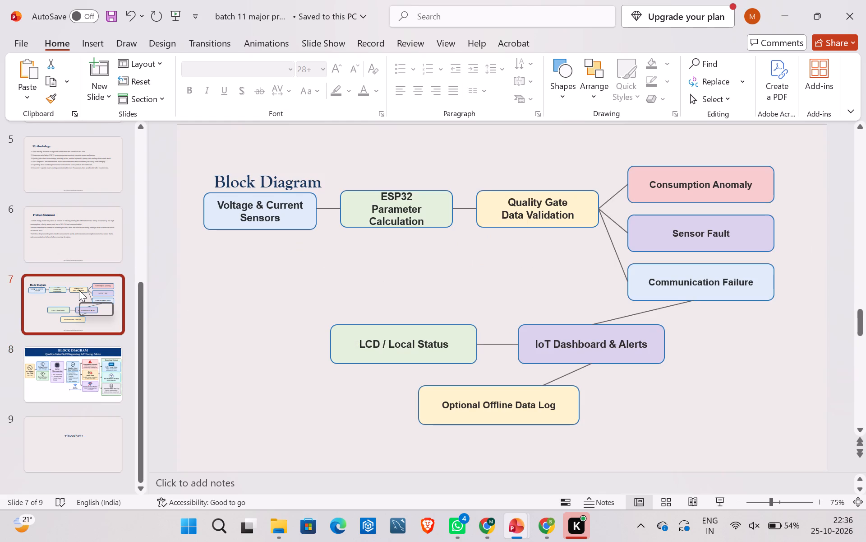
key("Delete")
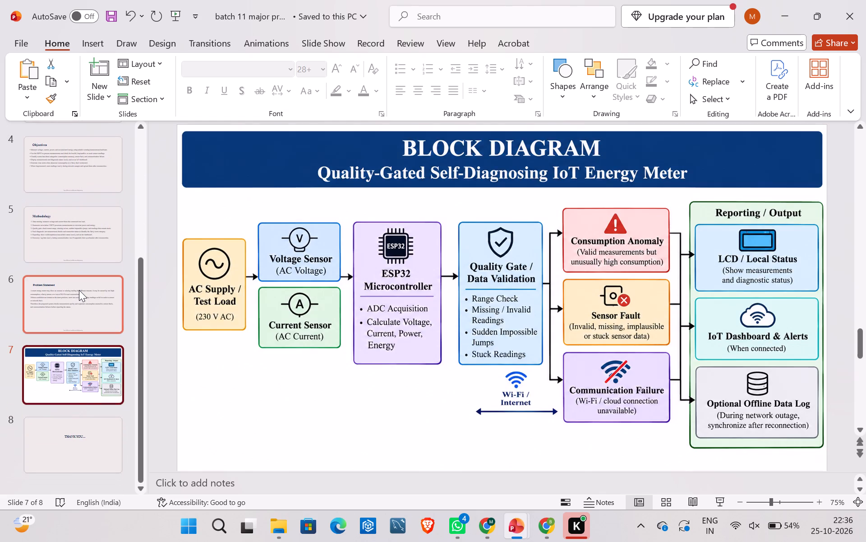
Add a new slide with the Empty layout after the new block diagram slide.
left_click(93, 93)
scroll(299, 317, "down", 2)
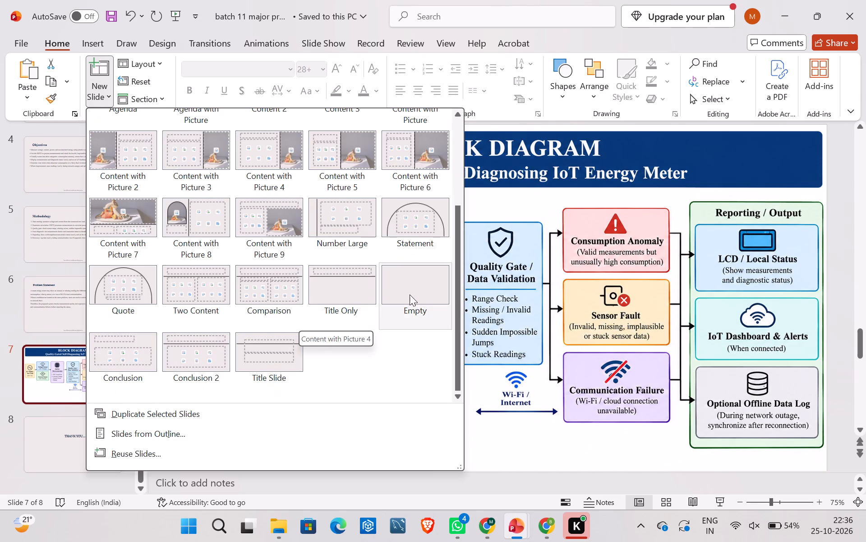
left_click(419, 293)
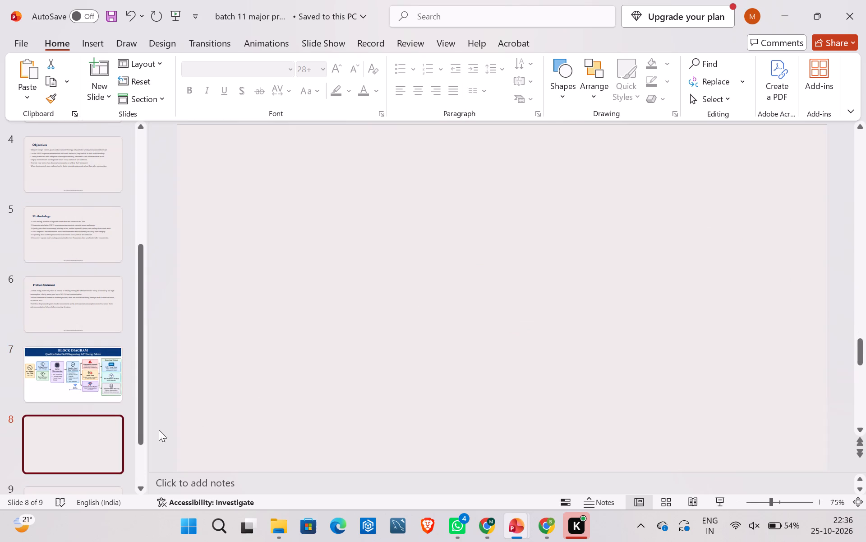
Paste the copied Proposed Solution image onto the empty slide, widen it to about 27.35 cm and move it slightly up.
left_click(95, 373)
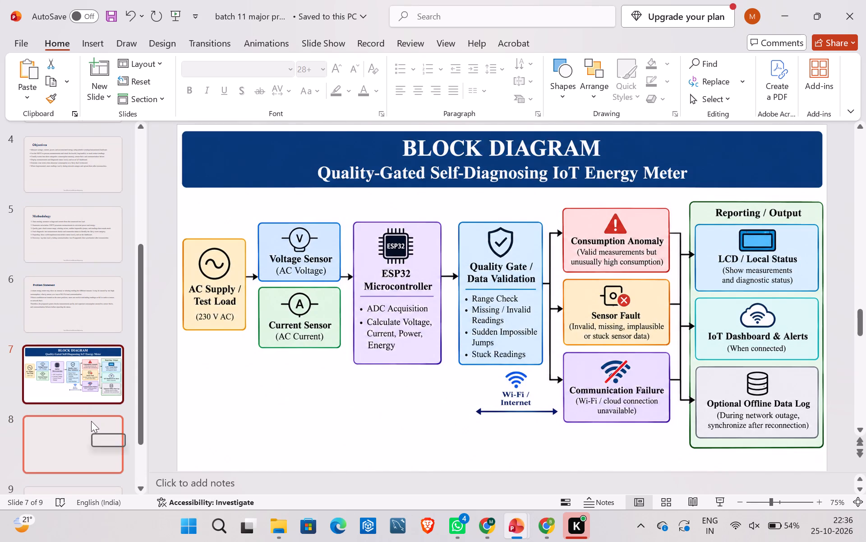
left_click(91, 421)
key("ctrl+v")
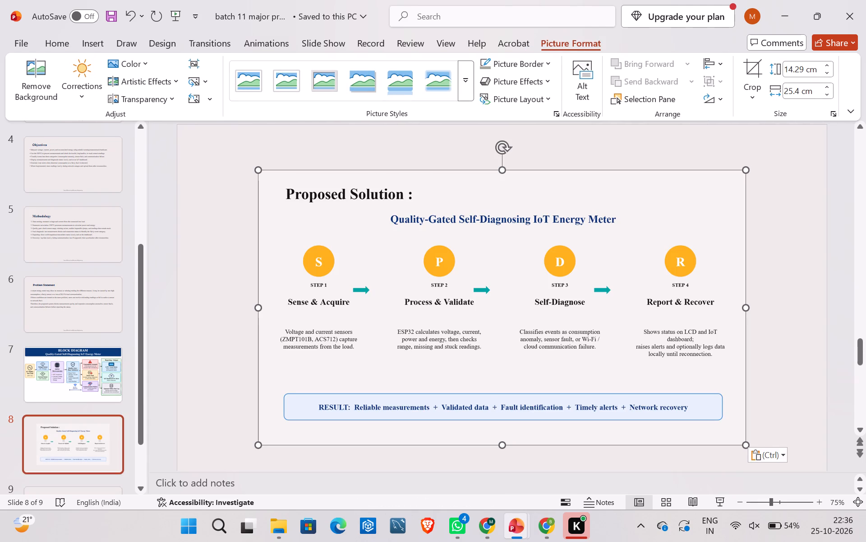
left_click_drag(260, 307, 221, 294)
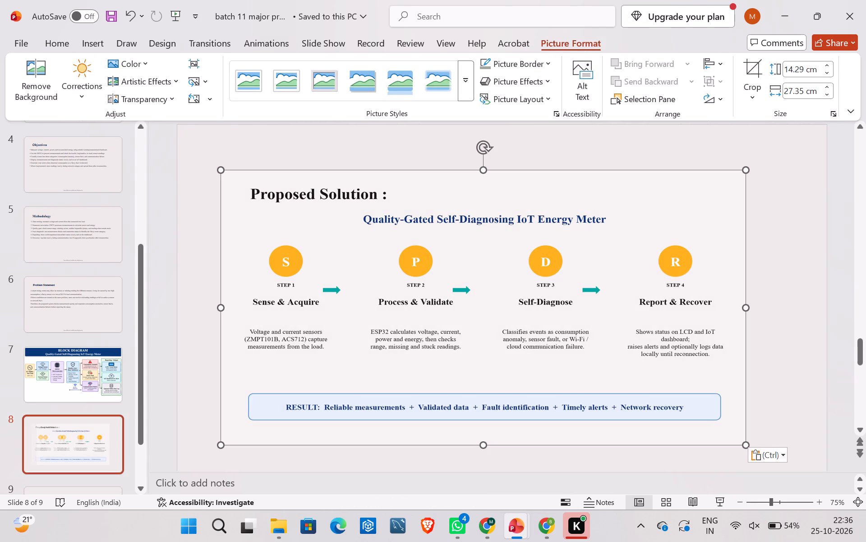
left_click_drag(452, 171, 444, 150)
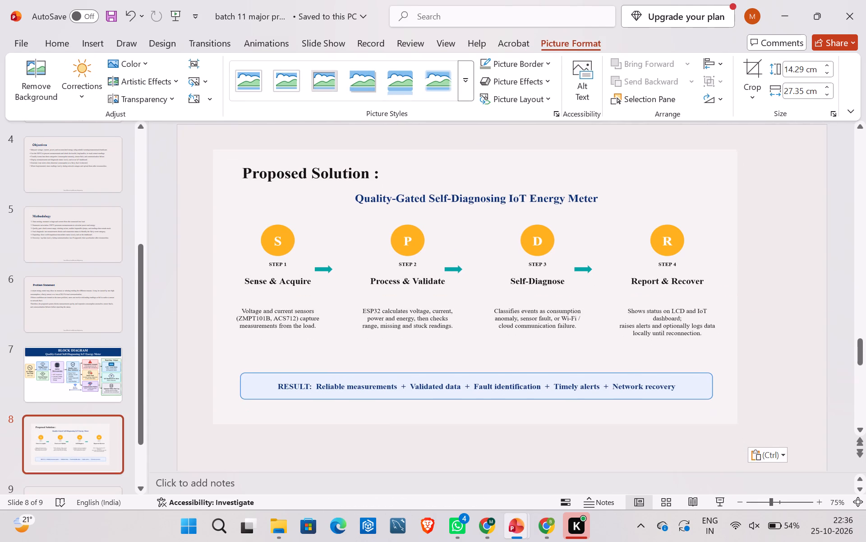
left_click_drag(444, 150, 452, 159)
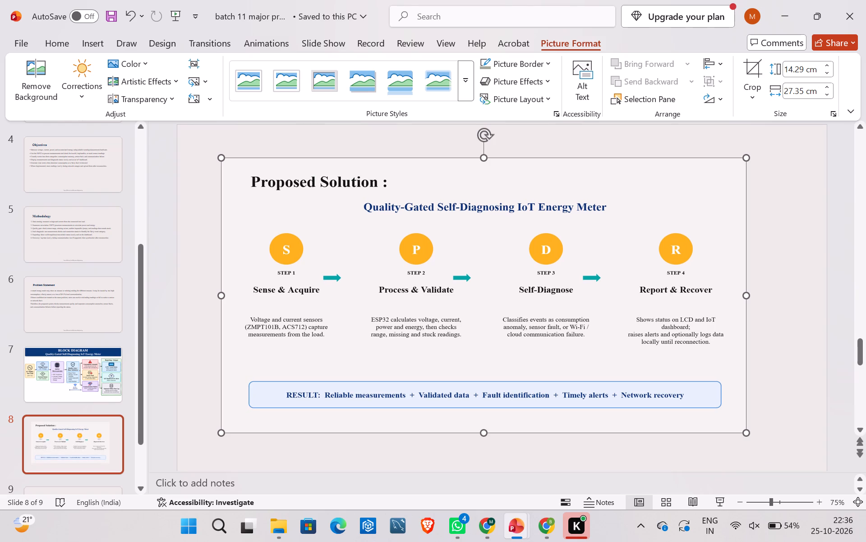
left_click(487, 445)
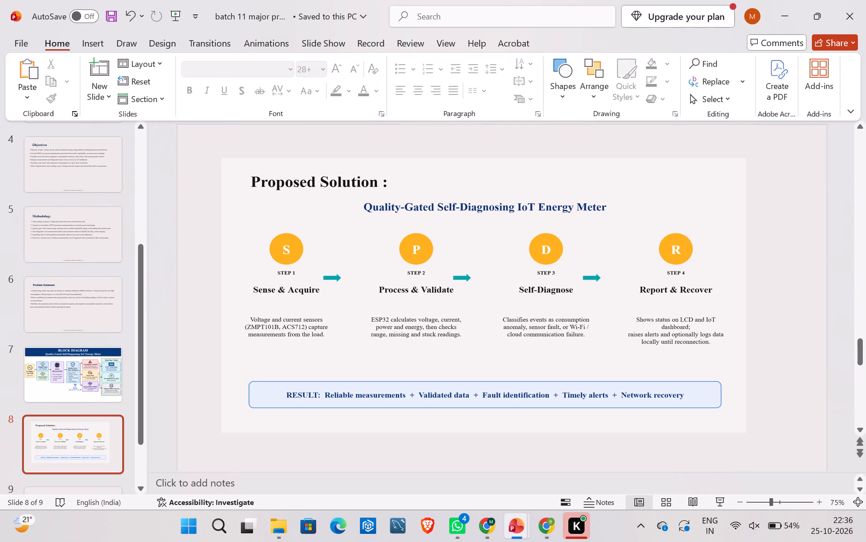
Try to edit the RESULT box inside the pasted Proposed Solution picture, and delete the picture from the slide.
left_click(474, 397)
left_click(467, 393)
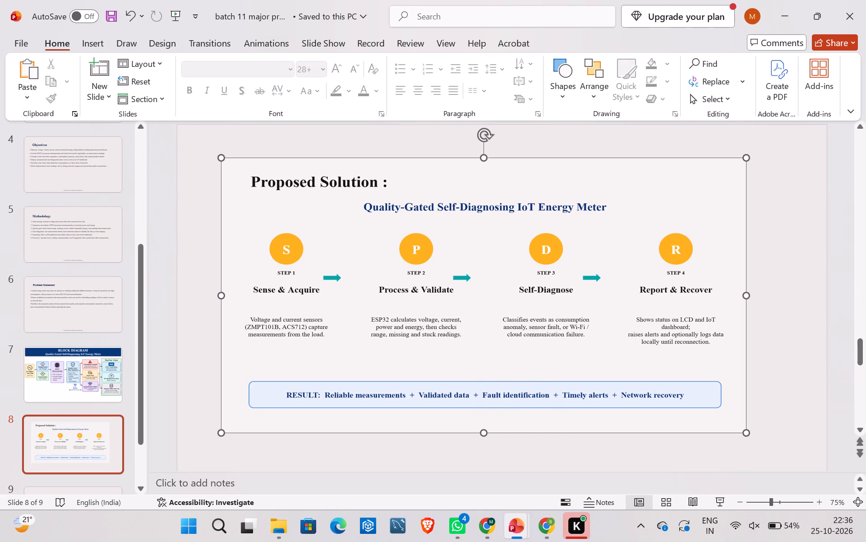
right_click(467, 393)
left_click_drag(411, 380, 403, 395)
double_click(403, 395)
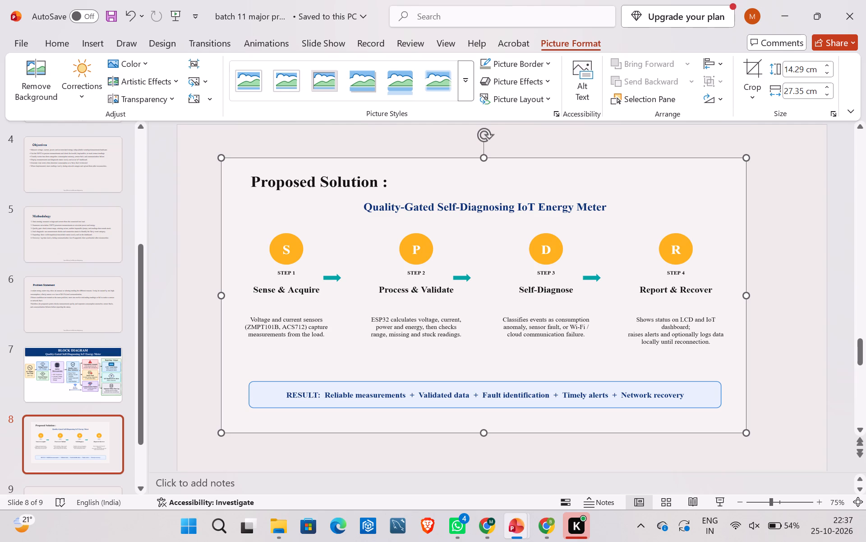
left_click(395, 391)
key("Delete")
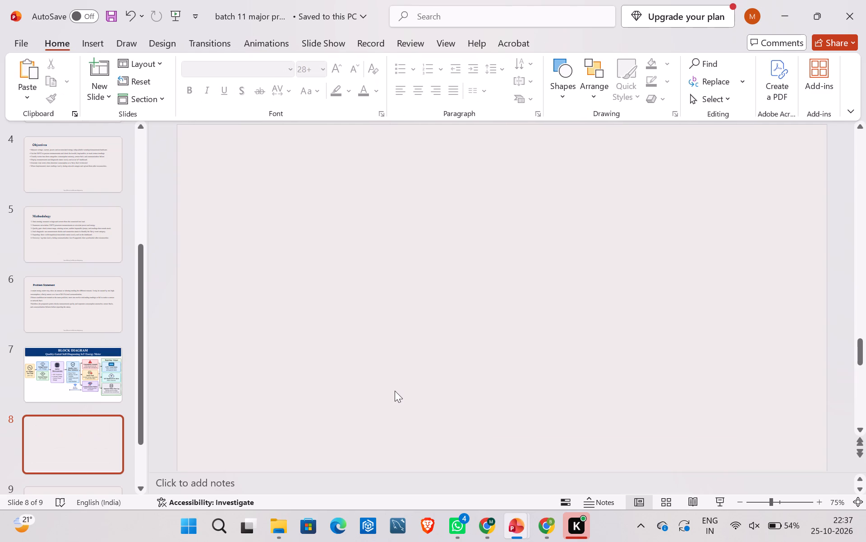
Paste the Proposed Solution image onto the empty slide again and enlarge it to about 32.66 cm wide by 18.25 cm high.
key("ctrl+v")
left_click(417, 409)
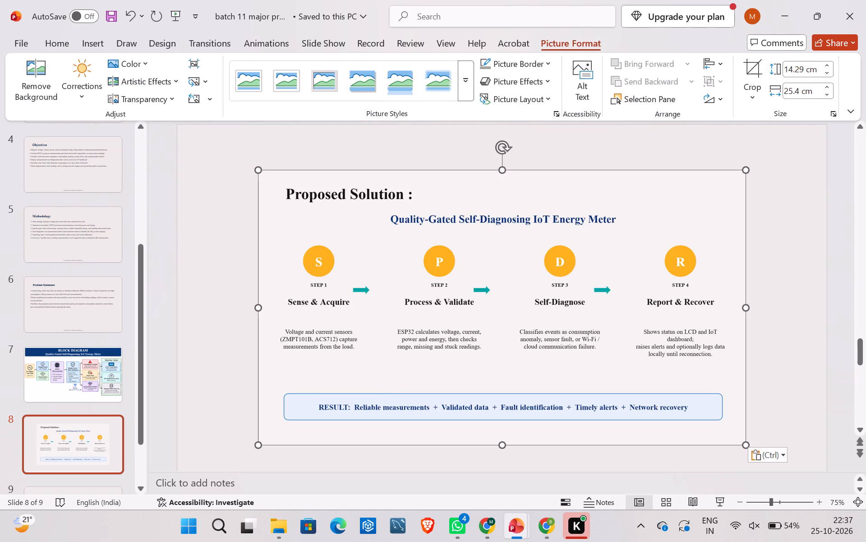
left_click(760, 451)
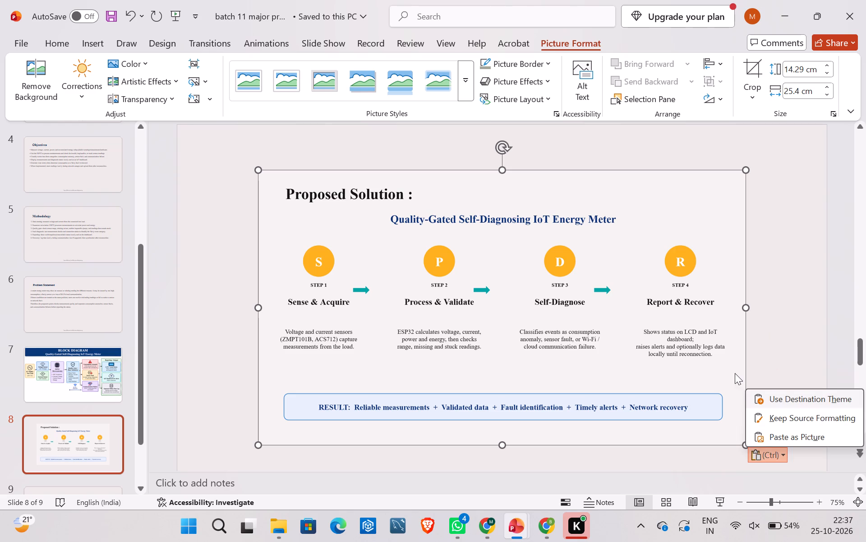
left_click(735, 373)
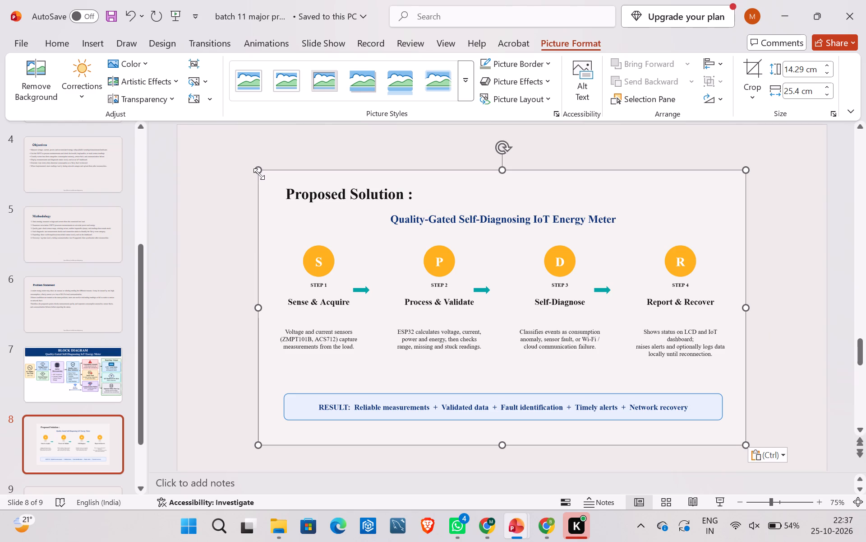
left_click_drag(259, 174, 328, 131)
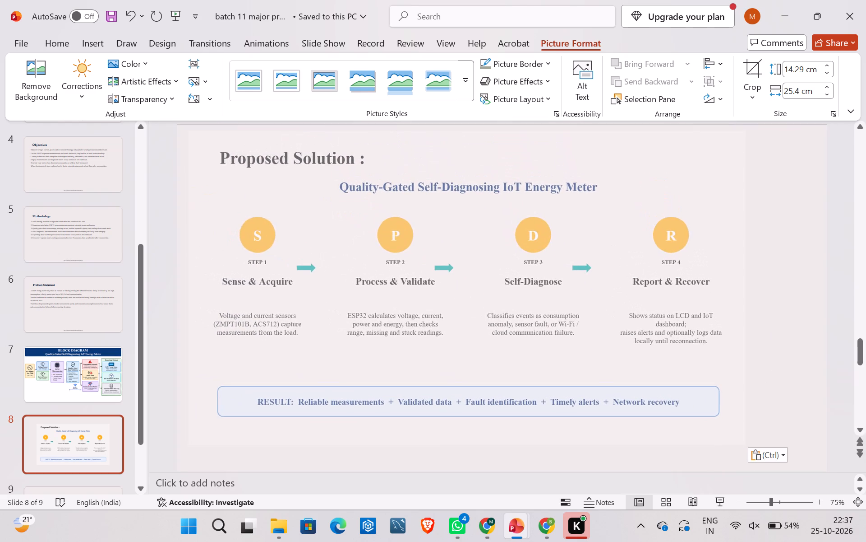
left_click_drag(328, 131, 350, 130)
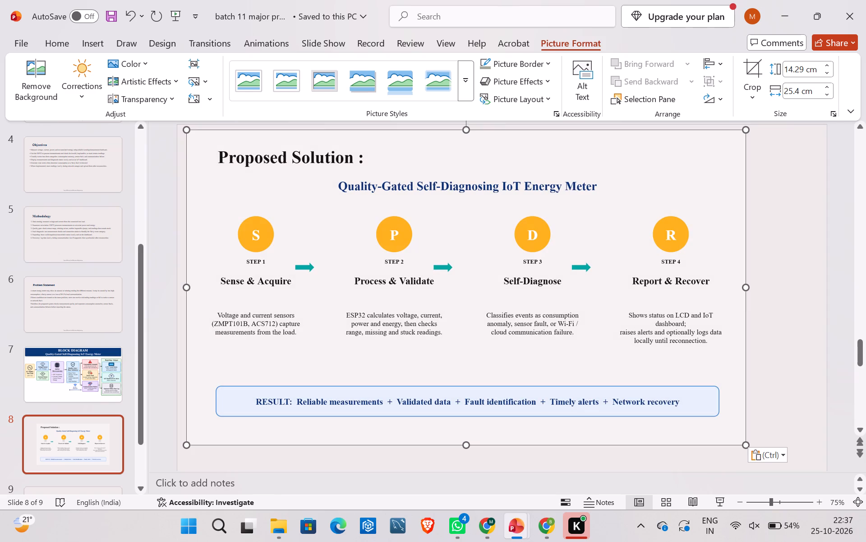
left_click_drag(745, 290, 814, 296)
left_click_drag(502, 445, 501, 466)
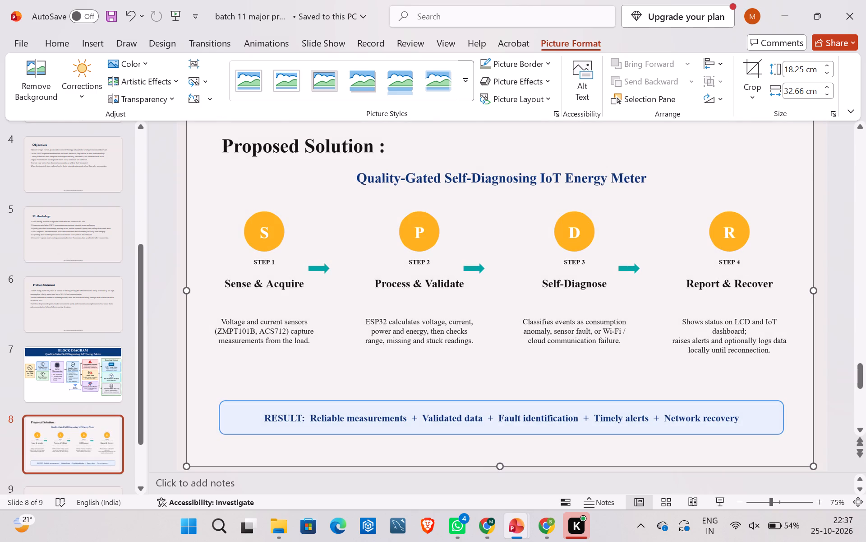
left_click(479, 490)
left_click(525, 415)
left_click_drag(503, 463, 508, 457)
Shrink the Proposed Solution picture to about 30.94 cm wide by 15.43 cm high, leaving margins on all sides of the slide.
scroll(508, 457, "down", 2, "ctrl")
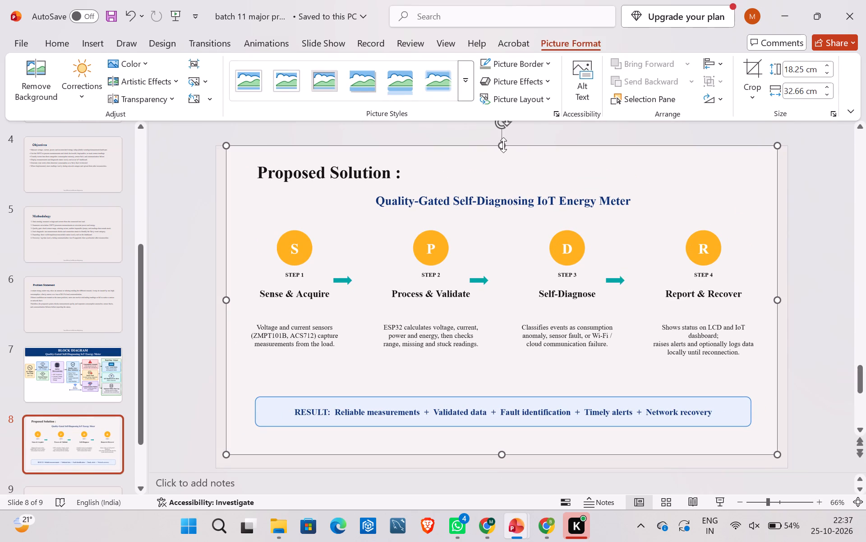
left_click_drag(503, 145, 506, 173)
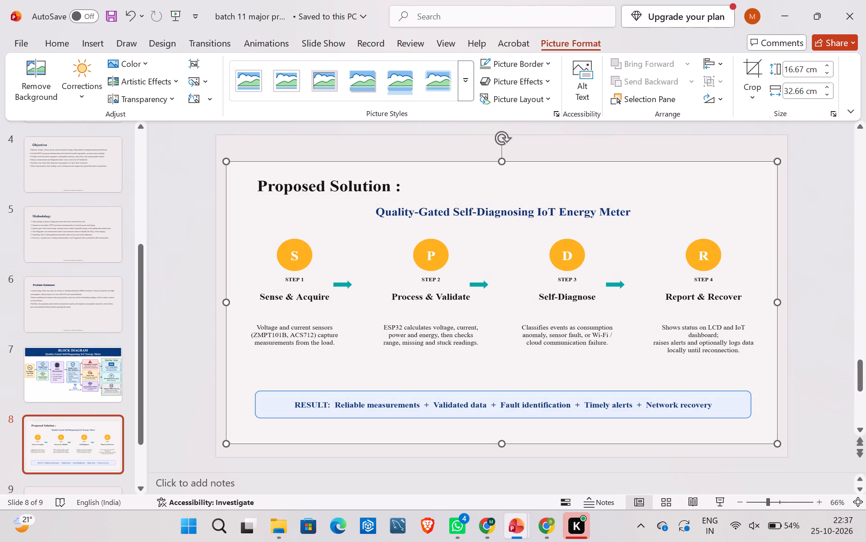
left_click_drag(780, 303, 764, 299)
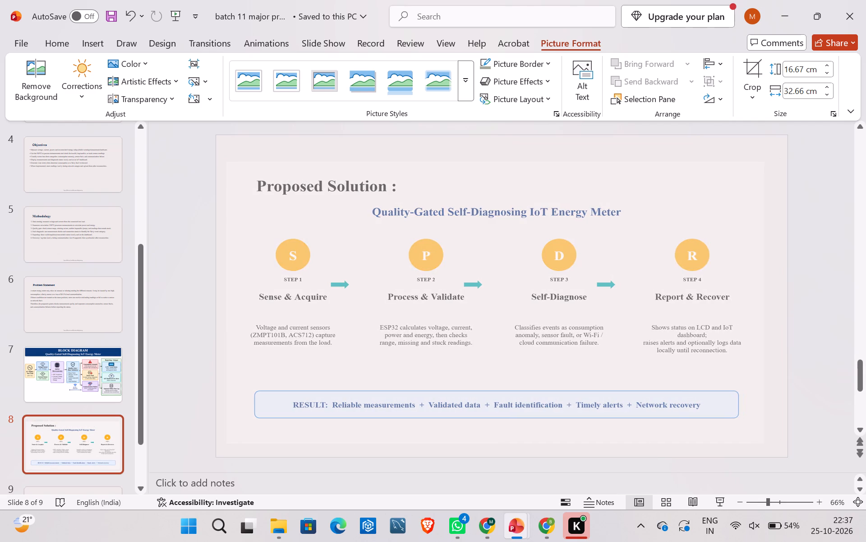
left_click_drag(764, 299, 764, 298)
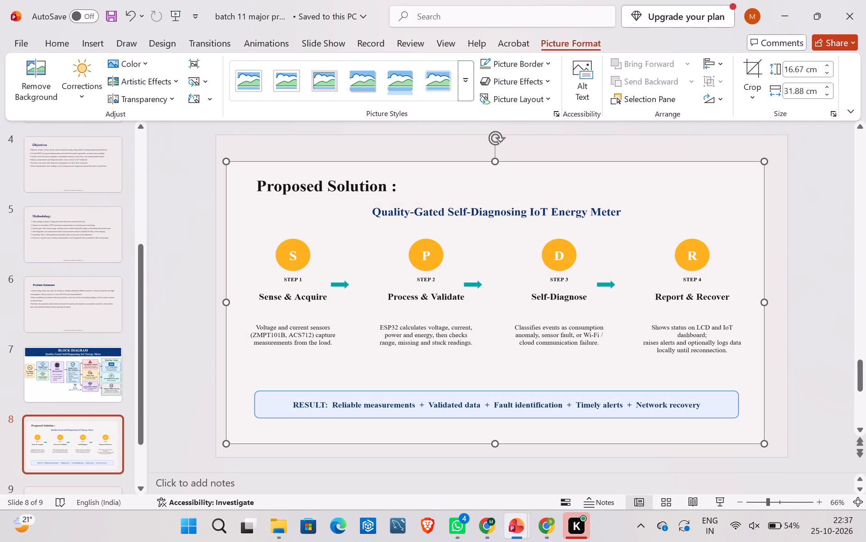
left_click_drag(497, 444, 499, 423)
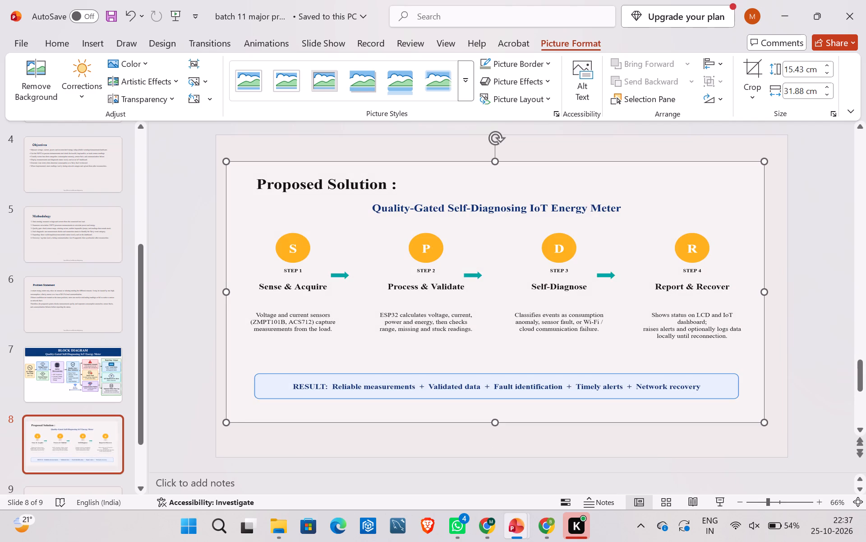
left_click_drag(227, 291, 242, 291)
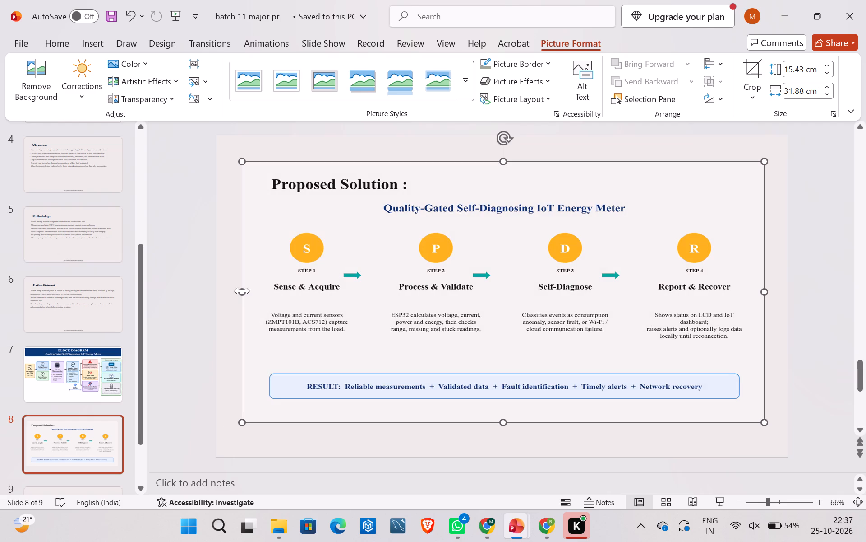
left_click(361, 391)
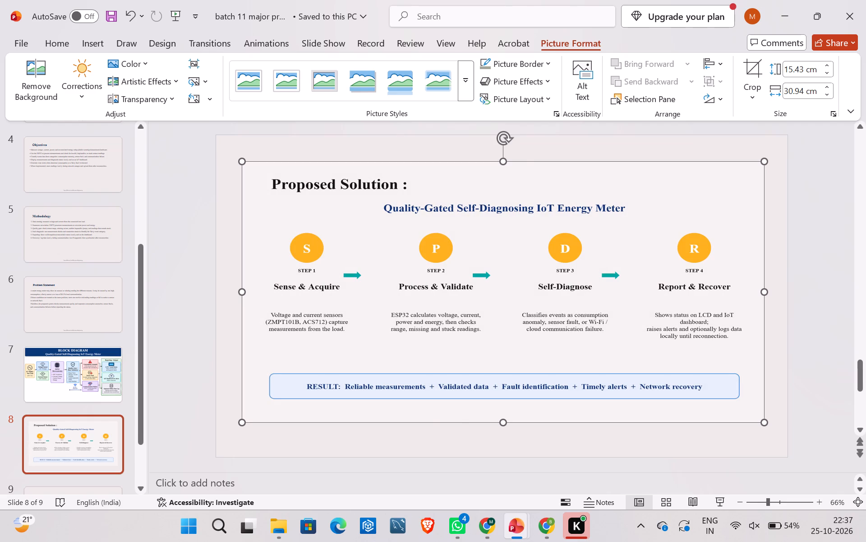
right_click(372, 387)
left_click(327, 379)
left_click(201, 425)
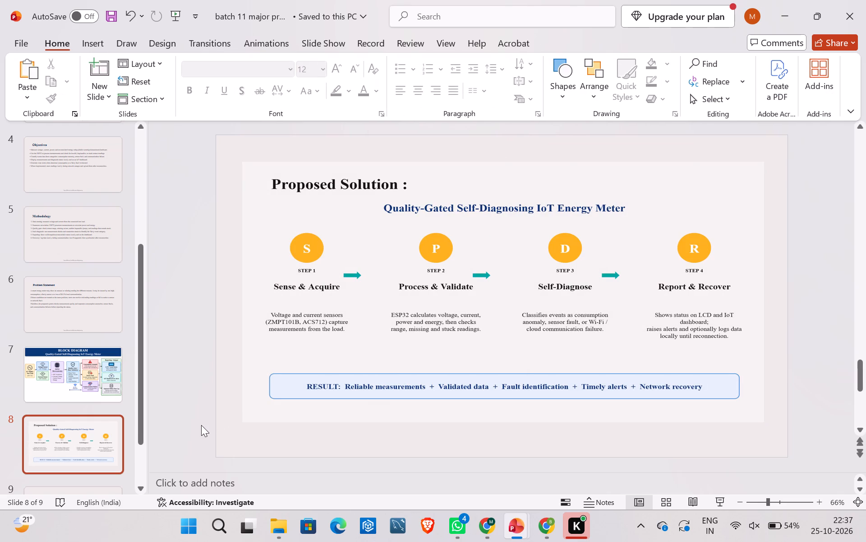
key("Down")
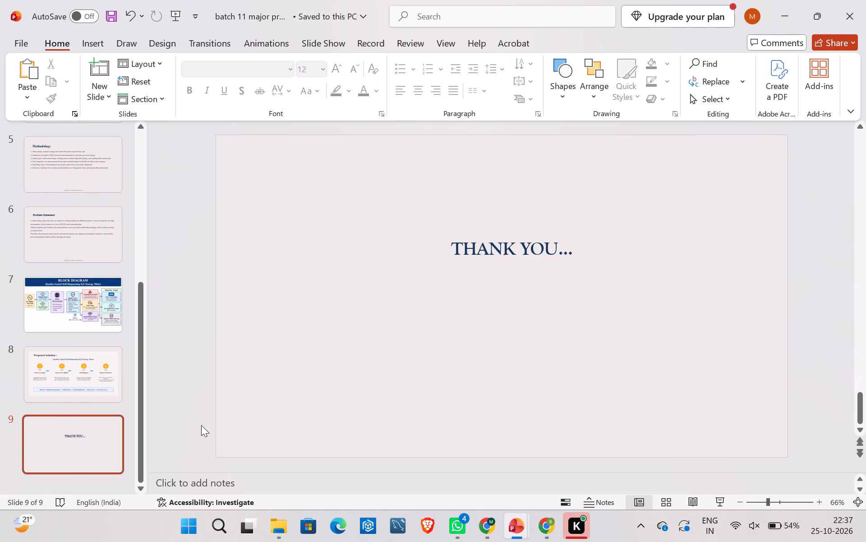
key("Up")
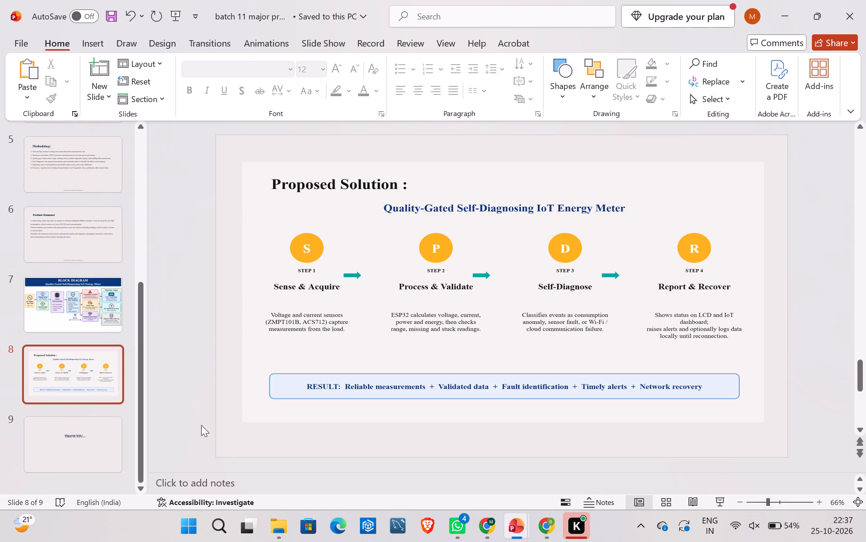
Move the Block Diagram slide one place down so it follows the Proposed Solution slide as slide 8.
left_click_drag(75, 309, 75, 332)
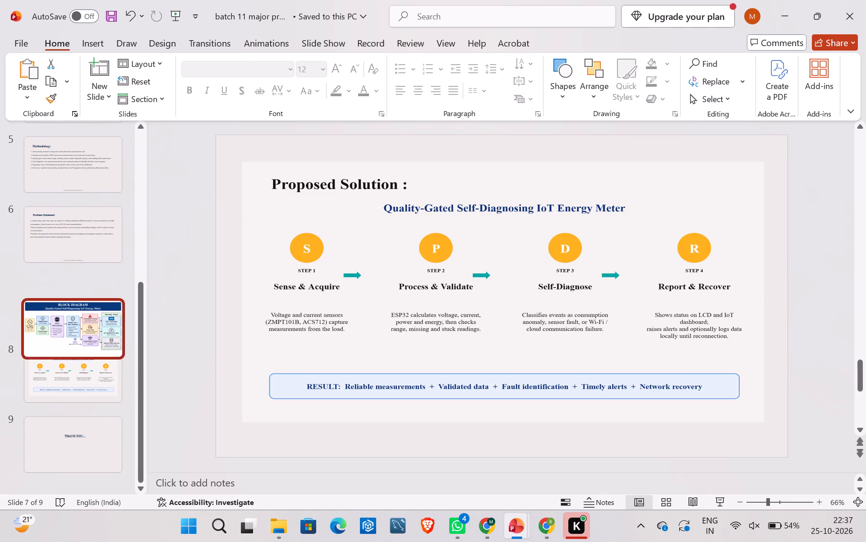
left_click_drag(75, 332, 66, 381)
left_click(74, 332)
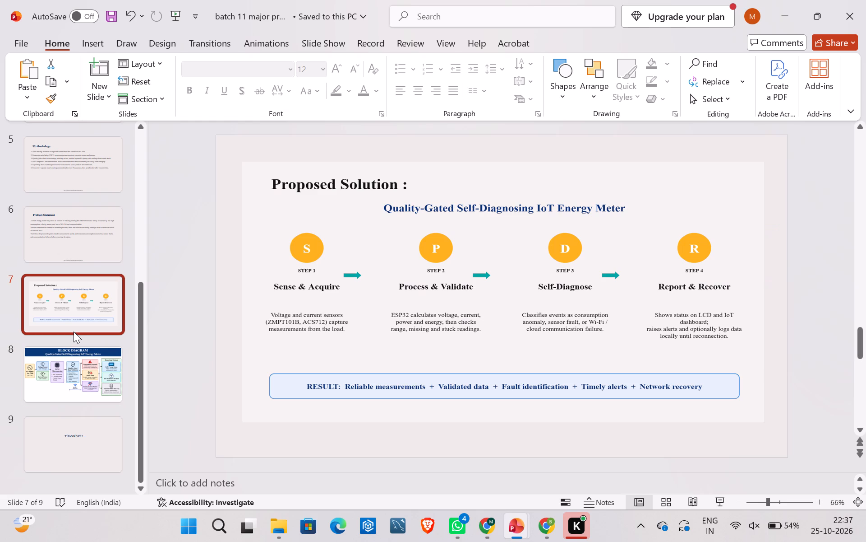
Enlarge the Proposed Solution picture on slide 7 slightly on all four sides, leaving a narrow margin around it.
left_click(301, 278)
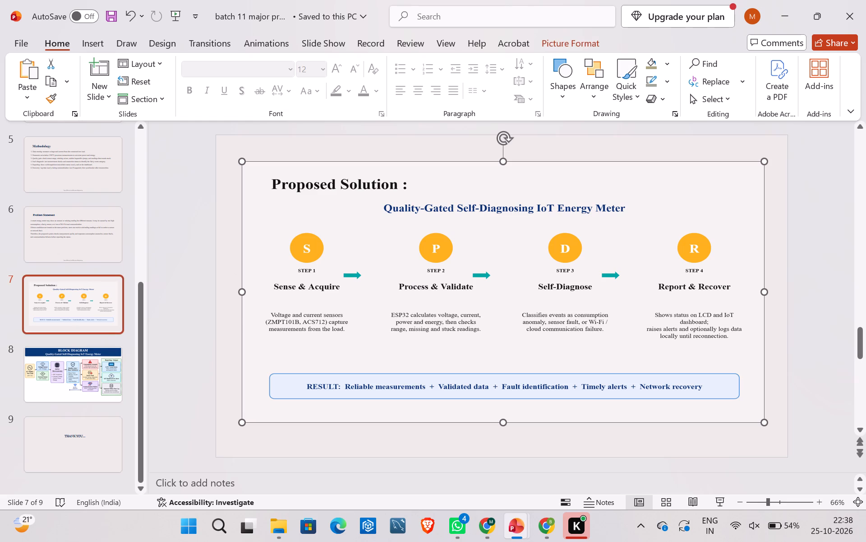
left_click(768, 290)
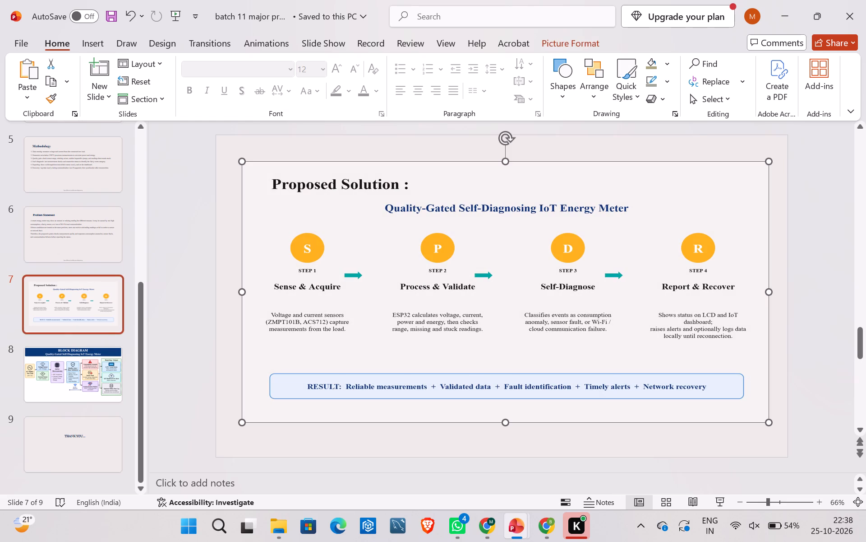
left_click_drag(506, 423, 507, 438)
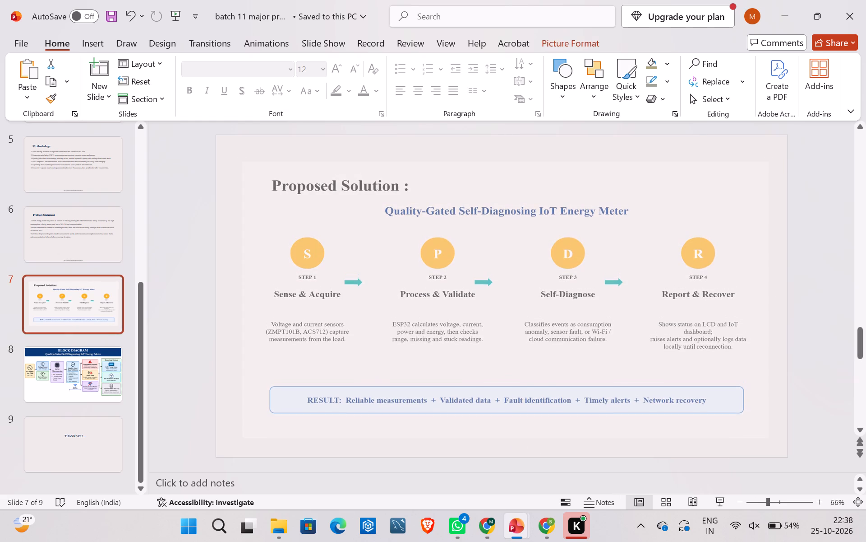
left_click_drag(507, 438, 507, 441)
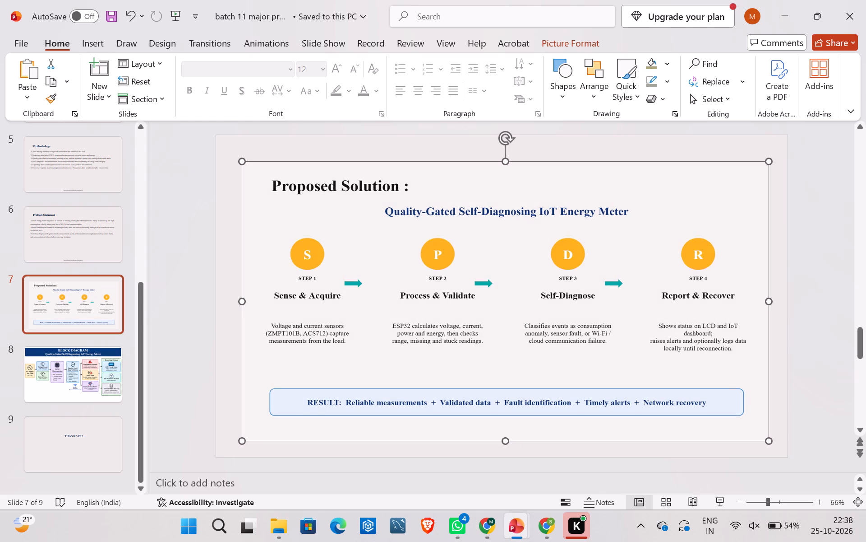
left_click(506, 165)
left_click_drag(506, 162, 504, 148)
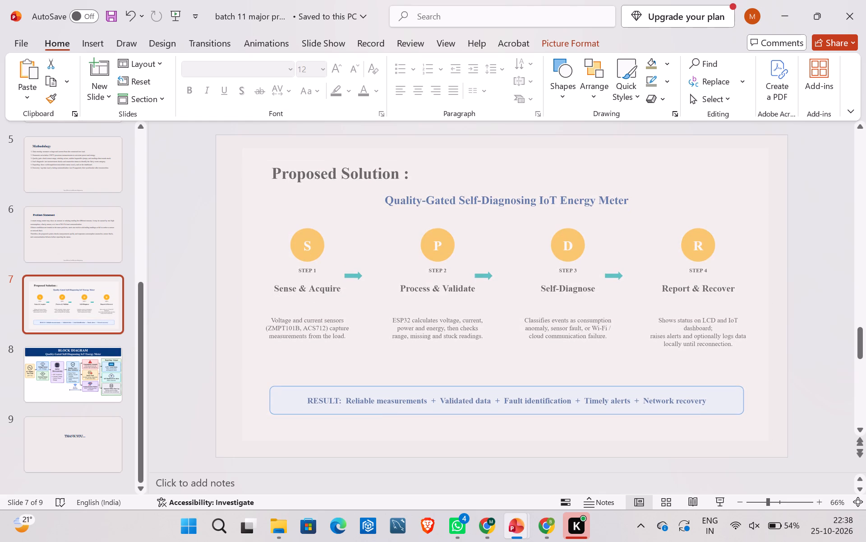
left_click_drag(504, 148, 502, 150)
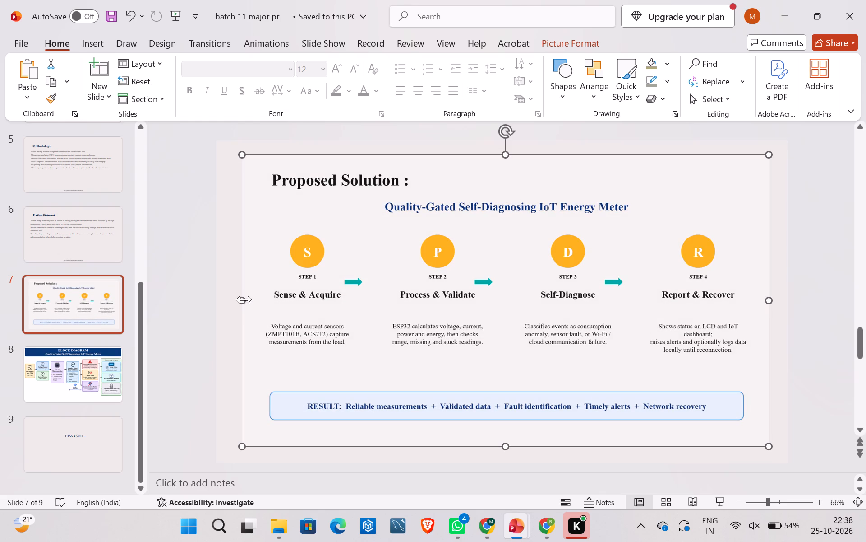
left_click_drag(241, 300, 235, 299)
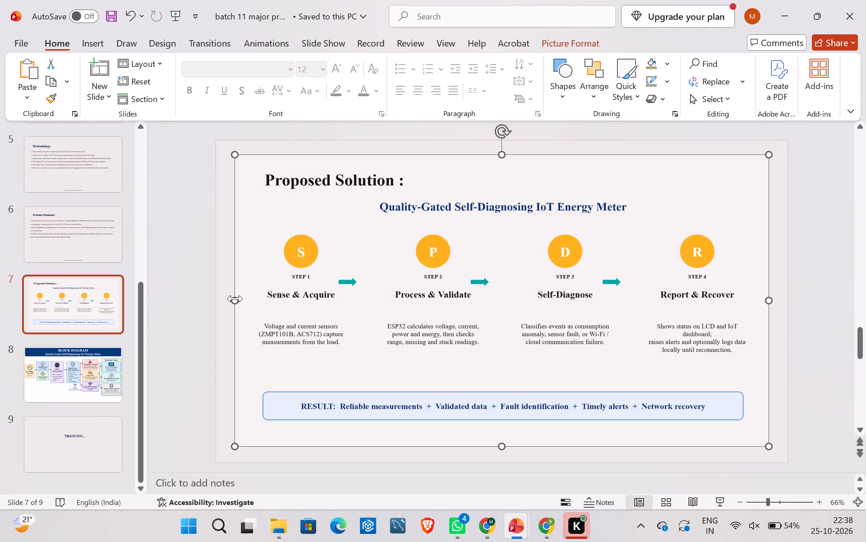
left_click_drag(767, 298, 774, 297)
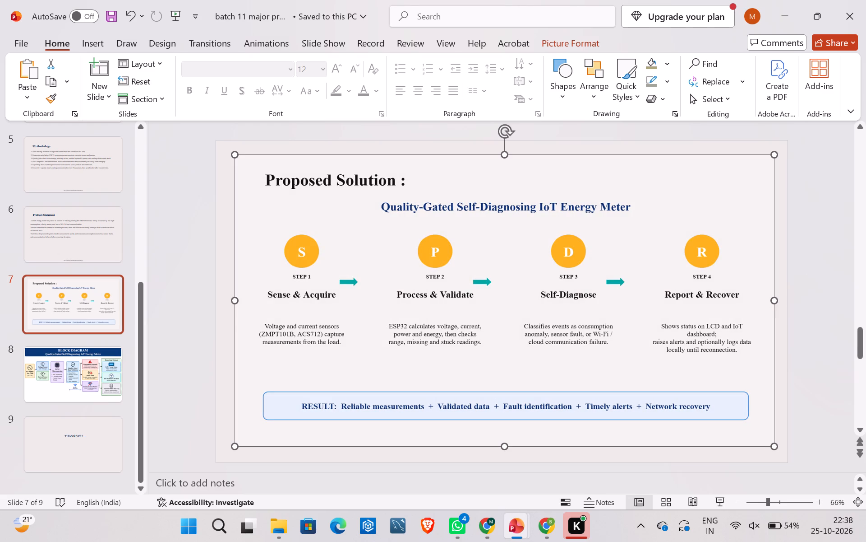
left_click(443, 456)
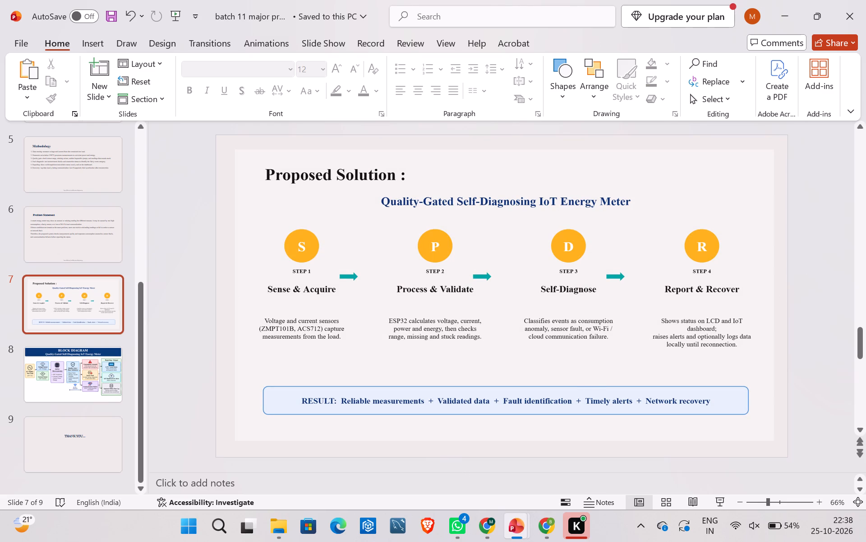
Review the deck's slides from the title to the Block Diagram, comparing their order and headings with the Contents list.
left_click(102, 364)
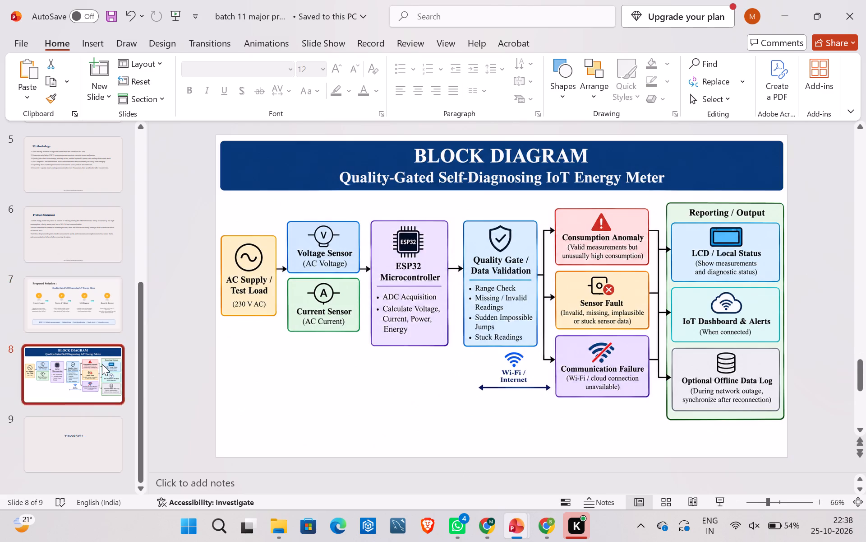
left_click(84, 299)
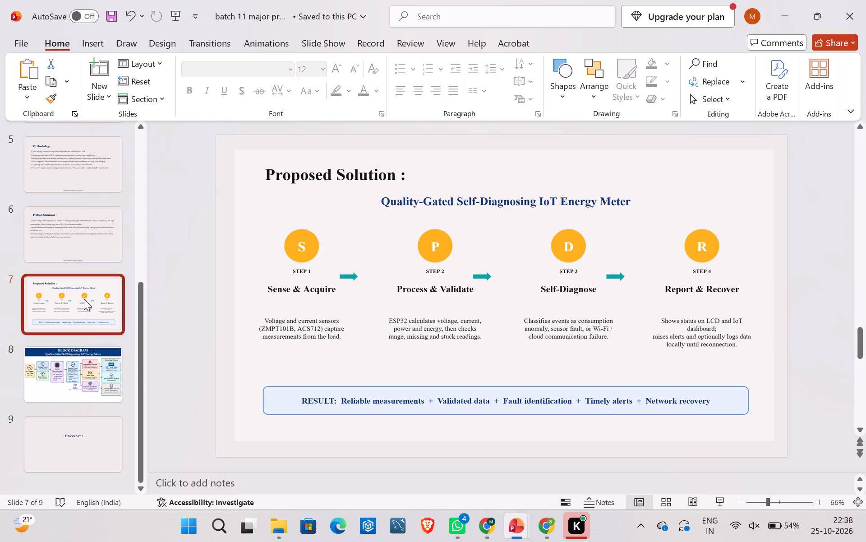
key("Up")
key("Up")
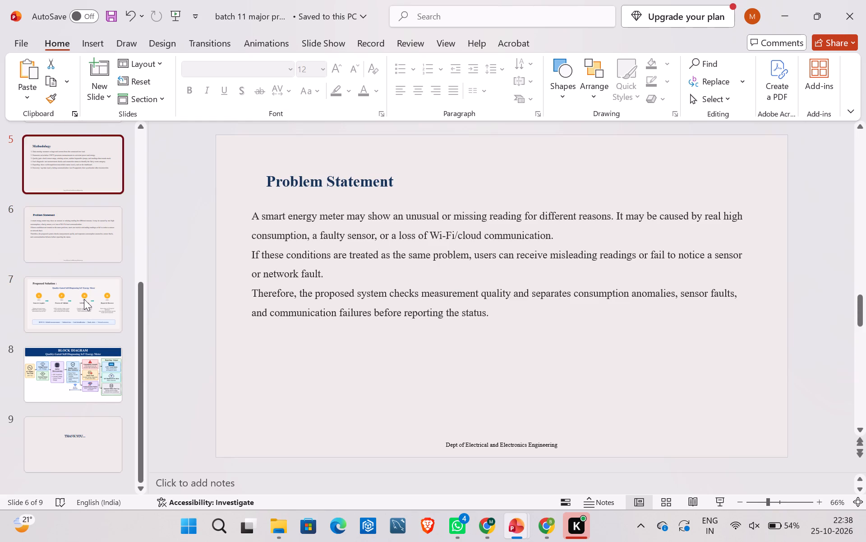
key("Up")
key("Up")
key("Up")
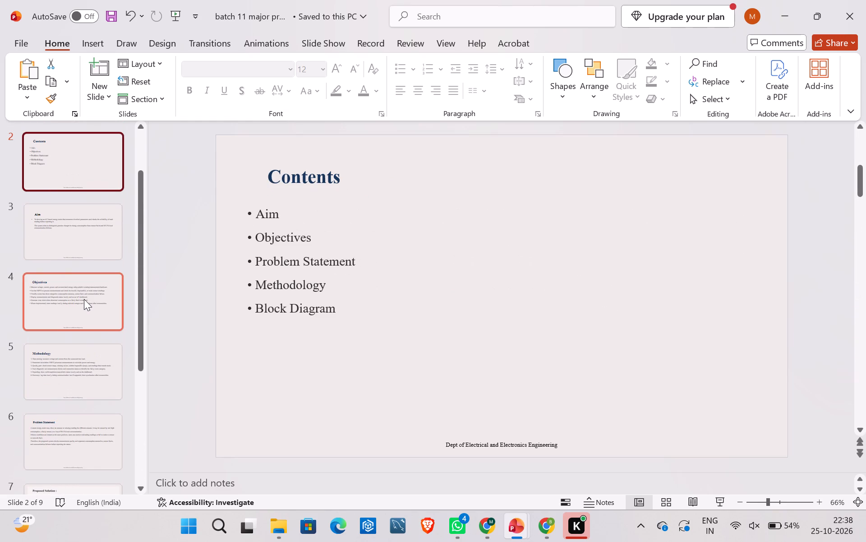
key("Down")
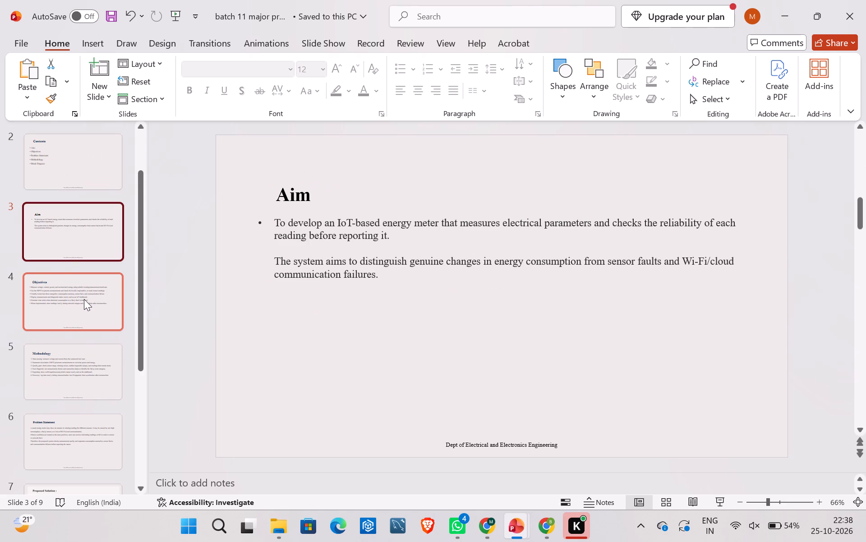
key("Up")
key("Up")
key("Up")
key("Down")
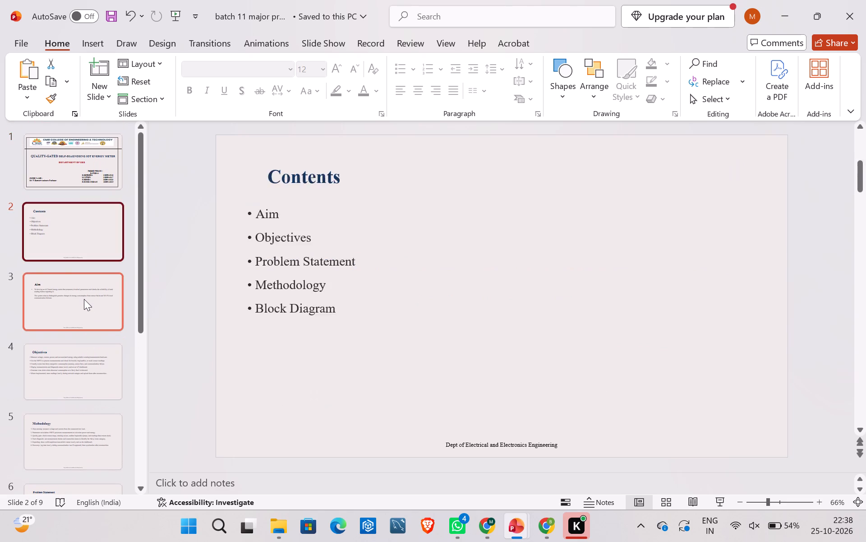
key("Down")
key("Down")
key("Down")
key("Down")
key("Down")
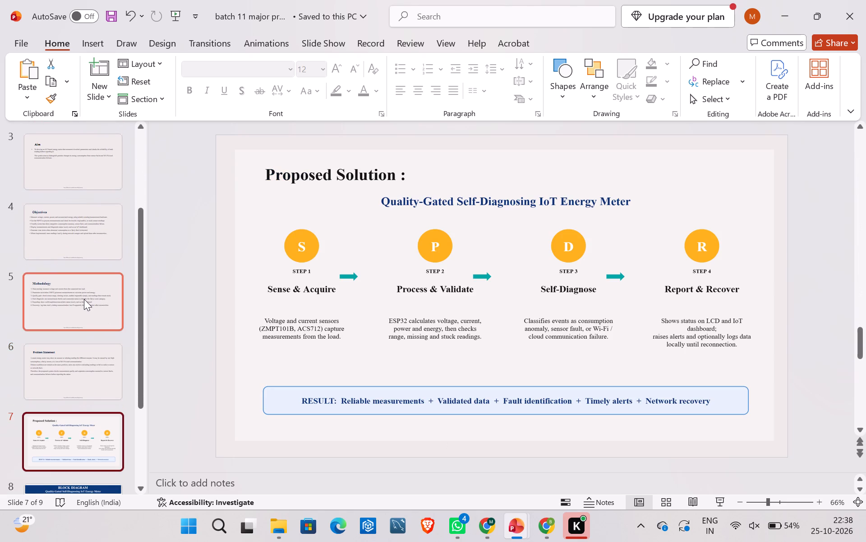
key("Up")
key("Up")
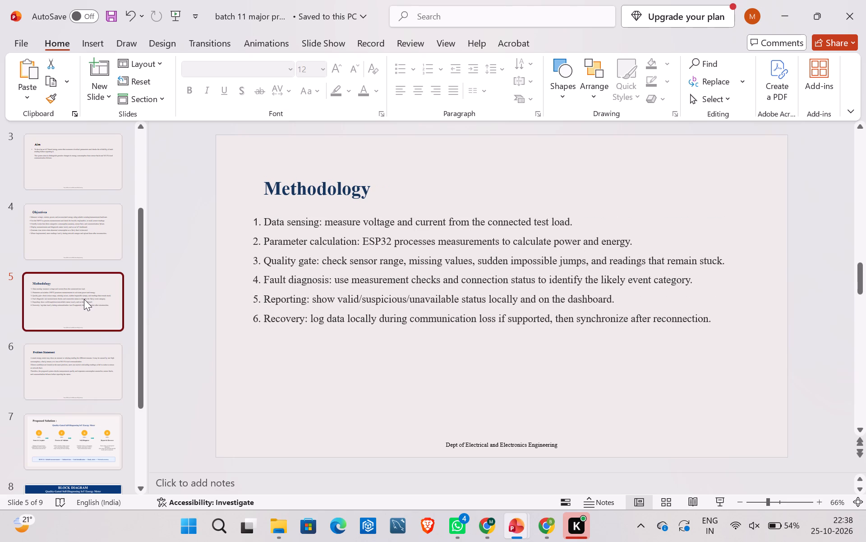
key("Up")
key("Down")
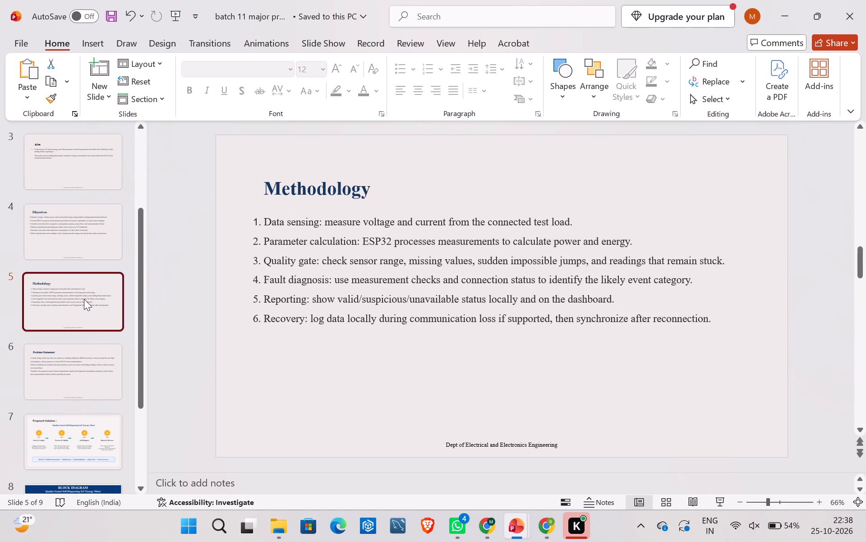
key("Down")
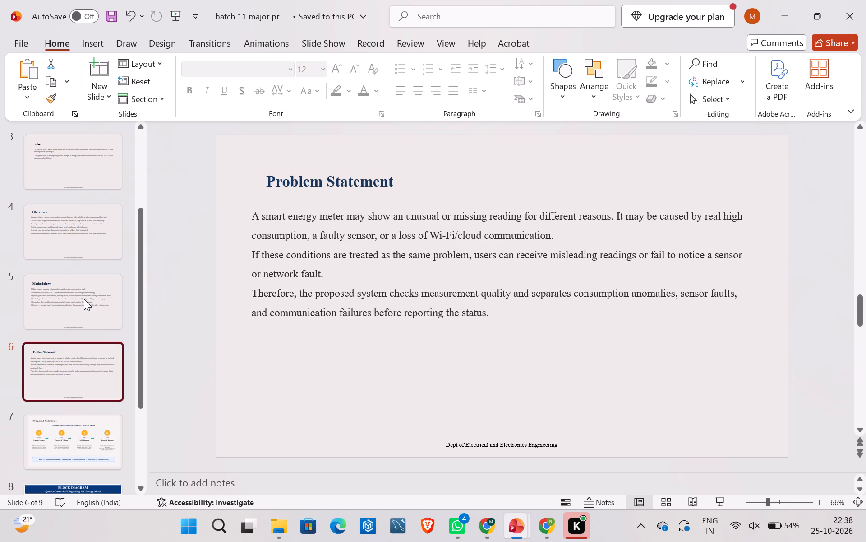
key("Up")
key("Up")
key("Up")
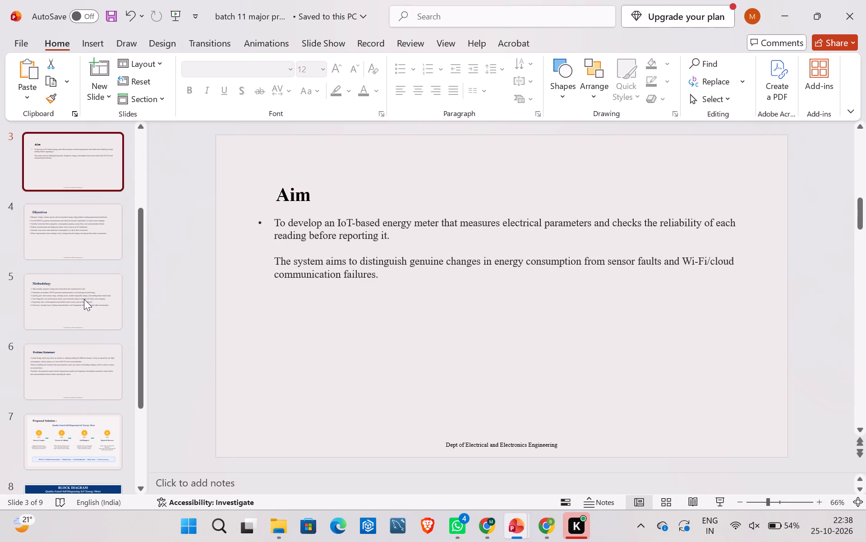
key("Up")
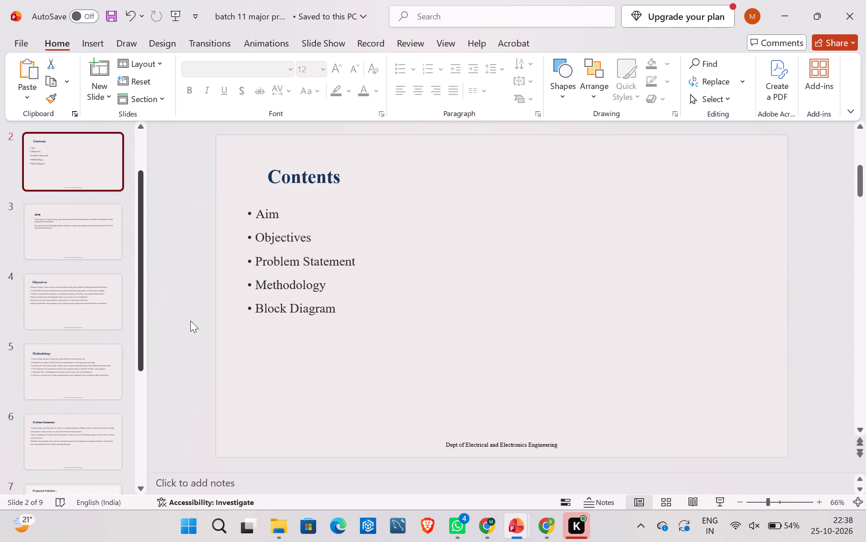
scroll(333, 326, "down", 1)
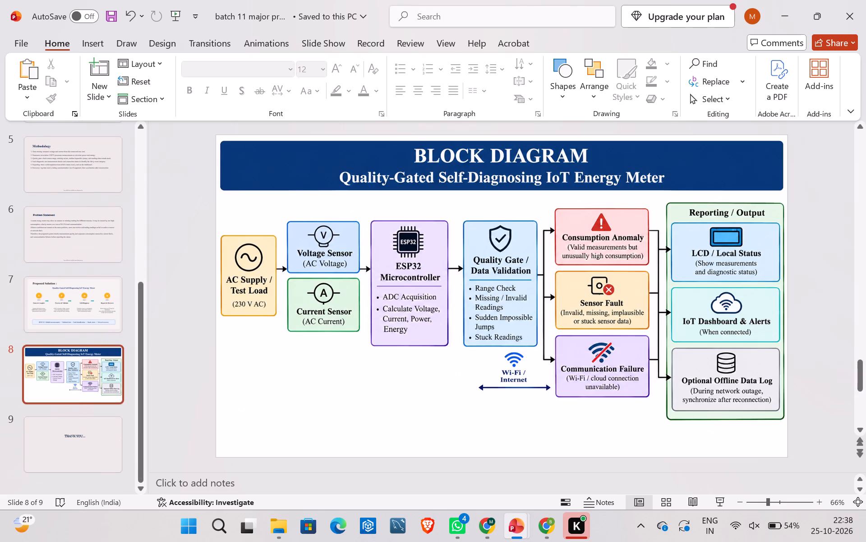
scroll(83, 220, "up", 5)
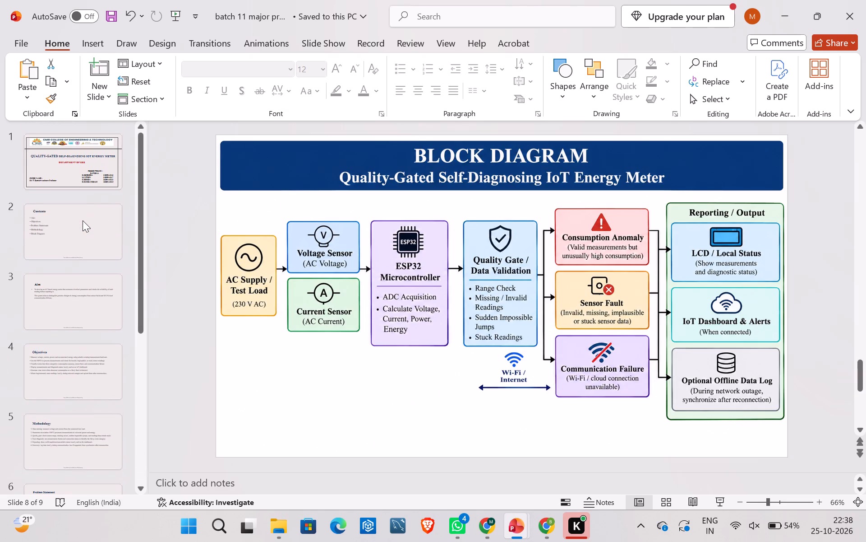
Add a line reading "Proposed solution" between Methodology and Block Diagram in the list on the Contents slide.
left_click(83, 221)
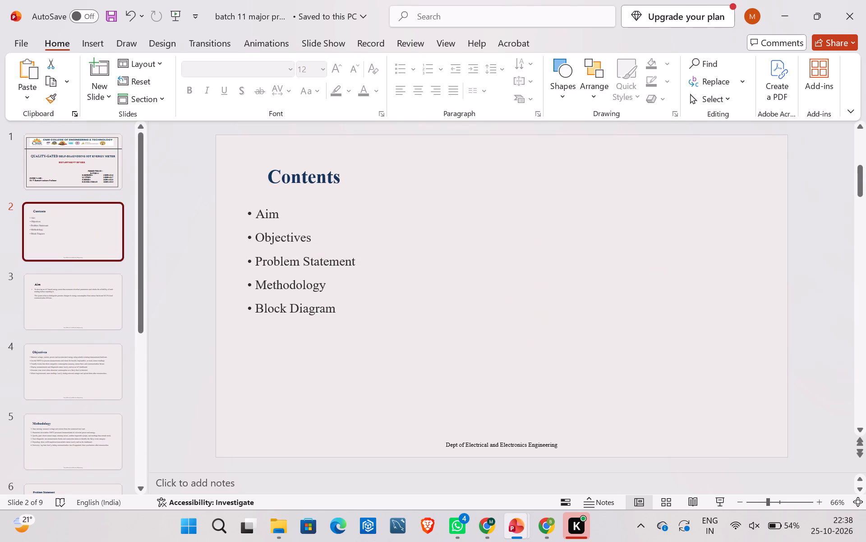
scroll(87, 370, "down", 2)
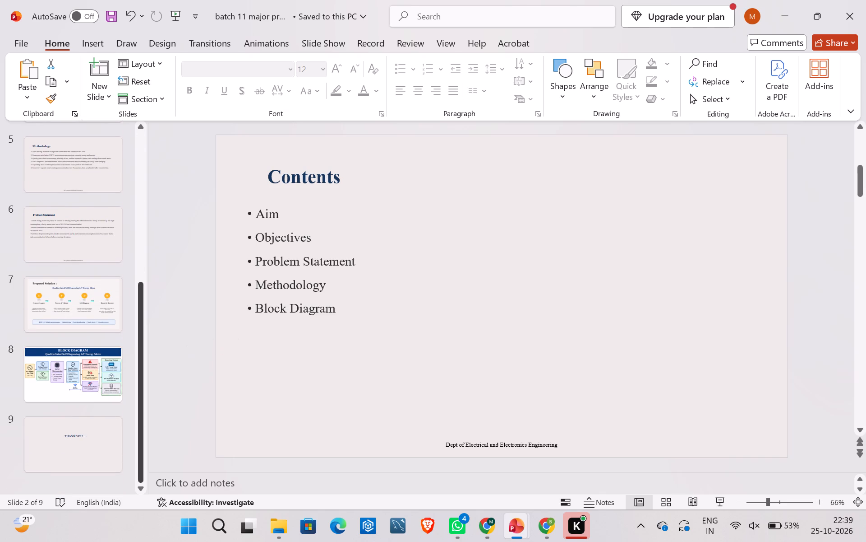
left_click(332, 286)
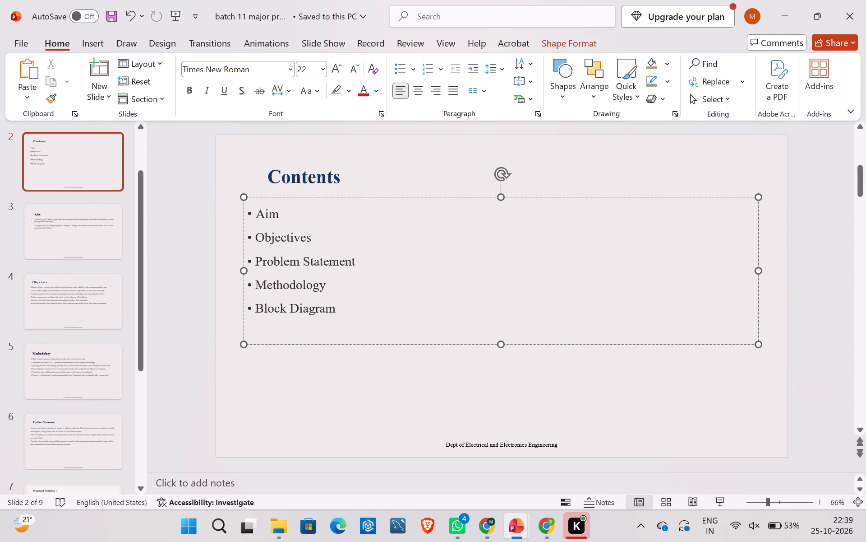
key("Return")
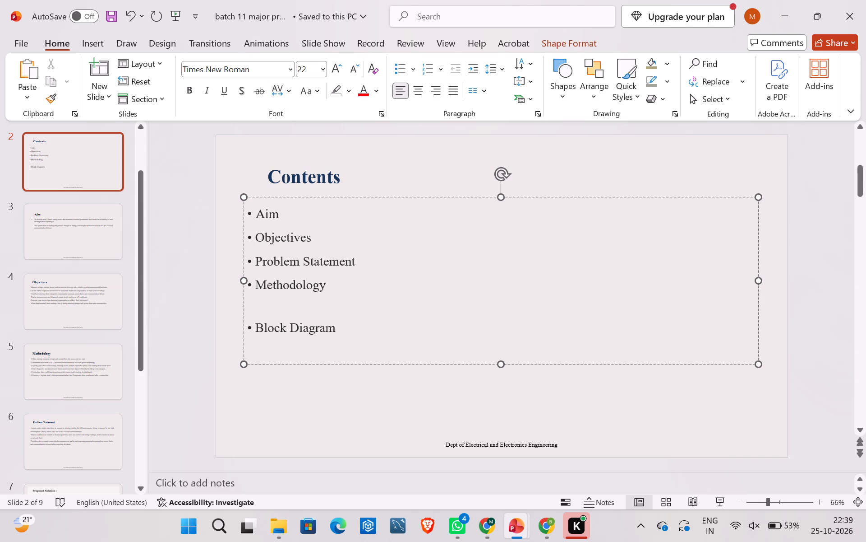
key("p")
key("BackSpace")
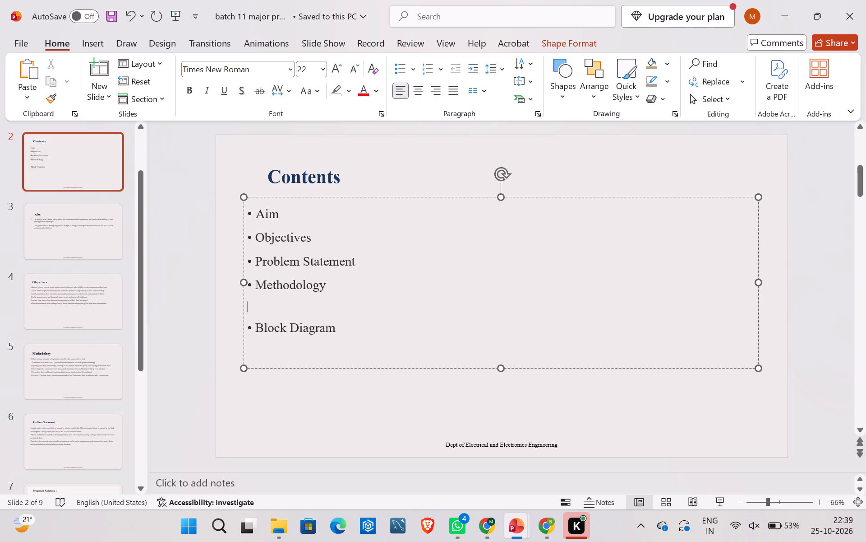
type("proposed")
key("space")
type("solution")
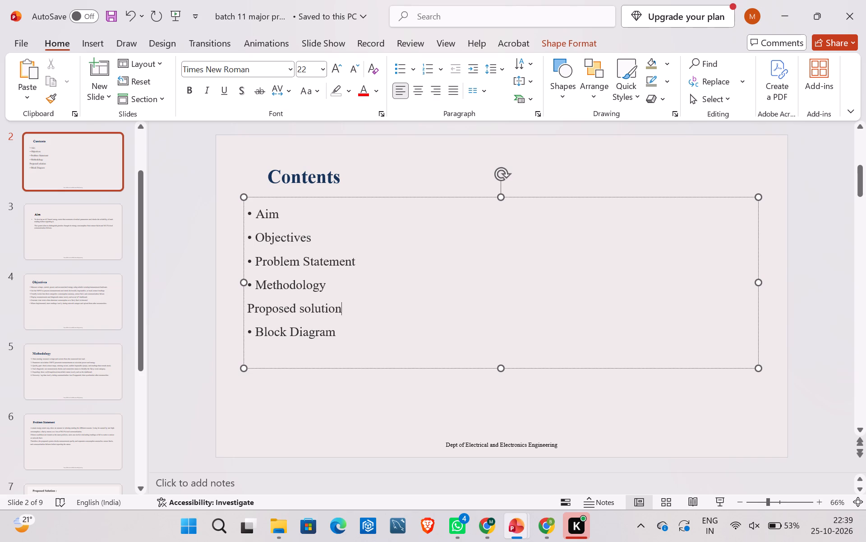
Apply filled round bullets to the "Proposed solution" line in the Contents list.
left_click(440, 77)
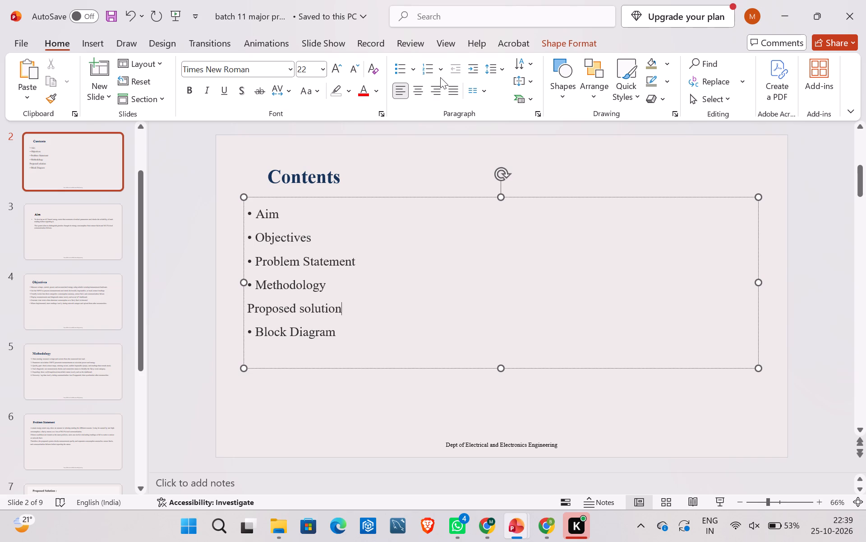
left_click(440, 69)
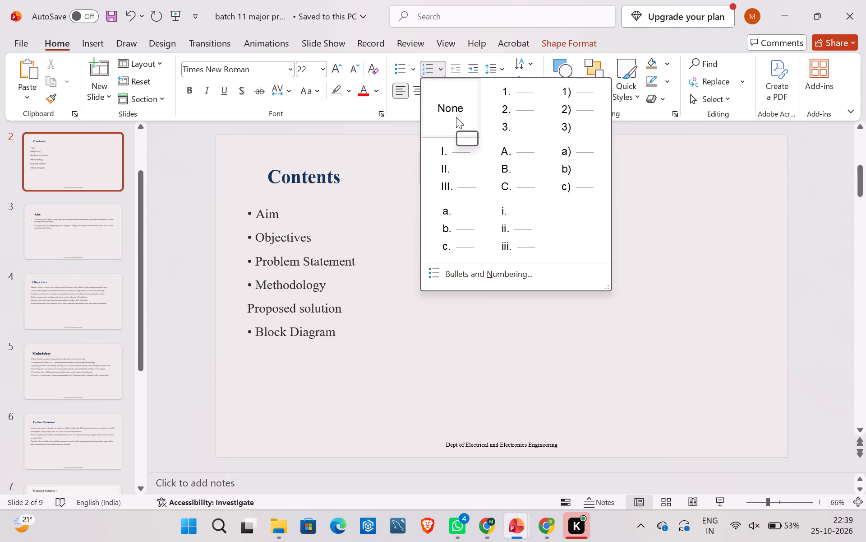
left_click(410, 69)
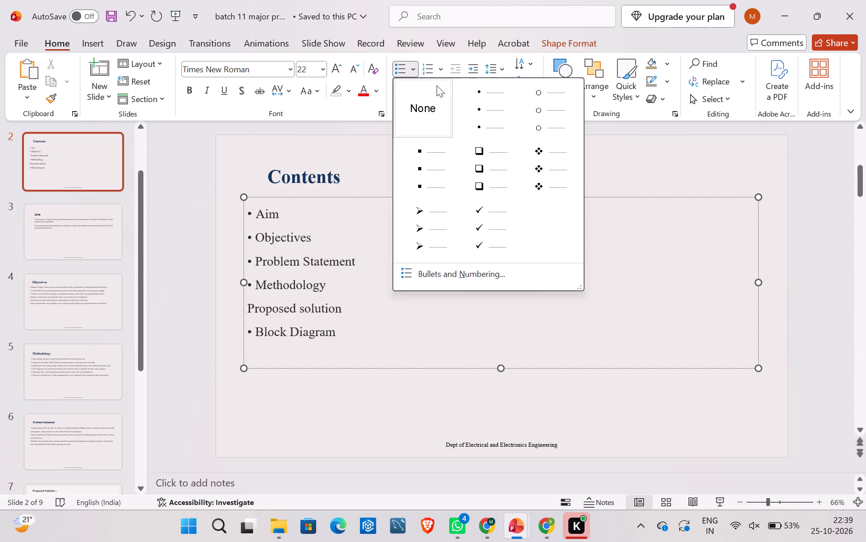
left_click(500, 107)
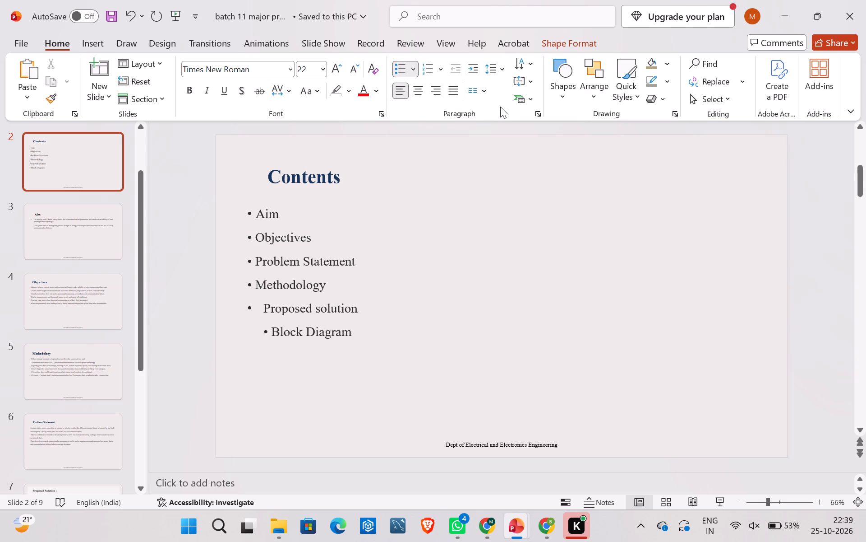
Replace the typed bullet before "Block Diagram" in the Contents list with a real round bullet matching the "Proposed solution" line.
left_click(259, 332)
key("BackSpace")
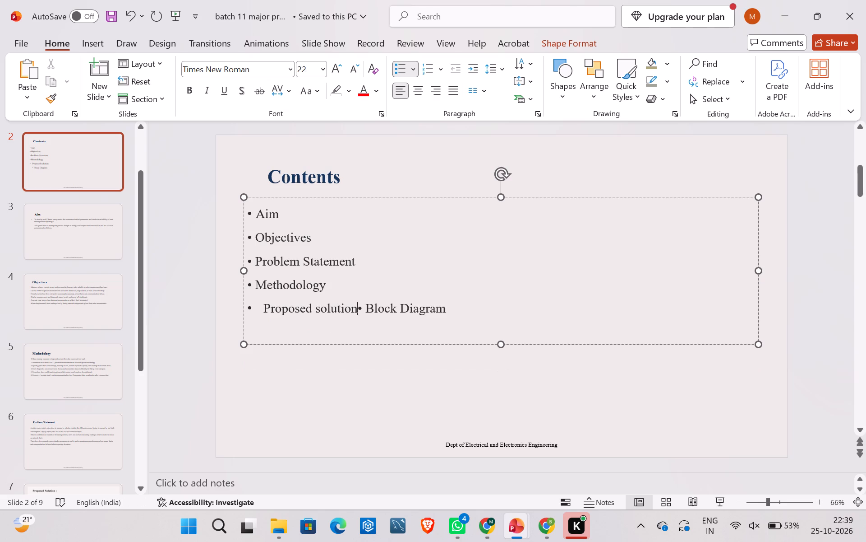
key("Return")
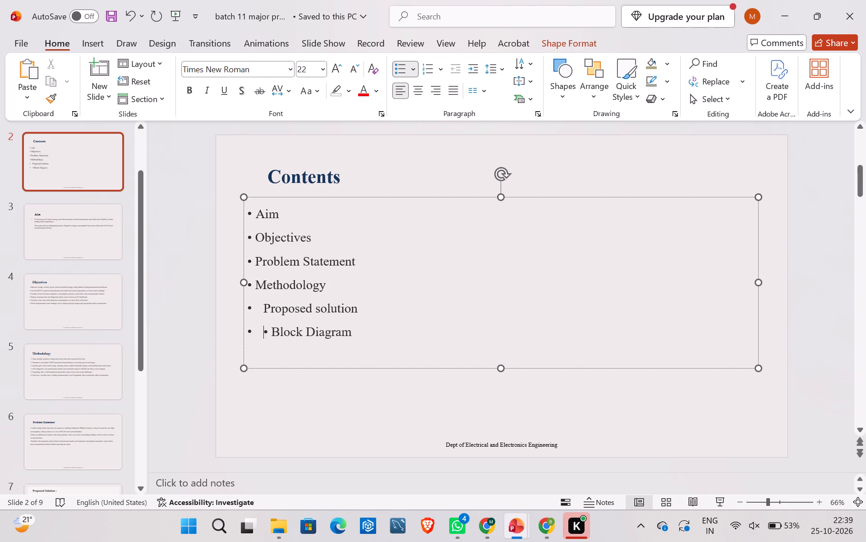
left_click(267, 333)
key("BackSpace")
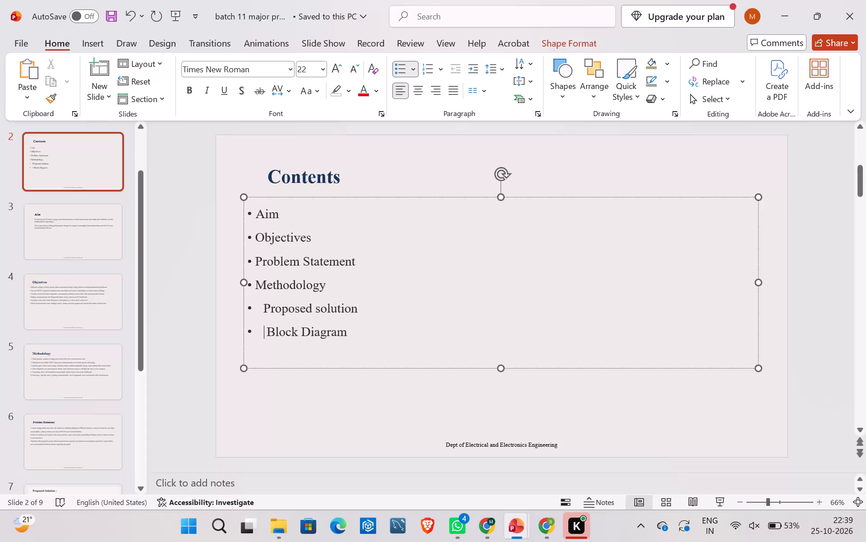
key("BackSpace")
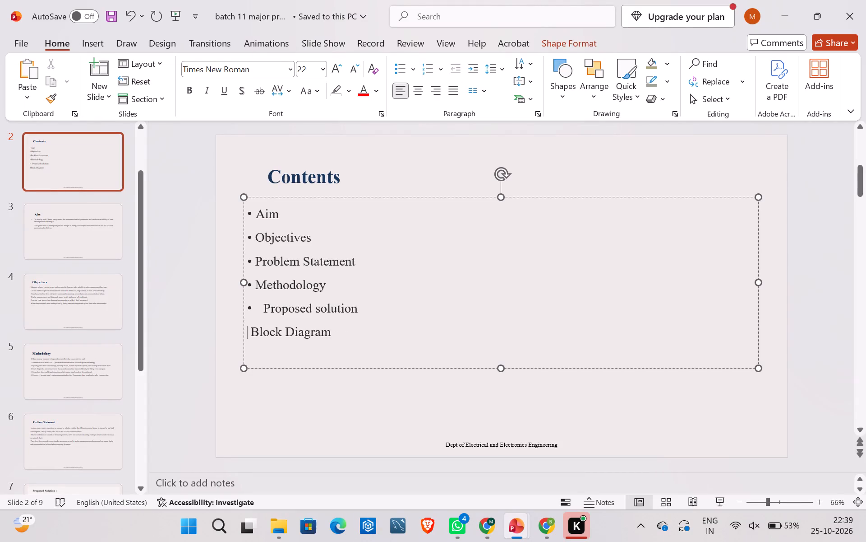
key("ctrl+z")
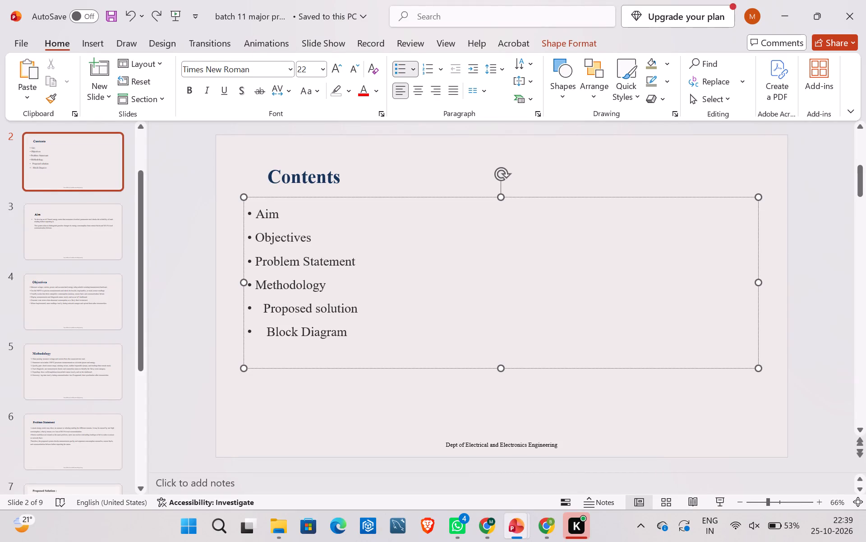
Shift Methodology, Problem Statement, Objectives and Aim away from their bullets by three spaces each, roughly lining up with "Proposed solution".
left_click(263, 305)
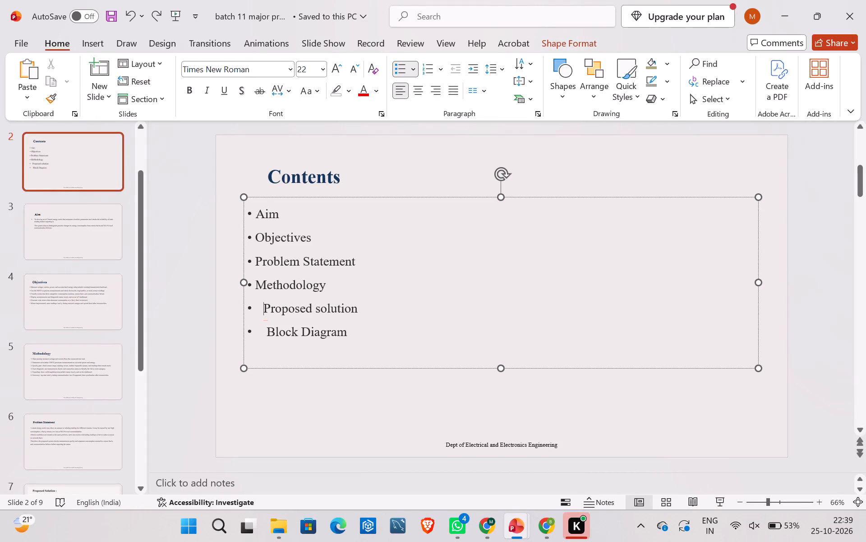
left_click(257, 282)
key("space")
key("space")
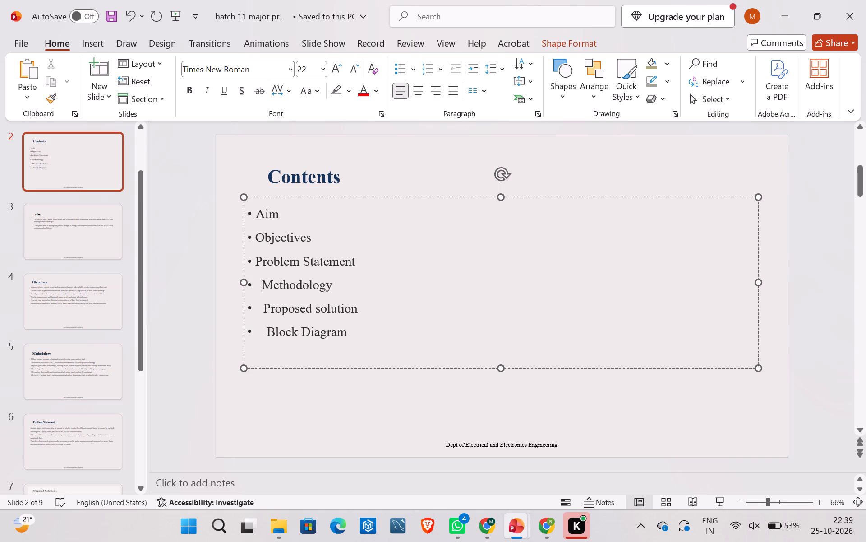
key("space")
left_click(253, 260)
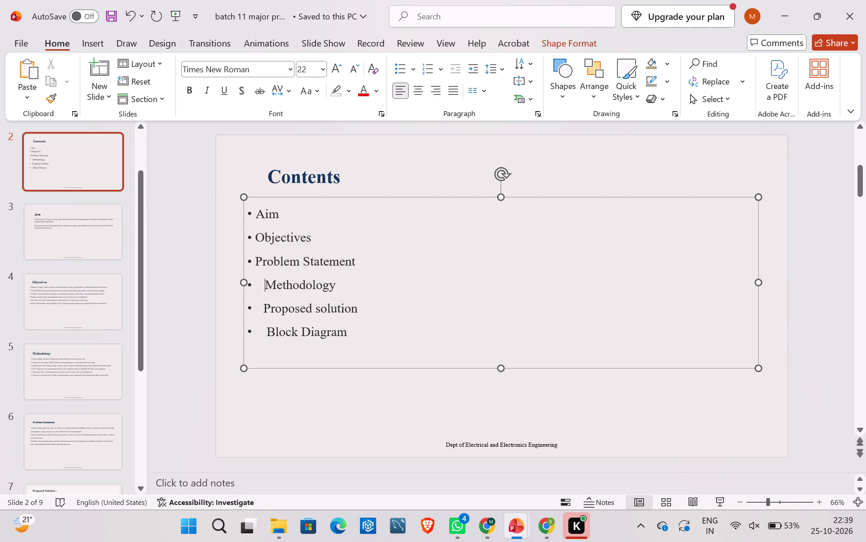
key("space")
key("space")
key("space")
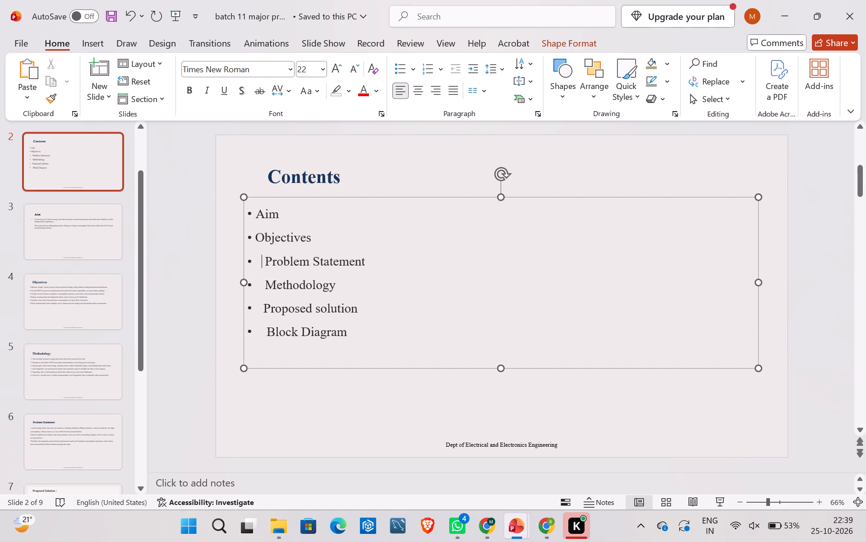
left_click(254, 238)
key("space")
key("space")
key("space")
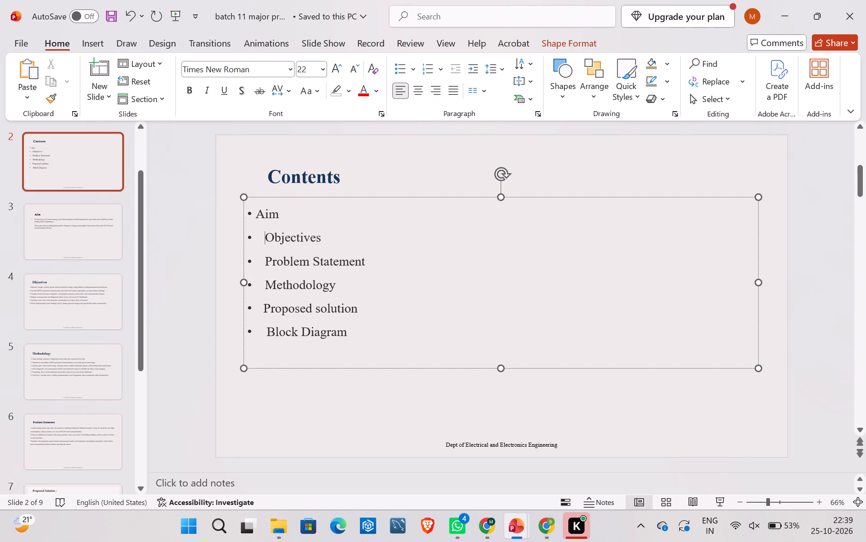
left_click(255, 210)
key("space")
key("space")
key("space")
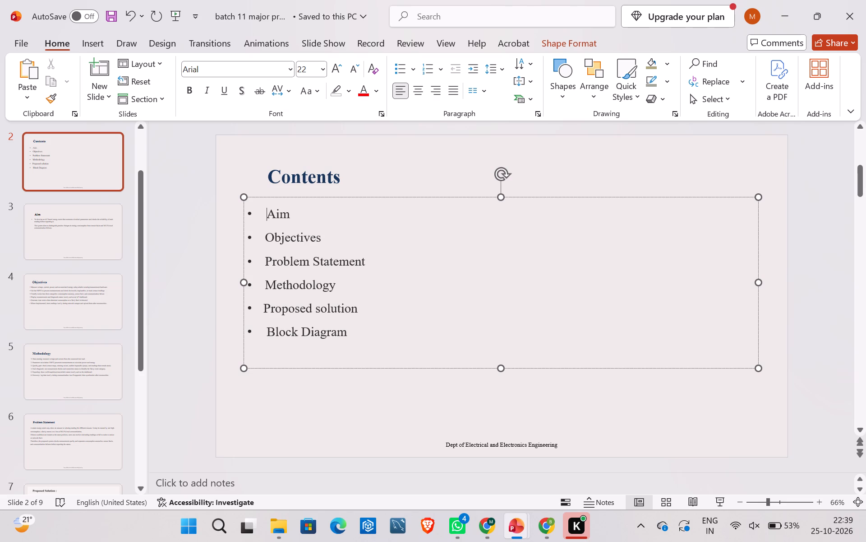
left_click(222, 204)
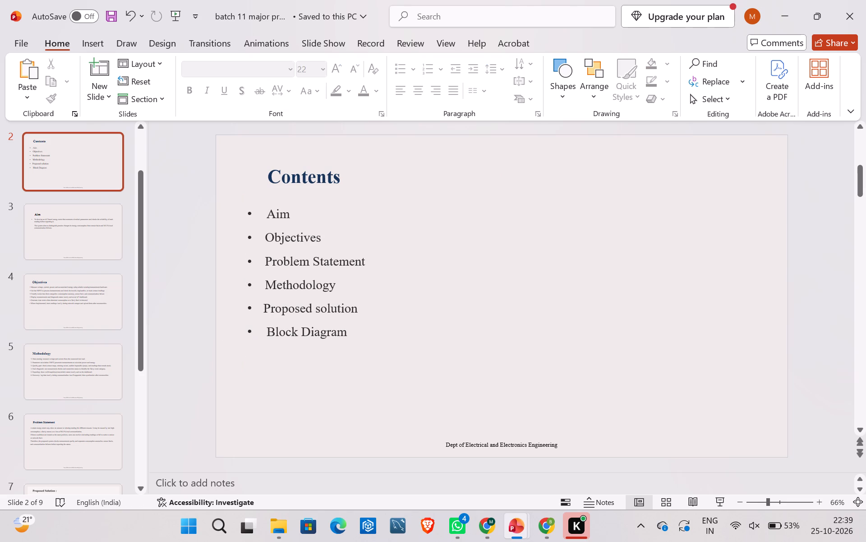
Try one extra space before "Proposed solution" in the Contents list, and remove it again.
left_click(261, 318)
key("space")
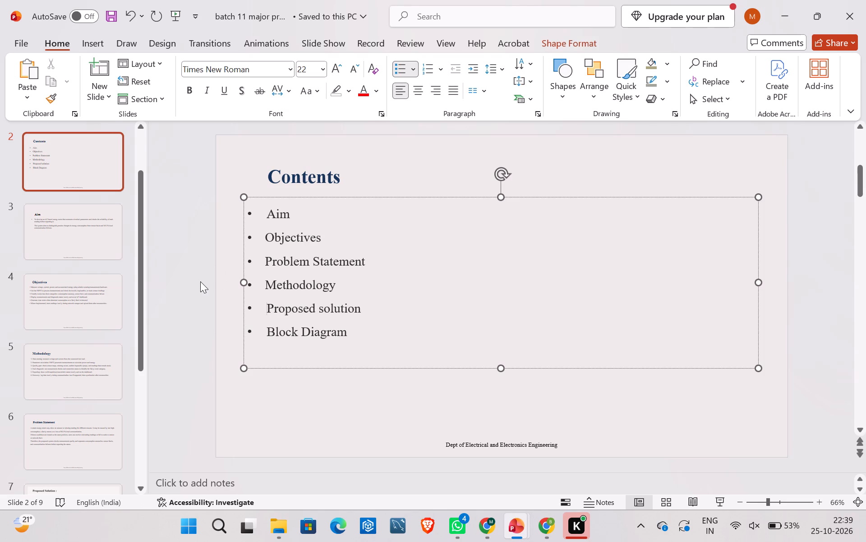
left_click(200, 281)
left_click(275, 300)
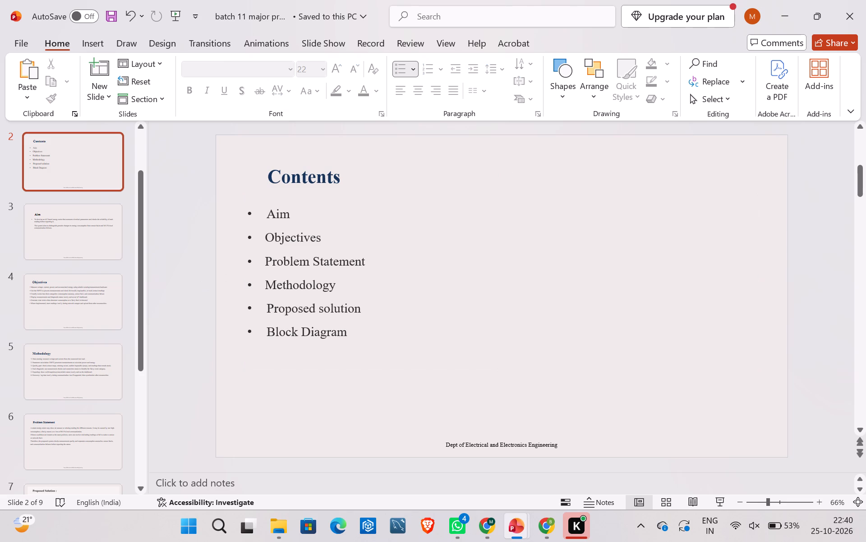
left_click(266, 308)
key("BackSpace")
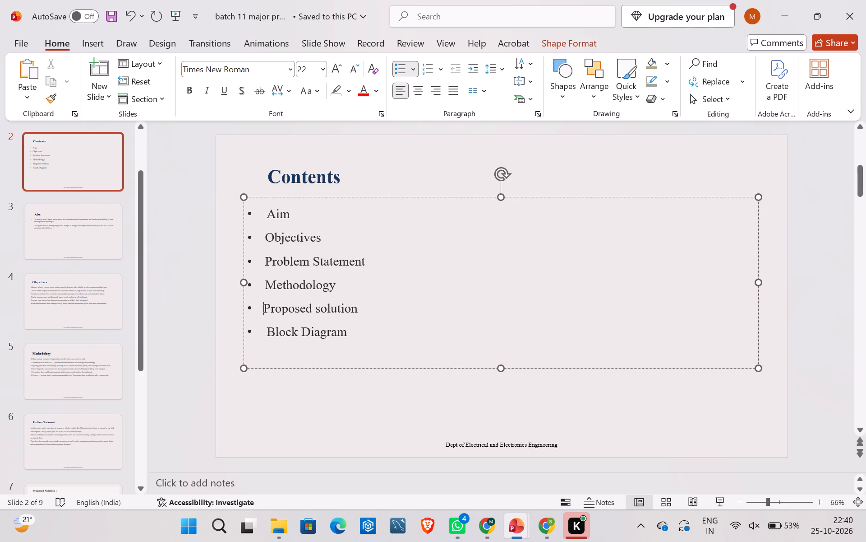
Remove one leading space each from Block Diagram, Methodology, Problem Statement, Objectives and Aim to align the Contents entries.
left_click(267, 329)
key("BackSpace")
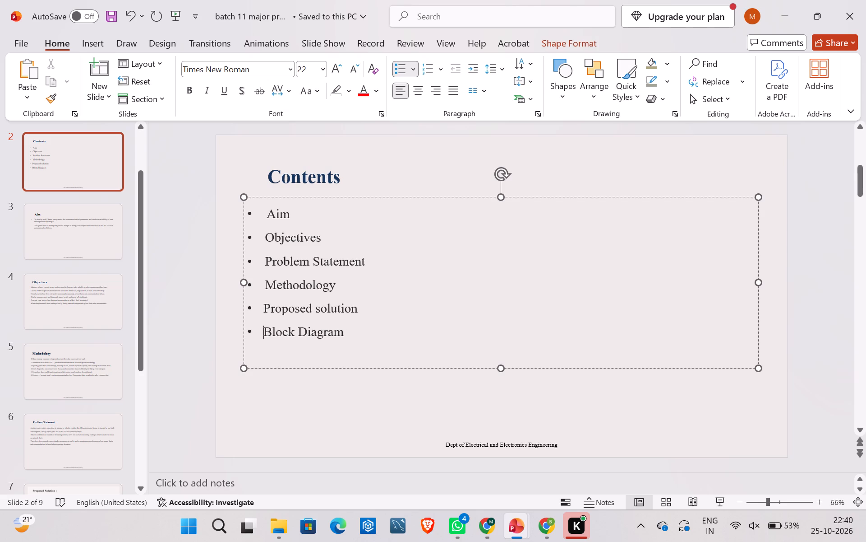
left_click(262, 282)
left_click(265, 283)
key("BackSpace")
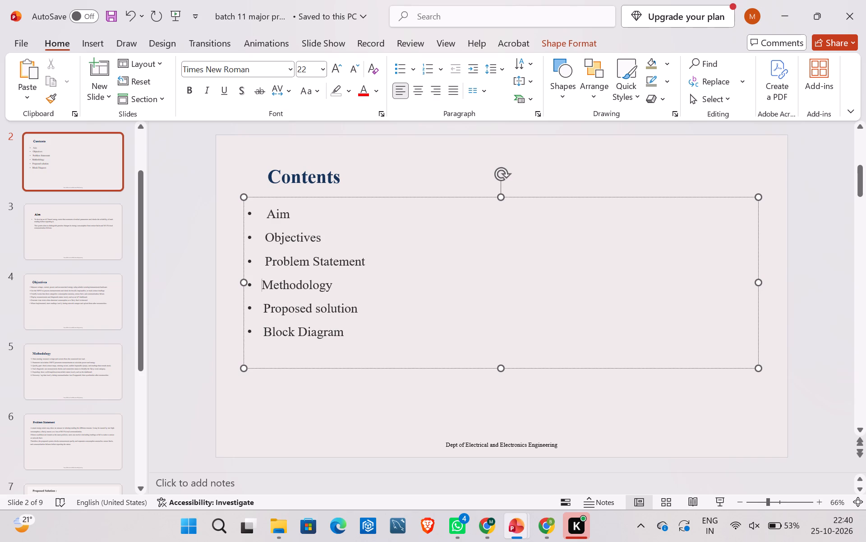
left_click(265, 260)
key("BackSpace")
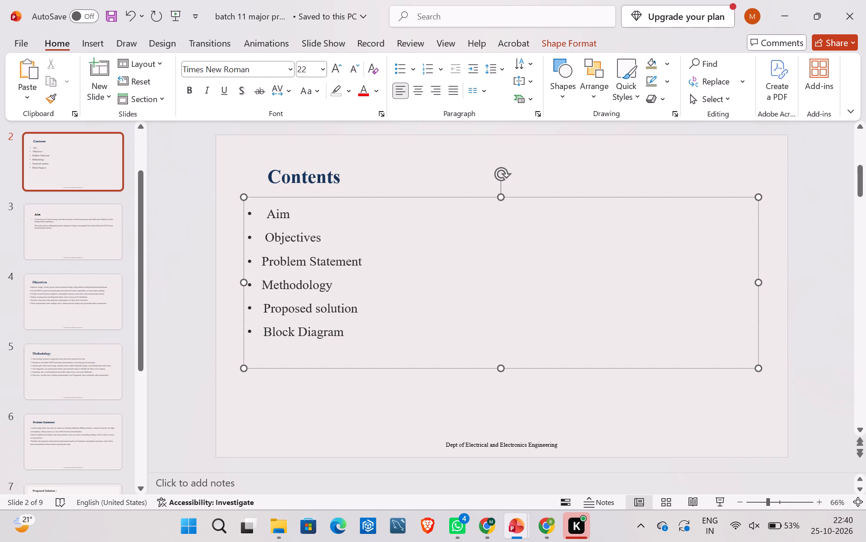
left_click(265, 229)
key("BackSpace")
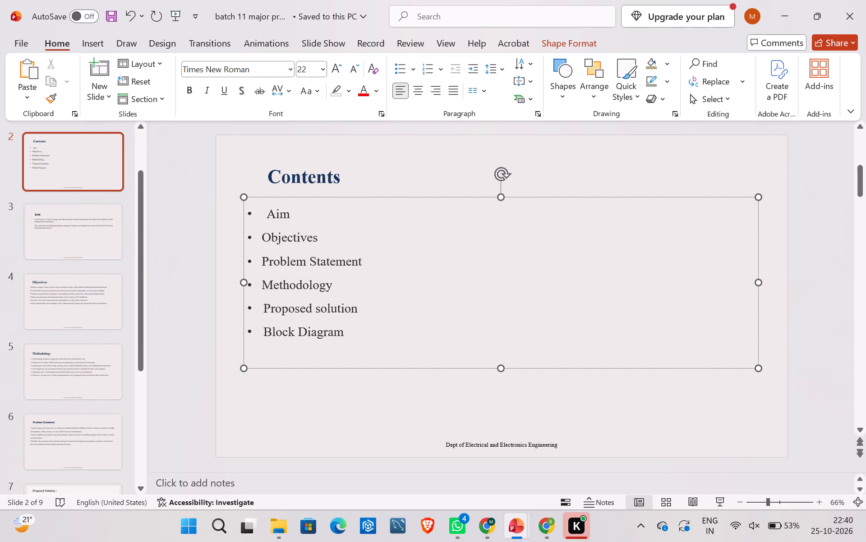
left_click(266, 213)
key("BackSpace")
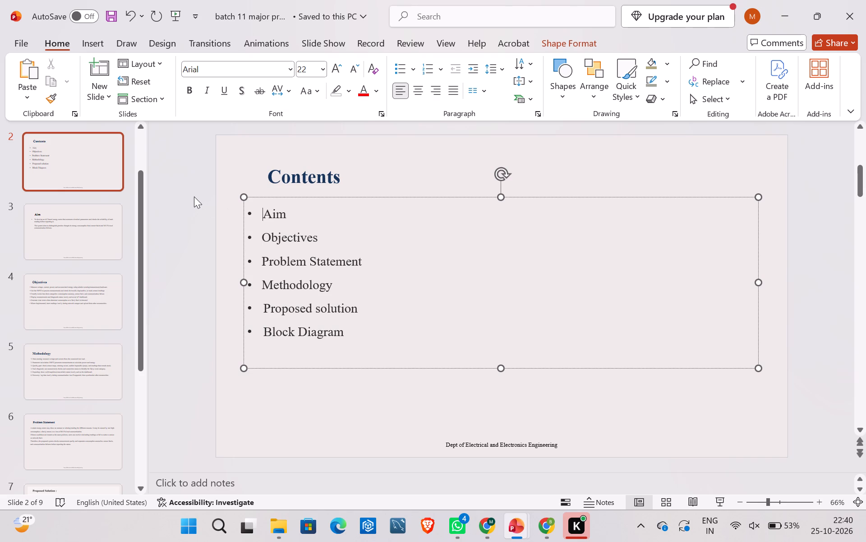
left_click(194, 196)
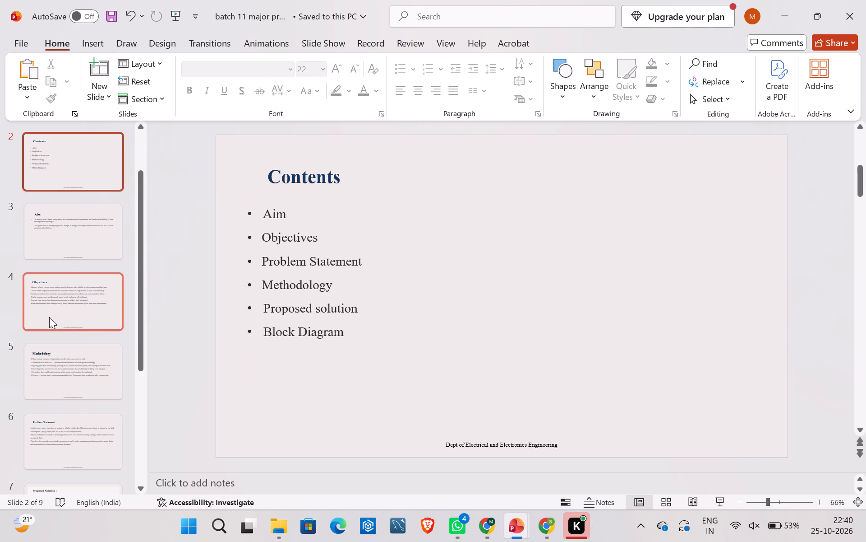
Review the order and content of the slides from Contents through Proposed Solution against the Contents list.
left_click(51, 312)
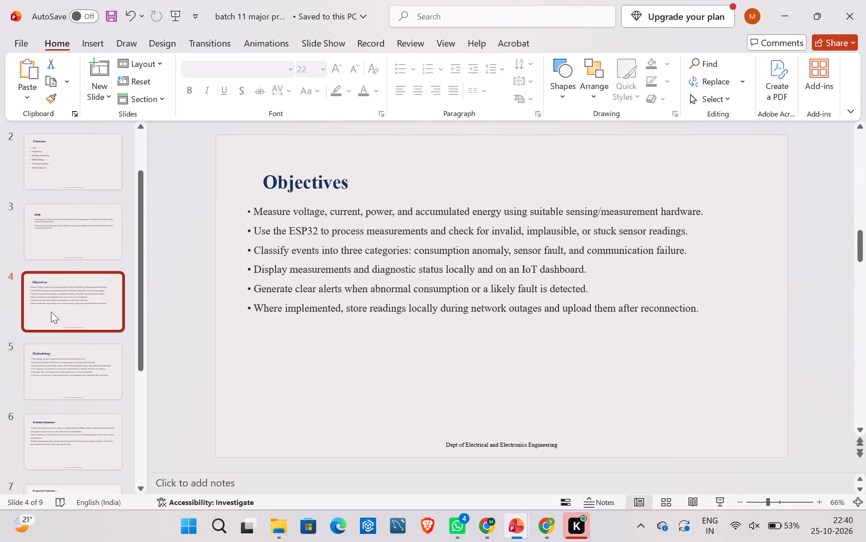
key("Up")
key("Up")
key("Down")
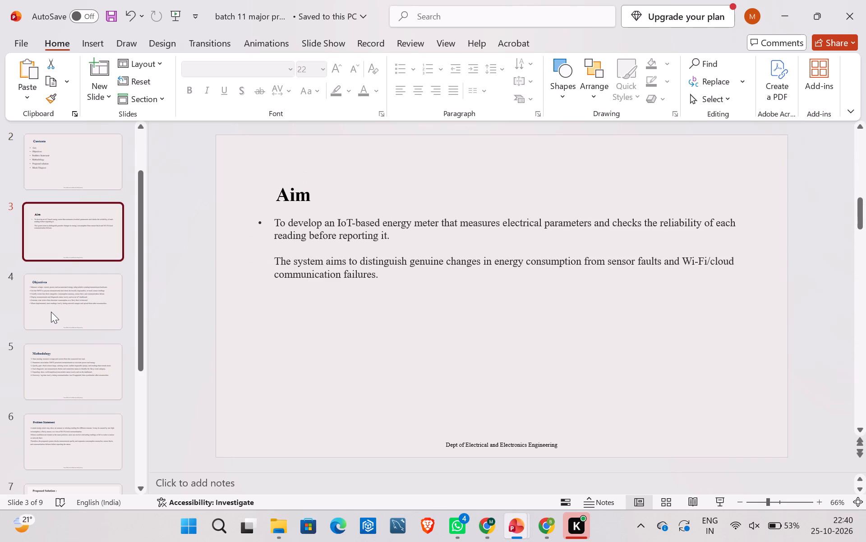
key("Up")
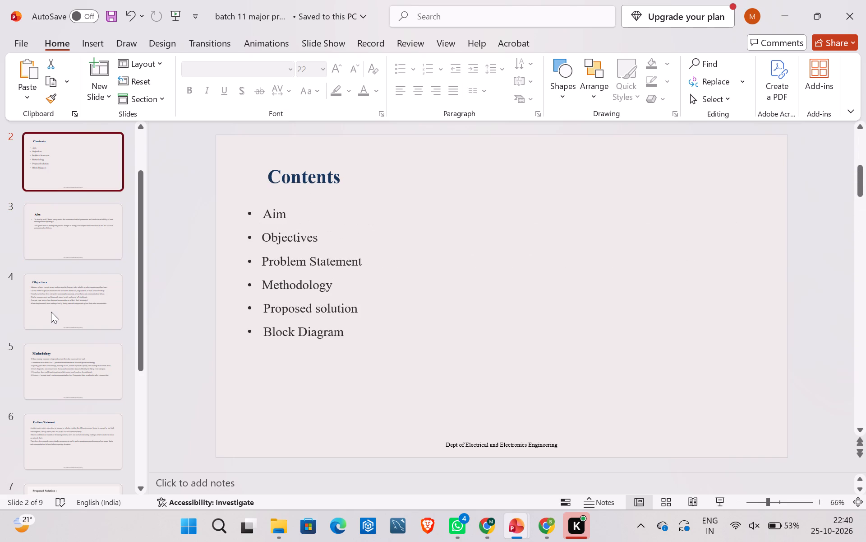
key("Down")
key("Down")
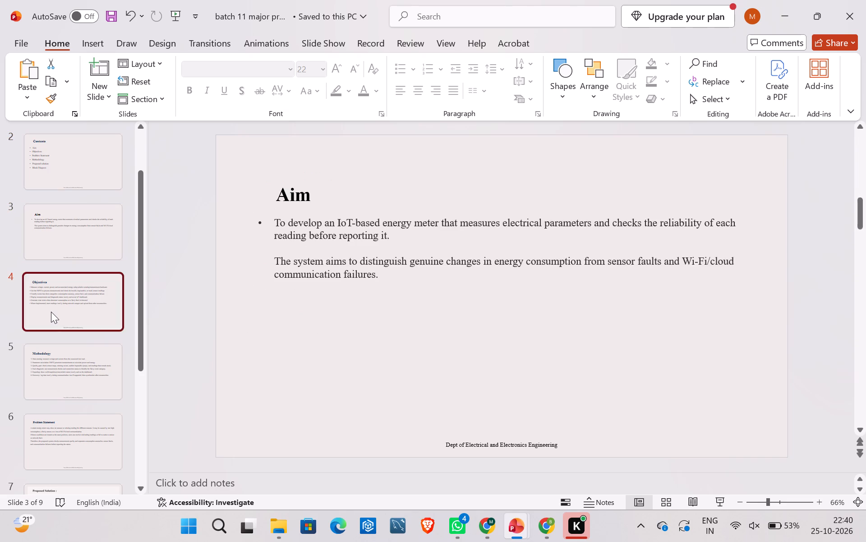
key("Down")
key("Down")
key("Down")
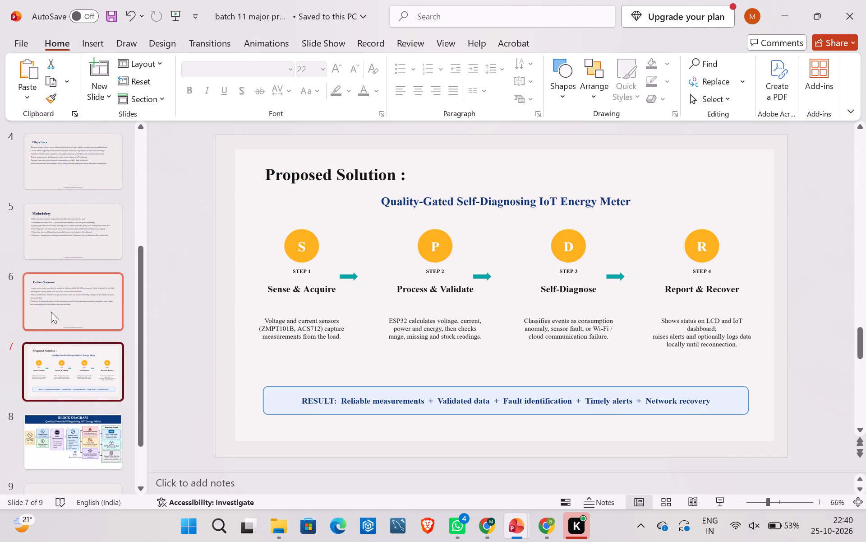
key("Up")
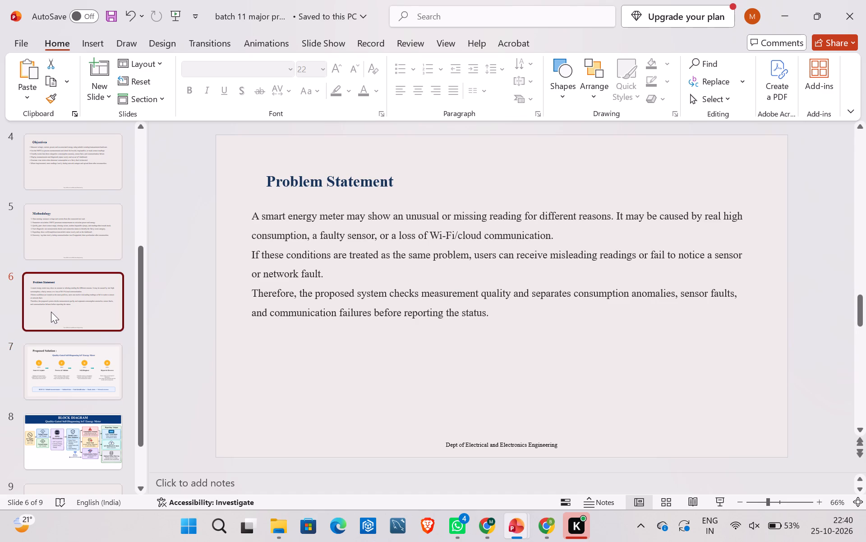
key("Up")
key("Up")
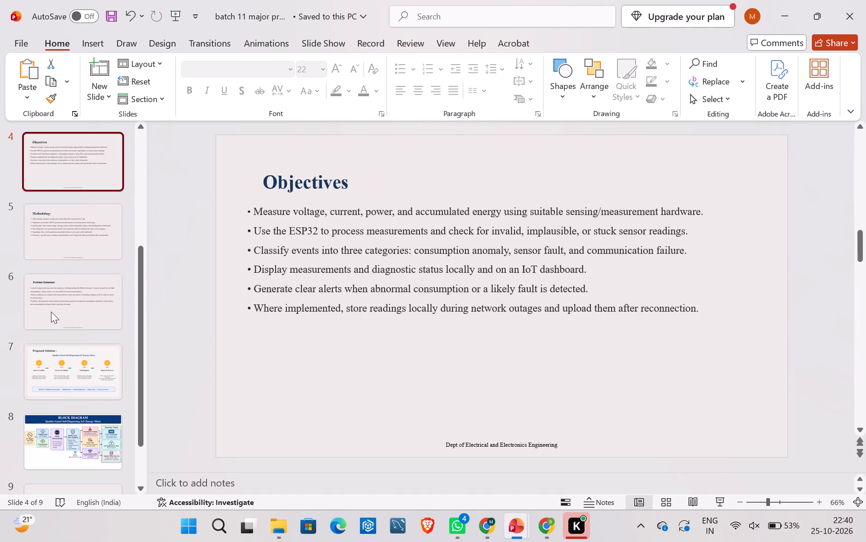
key("Up")
key("Up")
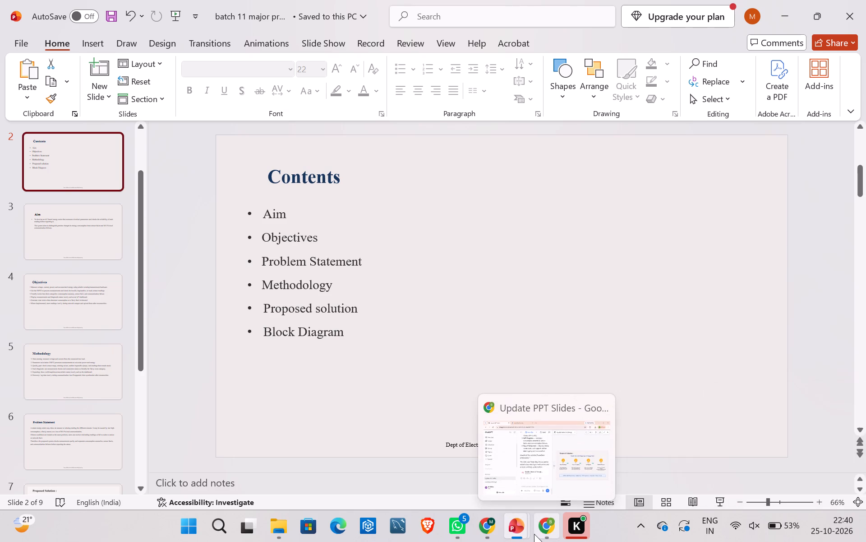
Check the entry order on the Contents slide of the earlier Batch 11 major project presentation, and return to the updated deck.
left_click(390, 447)
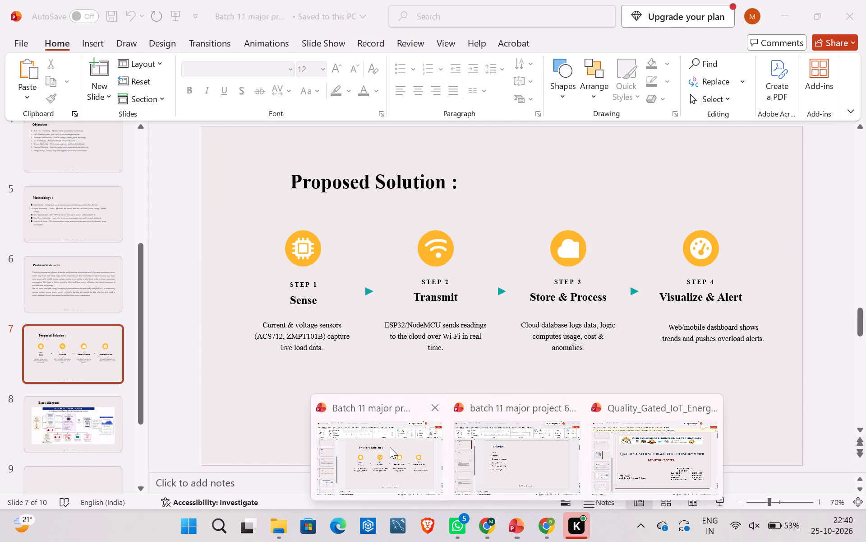
scroll(62, 277, "up", 6)
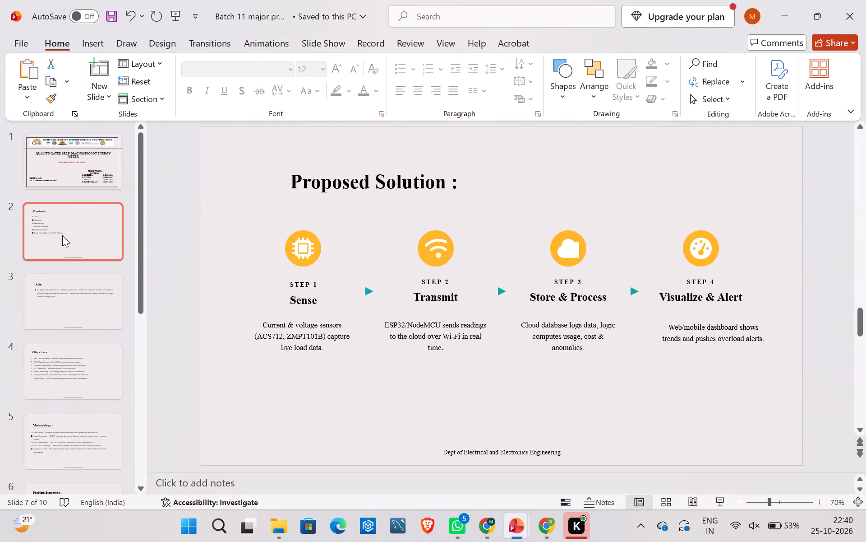
left_click(62, 235)
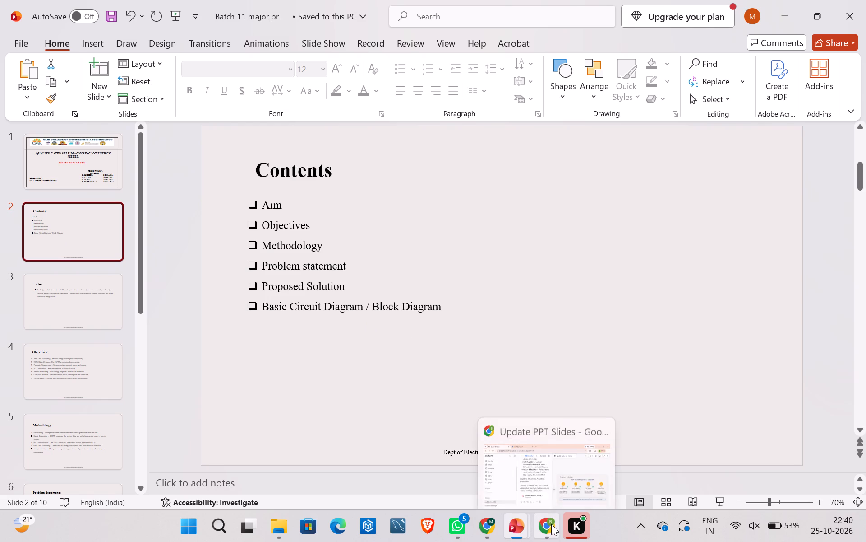
left_click(495, 485)
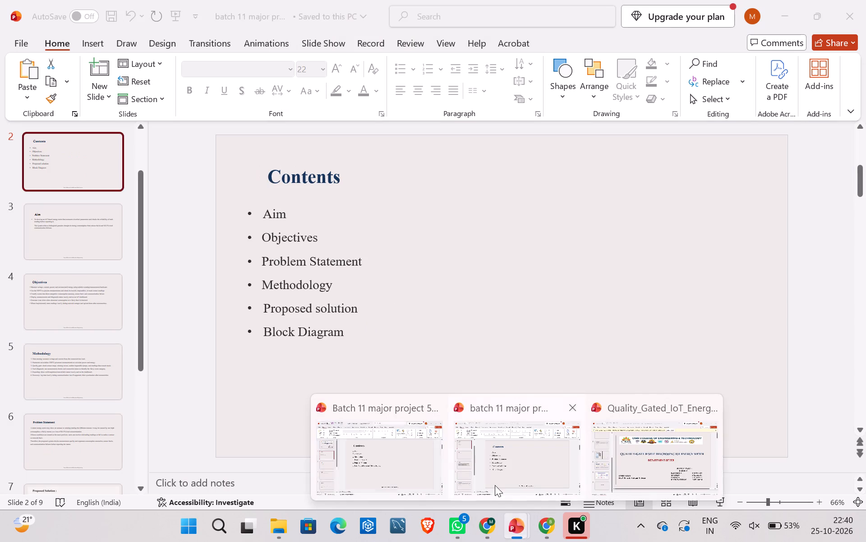
Move the Methodology entry in the Contents list from below Problem Statement to a new line directly below Objectives.
left_click(359, 276)
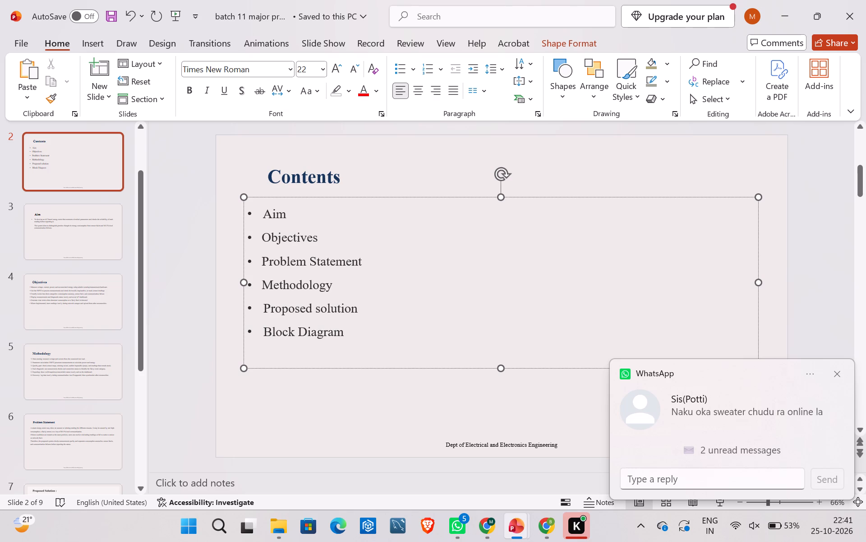
left_click_drag(338, 283, 278, 285)
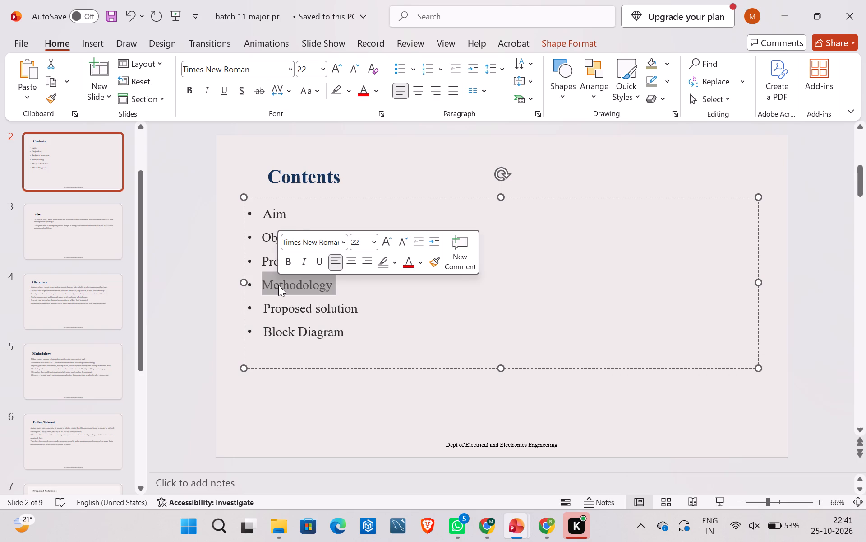
key("ctrl+c")
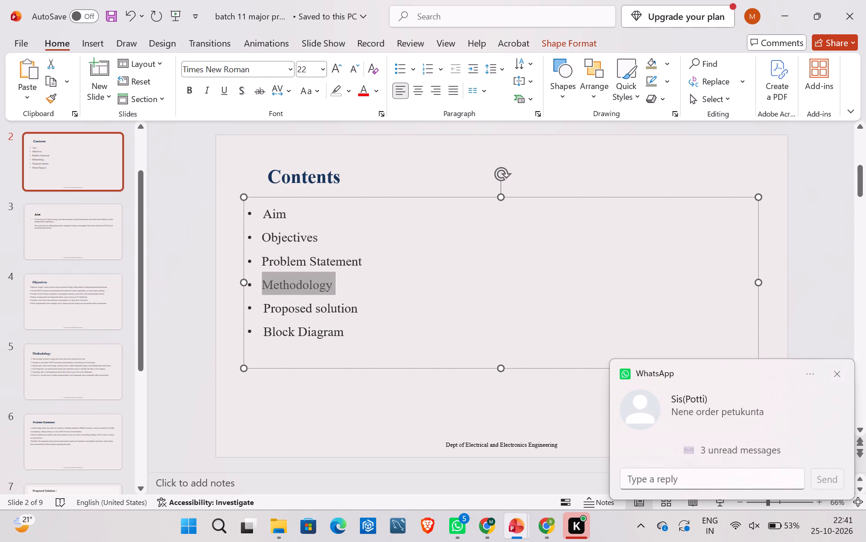
left_click(368, 261)
left_click(330, 280)
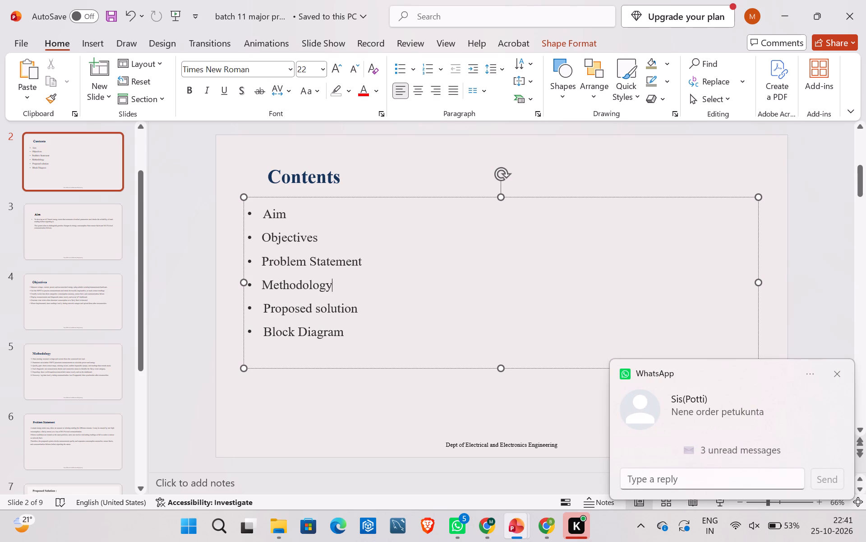
key("BackSpace")
key("BackSpace")
key("BackSpace")
key("BackSpace")
key("BackSpace")
key("BackSpace")
key("BackSpace")
key("BackSpace")
key("BackSpace")
key("BackSpace")
key("BackSpace")
key("BackSpace")
key("BackSpace")
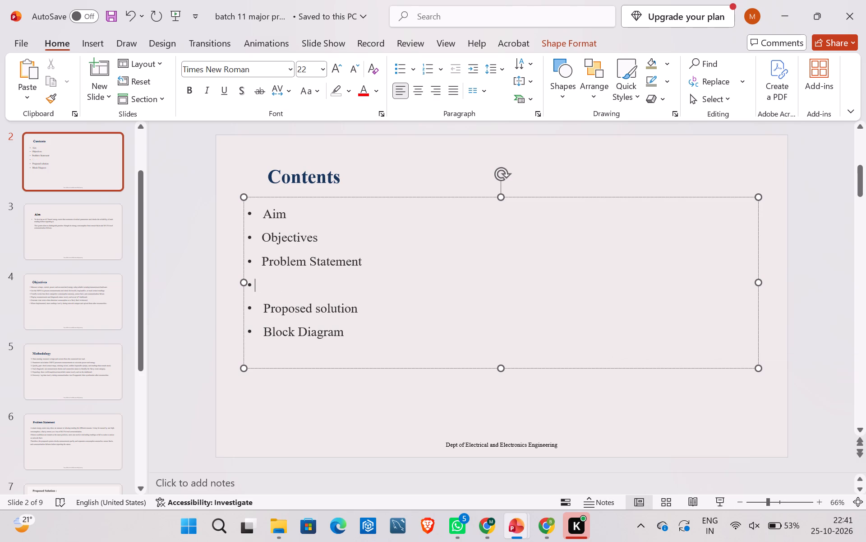
key("BackSpace")
key("BackSpace")
left_click(323, 238)
key("Return")
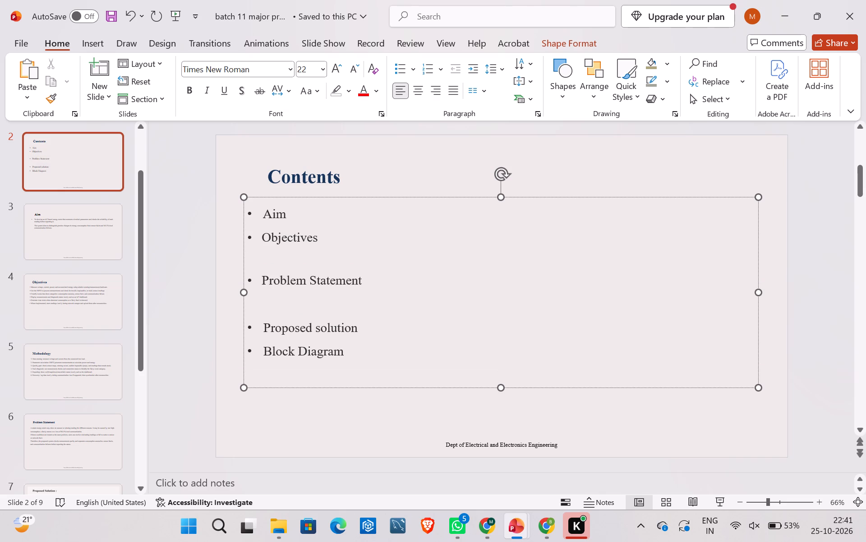
key("ctrl+v")
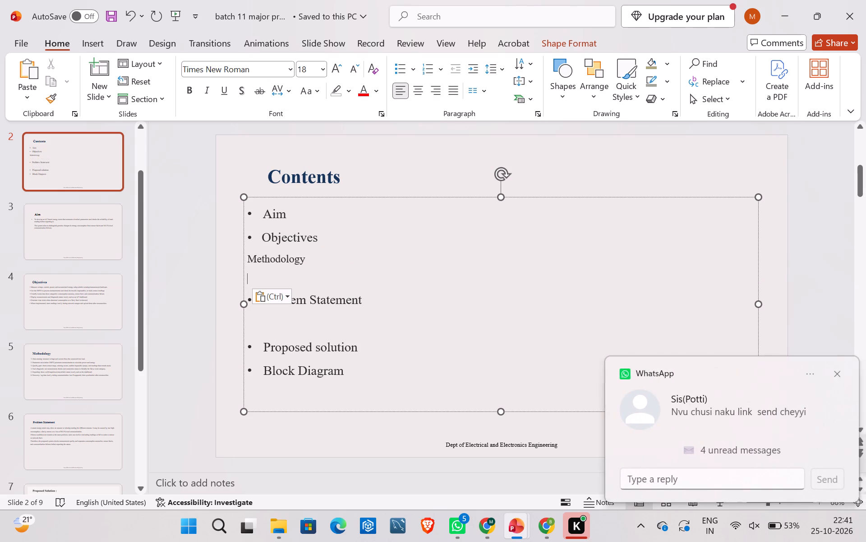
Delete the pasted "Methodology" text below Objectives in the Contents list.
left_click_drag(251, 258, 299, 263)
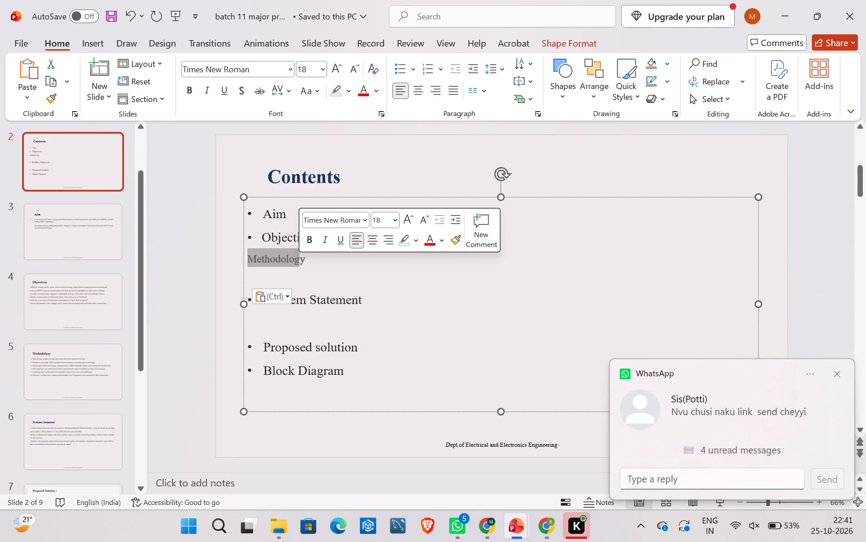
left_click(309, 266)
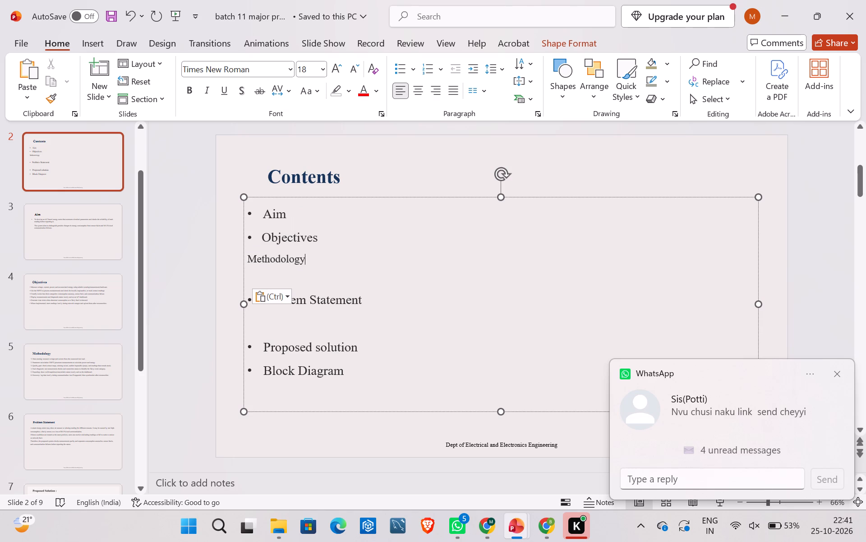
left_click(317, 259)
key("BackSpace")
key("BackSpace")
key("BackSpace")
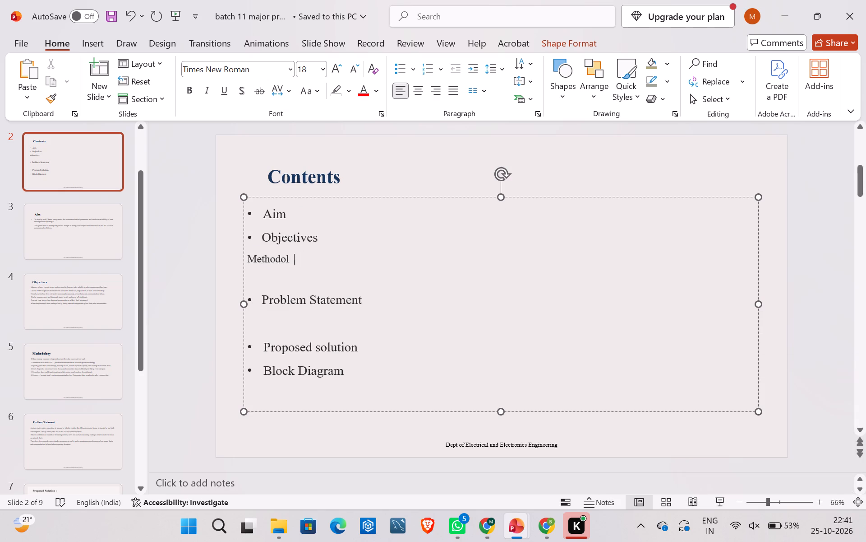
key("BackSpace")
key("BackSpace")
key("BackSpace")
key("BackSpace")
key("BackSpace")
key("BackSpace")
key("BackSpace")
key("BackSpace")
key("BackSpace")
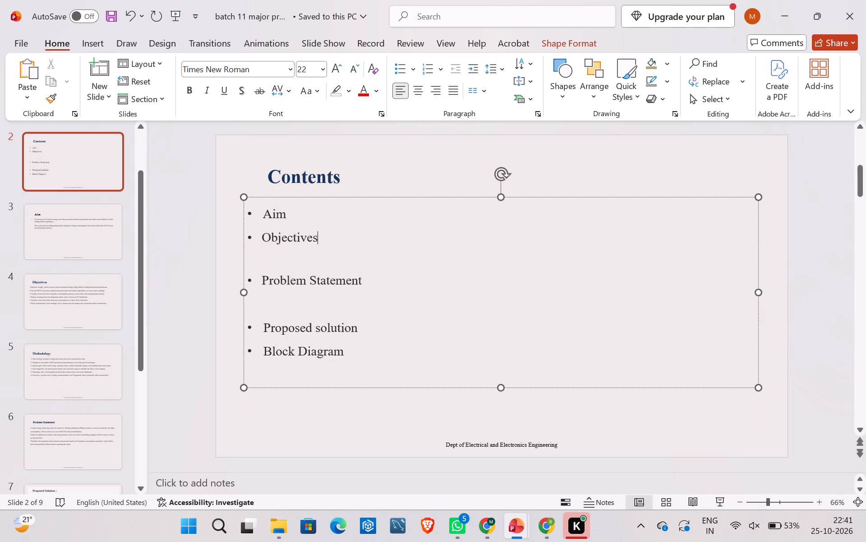
Remove the blank lines above "Problem Statement" and above "Proposed solution" in the Contents list.
left_click(257, 262)
key("BackSpace")
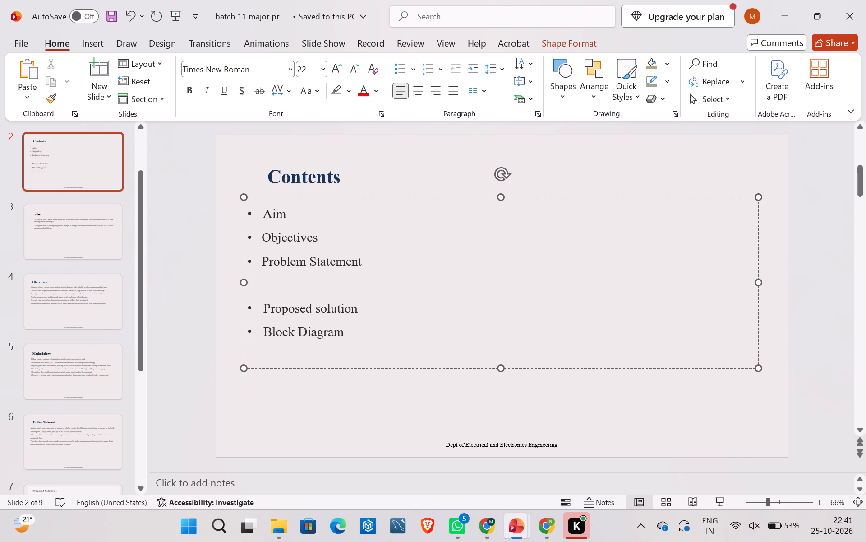
left_click(261, 282)
key("BackSpace")
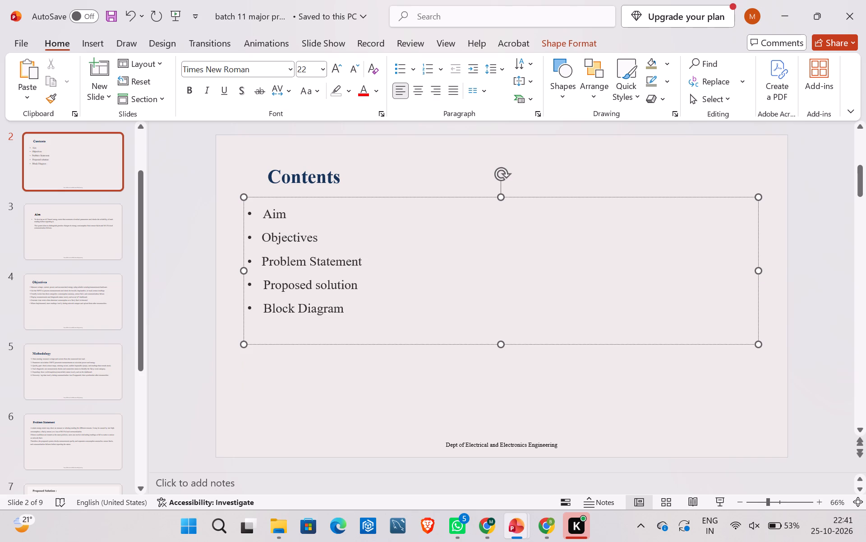
Paste the "Methodology" entry on a new line directly after Objectives in the Contents list.
left_click(325, 233)
key("Return")
key("ctrl+v")
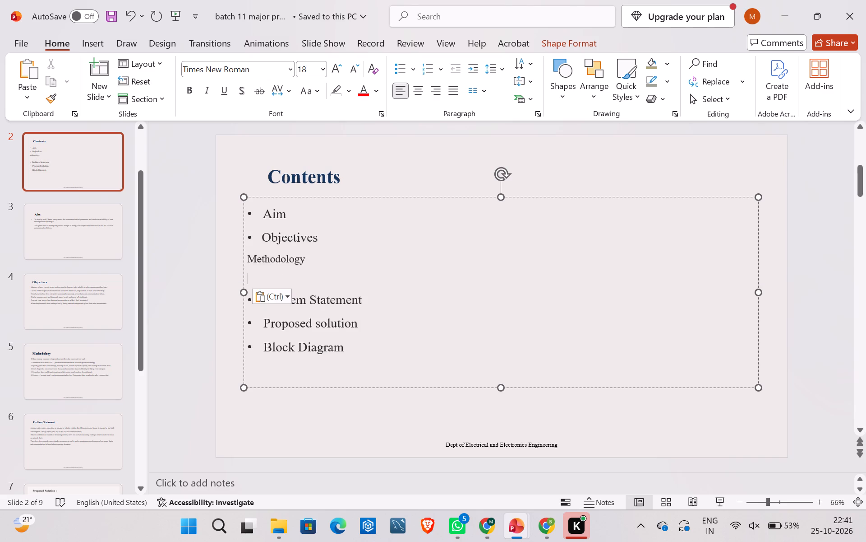
Set the font size of the "Methodology" entry in the Contents list to 20.
left_click_drag(248, 260, 315, 259)
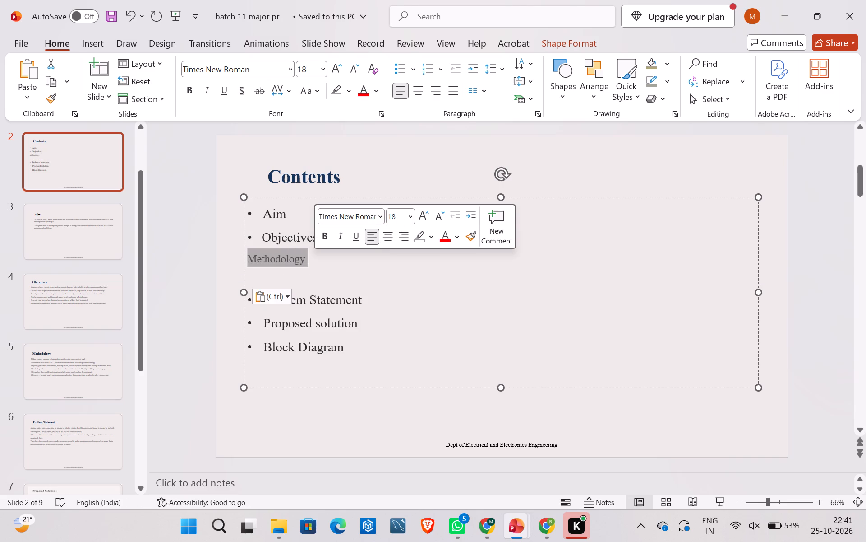
left_click_drag(266, 238, 322, 233)
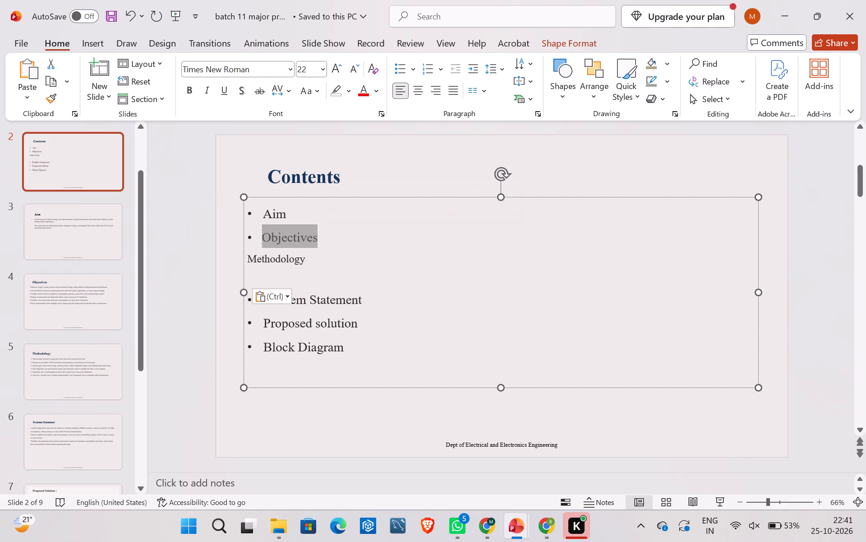
left_click_drag(251, 258, 311, 259)
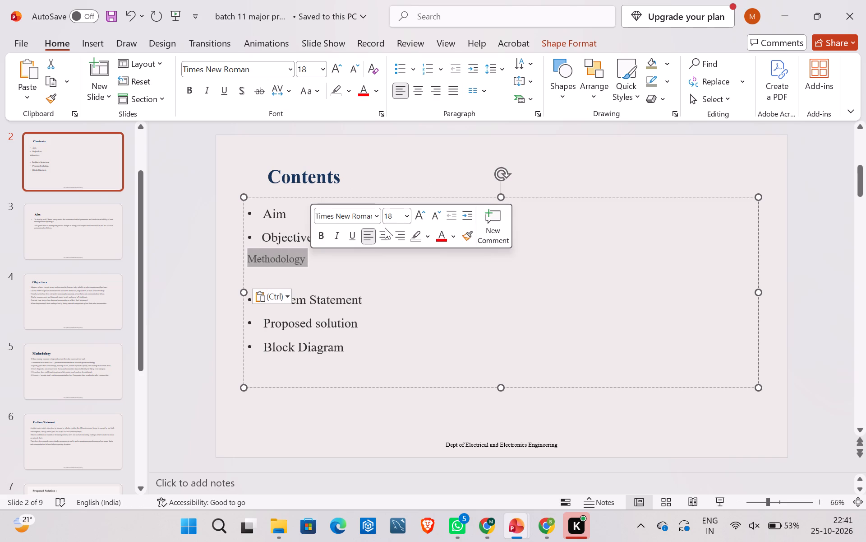
left_click(406, 215)
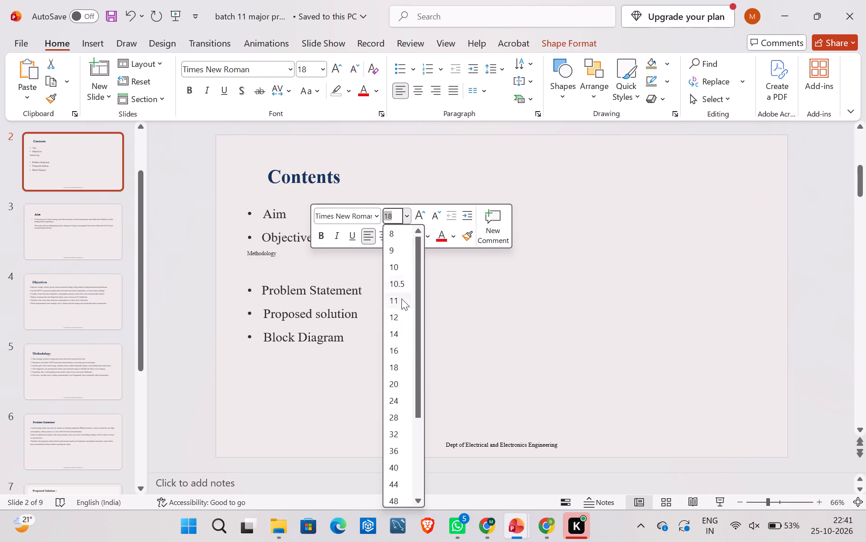
left_click(395, 385)
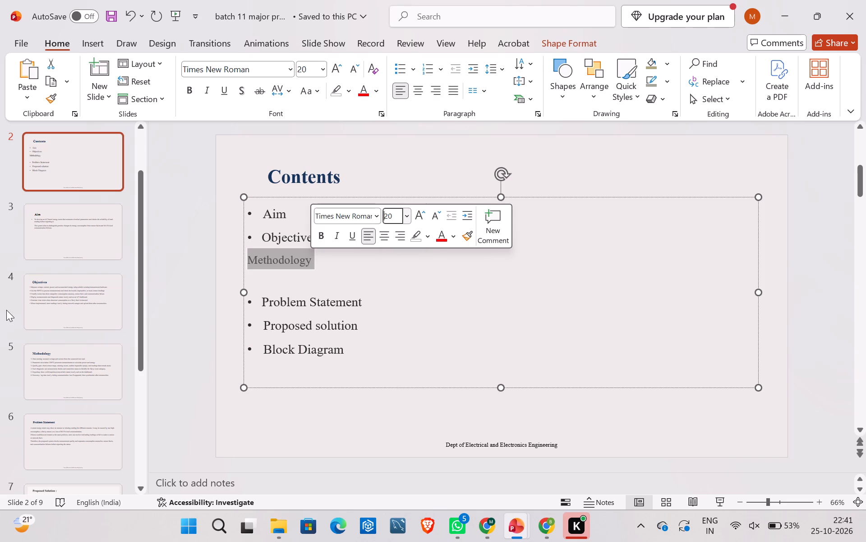
Look over the Objectives, Contents and Aim slides, comparing the slide order with the Contents list.
left_click_drag(8, 308, 59, 304)
left_click(59, 304)
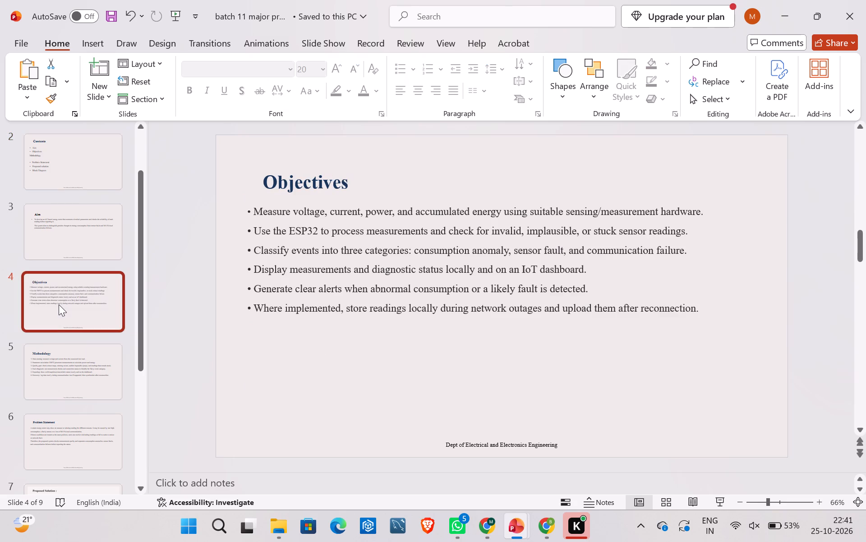
left_click(75, 161)
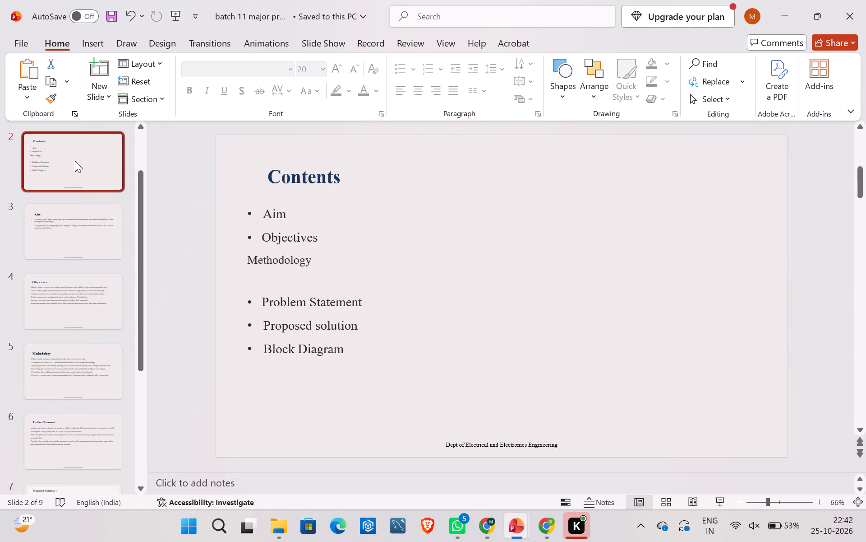
left_click(74, 252)
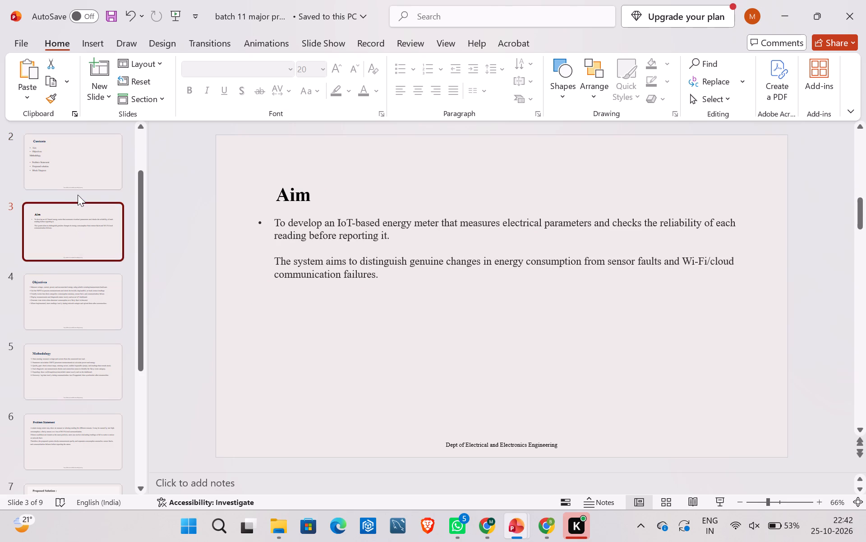
left_click(78, 195)
left_click(79, 178)
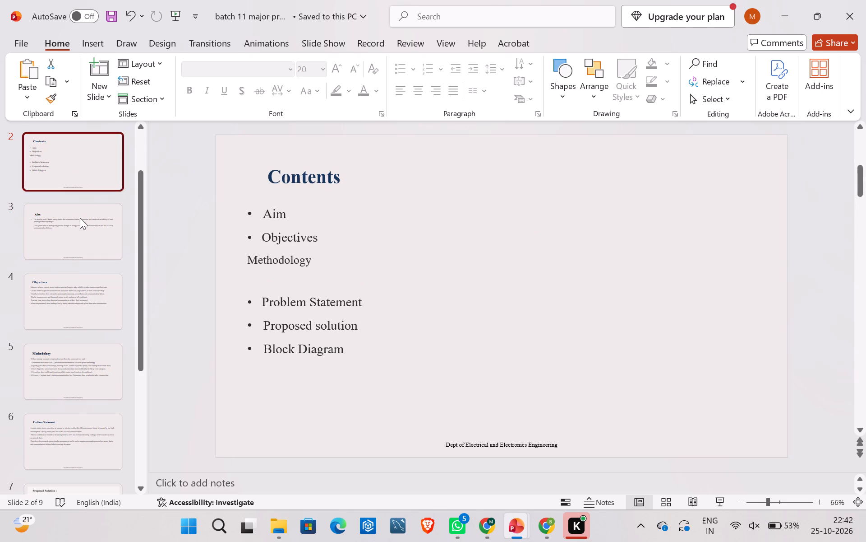
left_click(80, 220)
left_click(89, 187)
Compare the list formatting on the Objectives slide with the Objectives slide in the "Batch 11 major project 5" presentation.
left_click(86, 293)
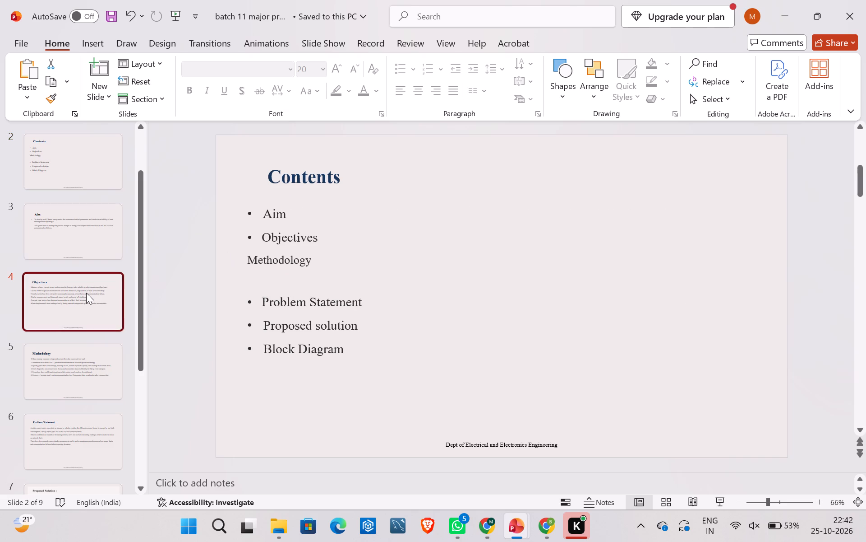
left_click_drag(256, 209, 275, 215)
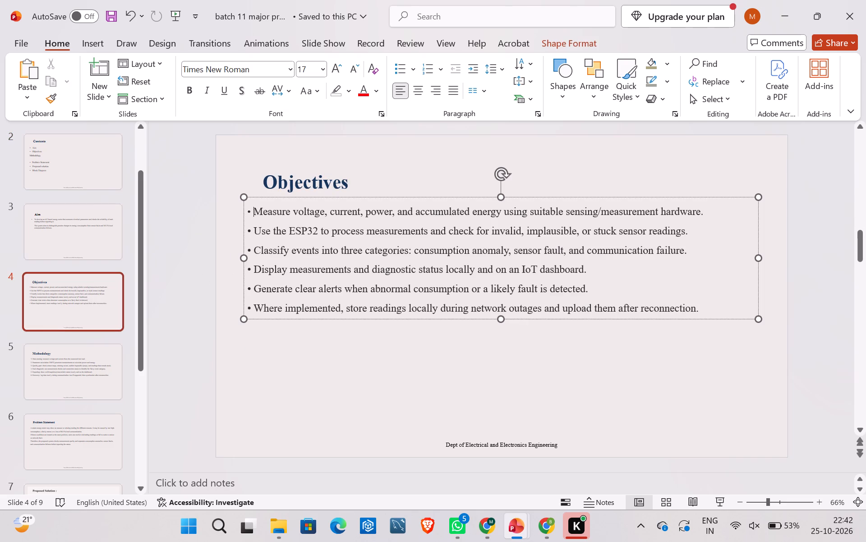
left_click_drag(275, 215, 484, 347)
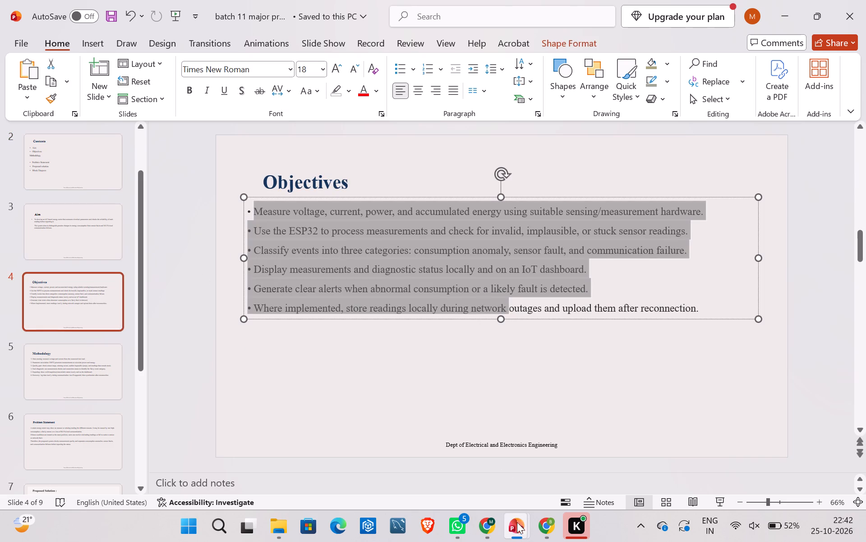
left_click(371, 423)
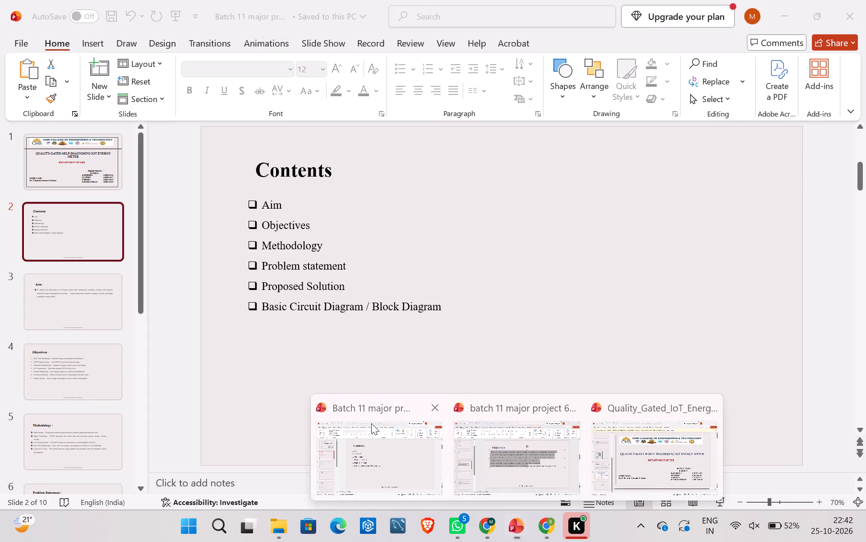
left_click(65, 361)
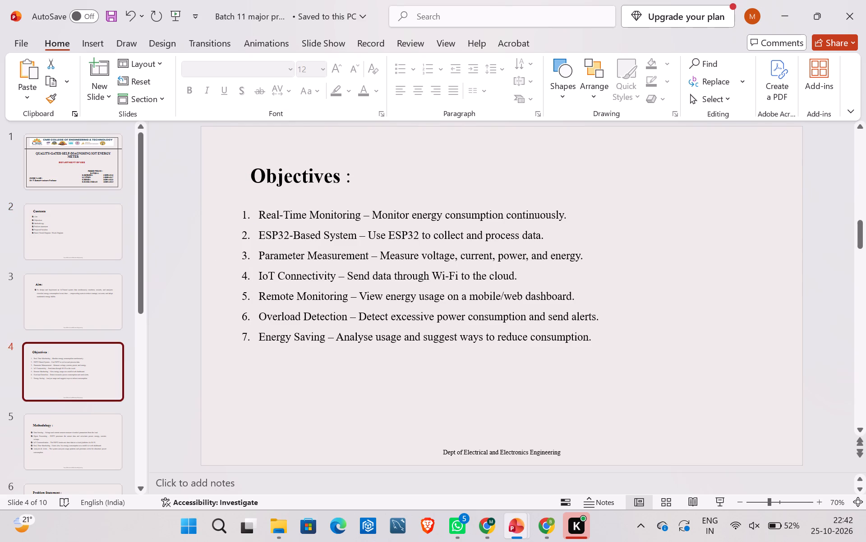
left_click_drag(258, 214, 342, 289)
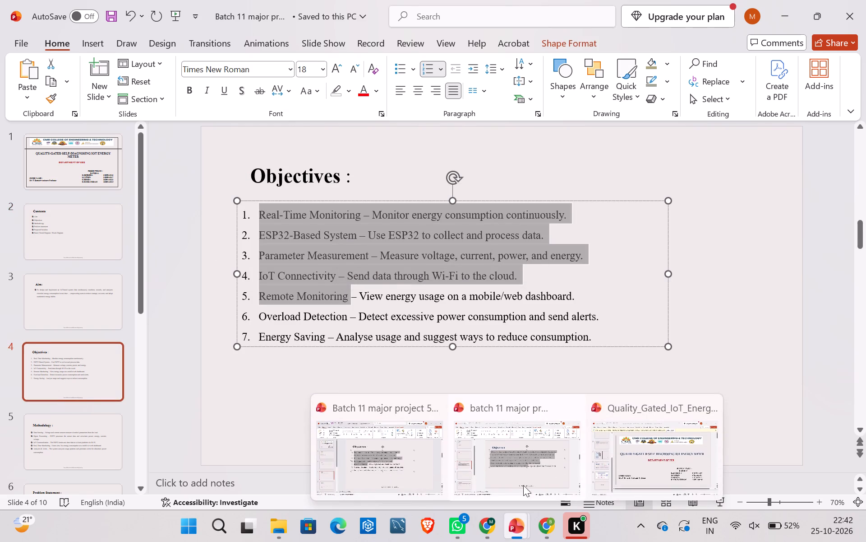
left_click(522, 466)
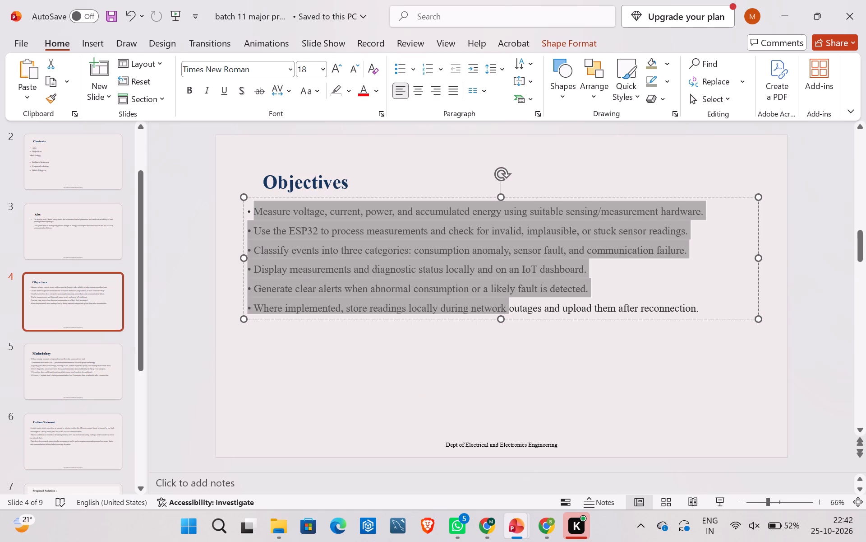
left_click(268, 336)
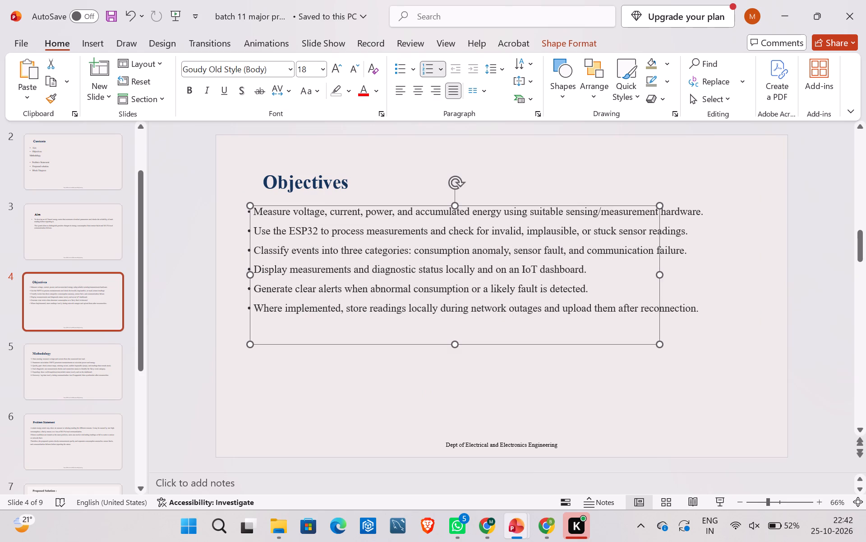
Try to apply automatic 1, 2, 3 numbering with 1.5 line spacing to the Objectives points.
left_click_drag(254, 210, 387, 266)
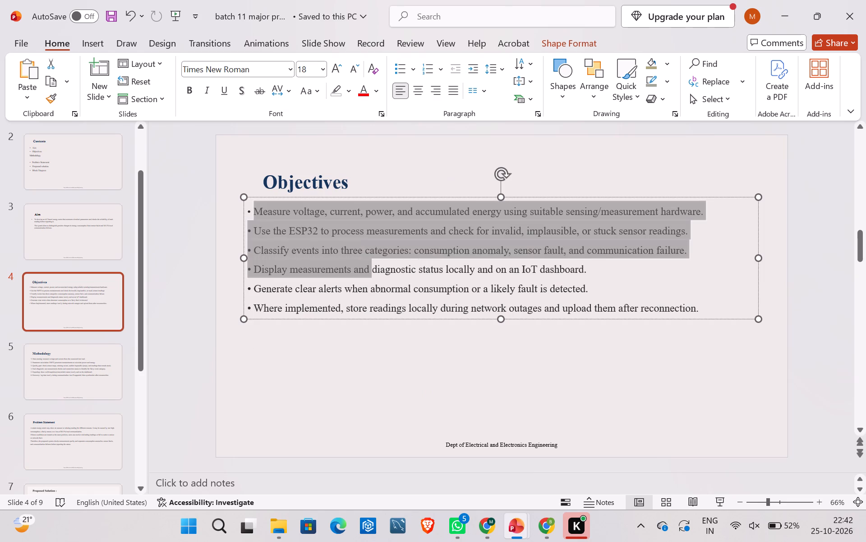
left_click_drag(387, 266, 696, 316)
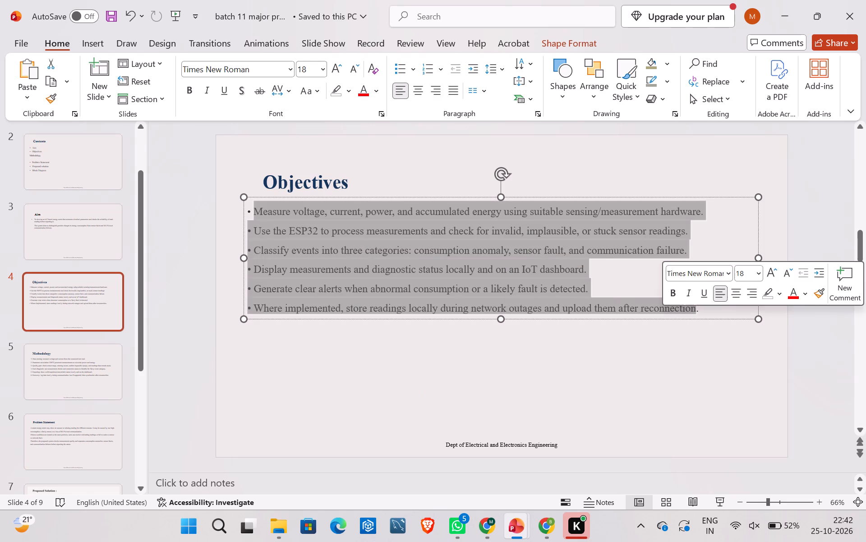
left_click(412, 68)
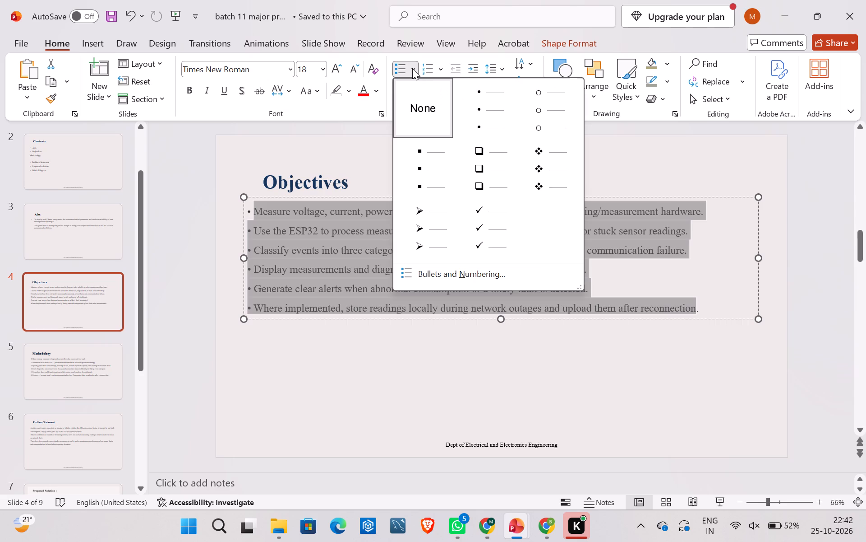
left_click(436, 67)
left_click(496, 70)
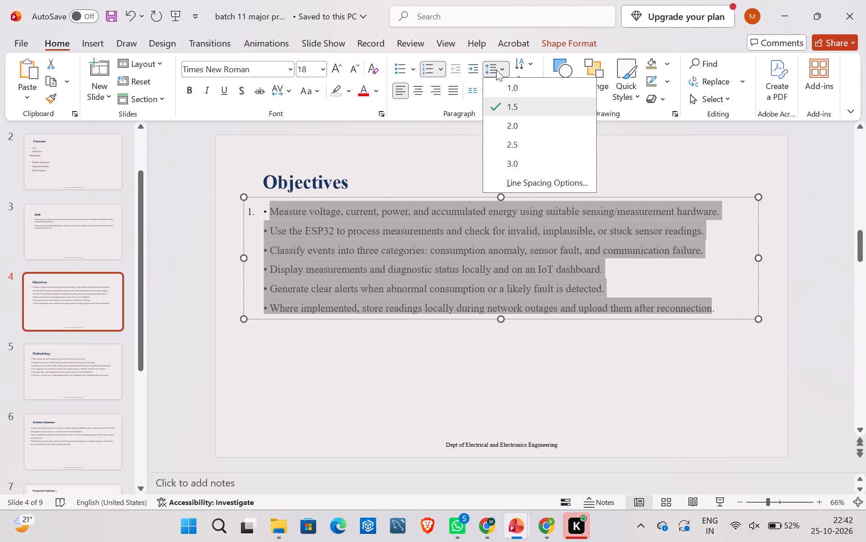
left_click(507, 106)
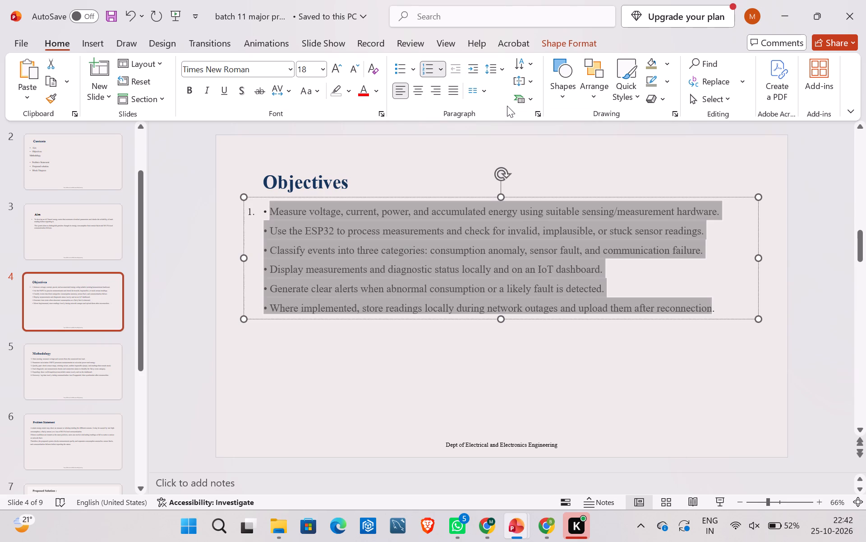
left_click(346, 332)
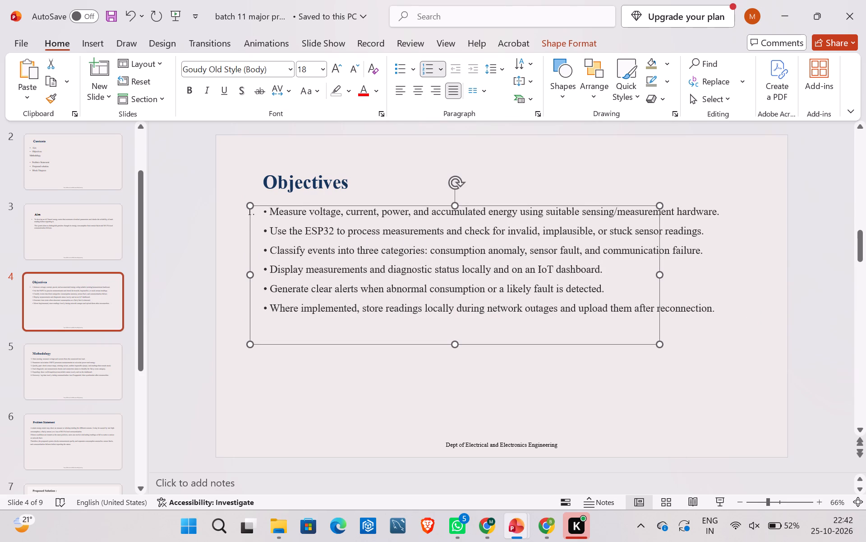
Add an extra space after the bullets of the first two objectives, "Measure voltage" and "Use the ESP32".
left_click(267, 211)
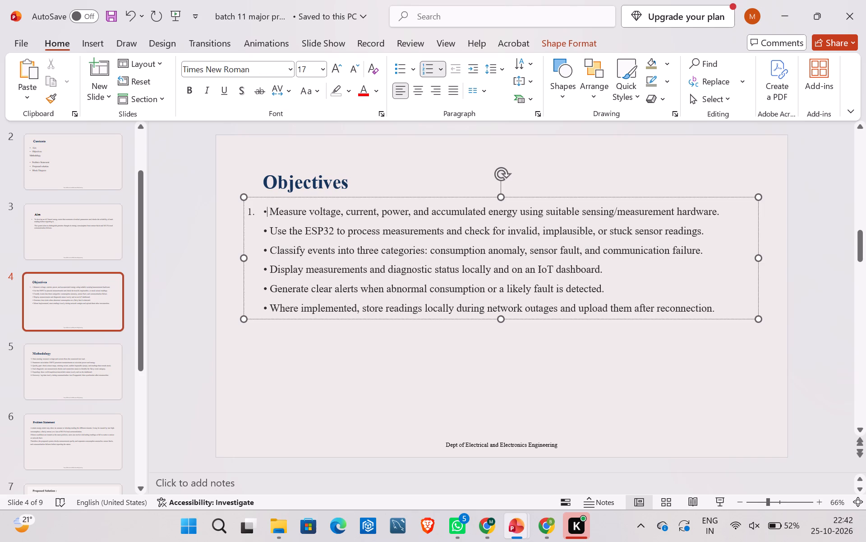
key("space")
left_click(270, 233)
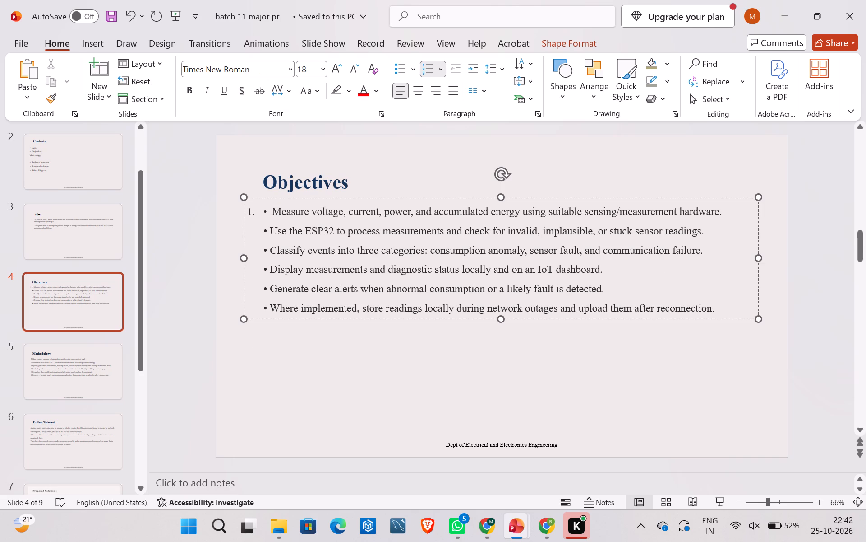
key("space")
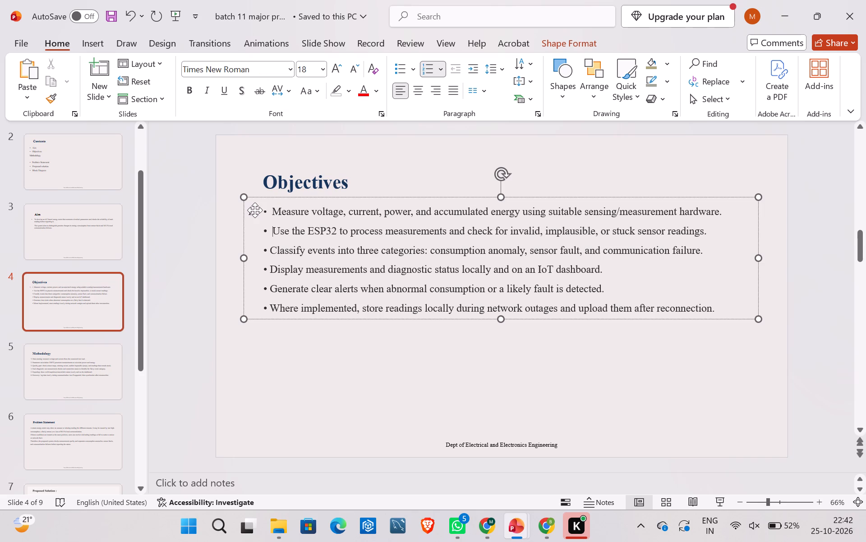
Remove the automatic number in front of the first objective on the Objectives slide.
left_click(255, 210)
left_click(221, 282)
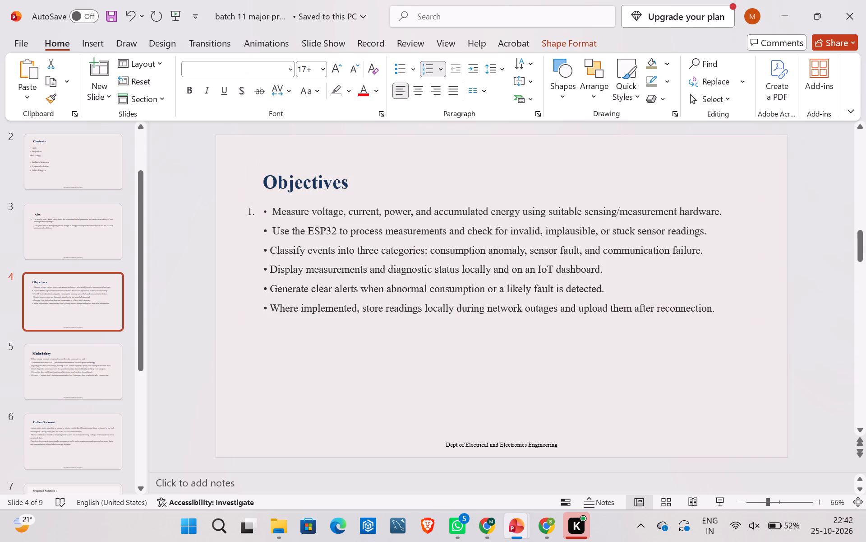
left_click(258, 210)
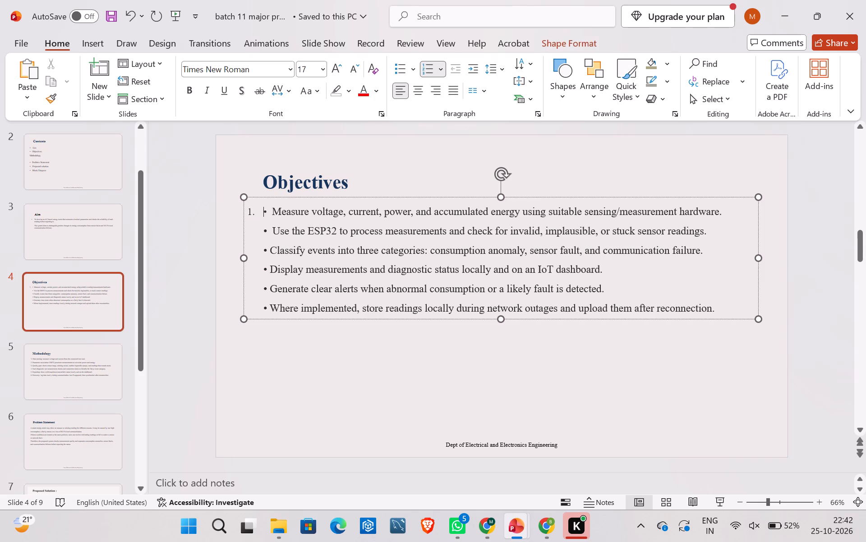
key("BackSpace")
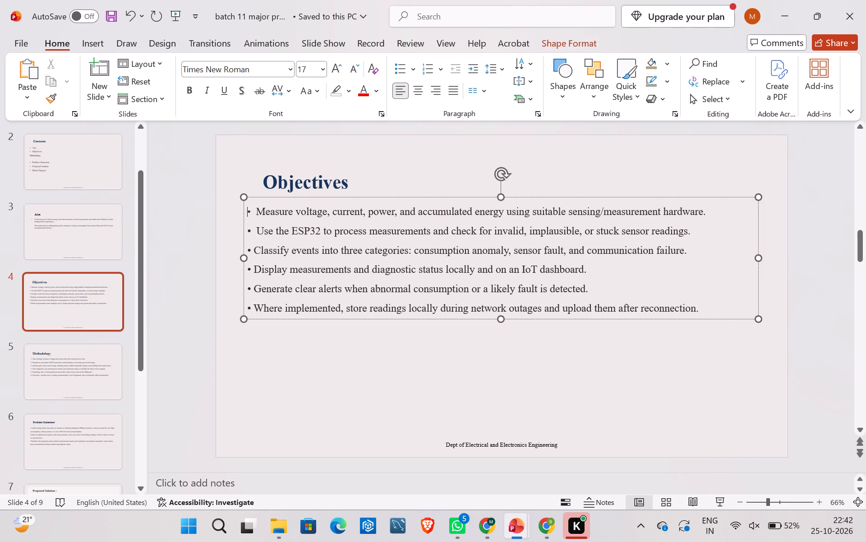
Add an extra space after the bullets of the last four objectives, from "Classify events" to "Where implemented".
left_click(255, 244)
key("space")
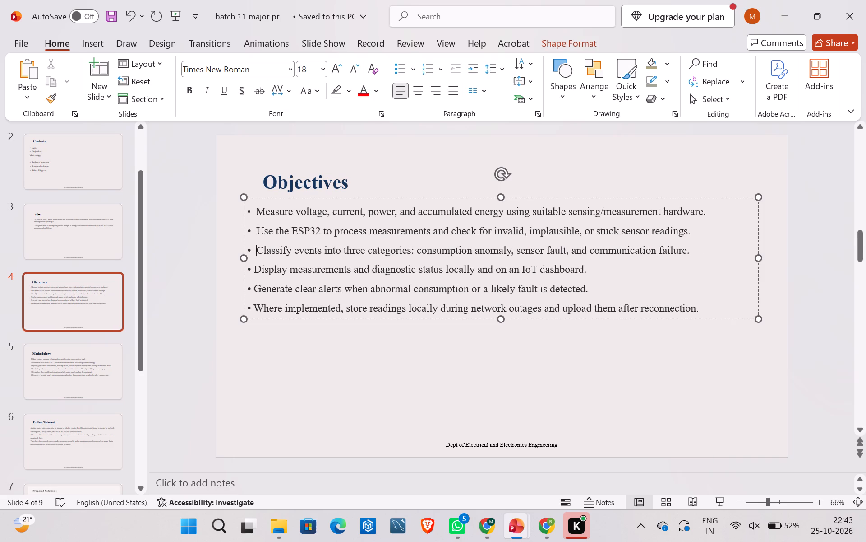
left_click(254, 266)
key("space")
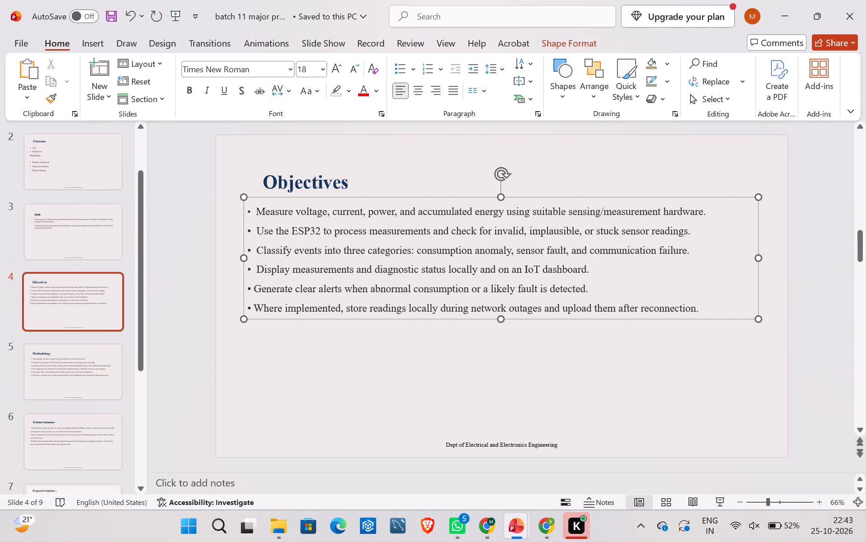
left_click(253, 287)
key("space")
left_click(253, 304)
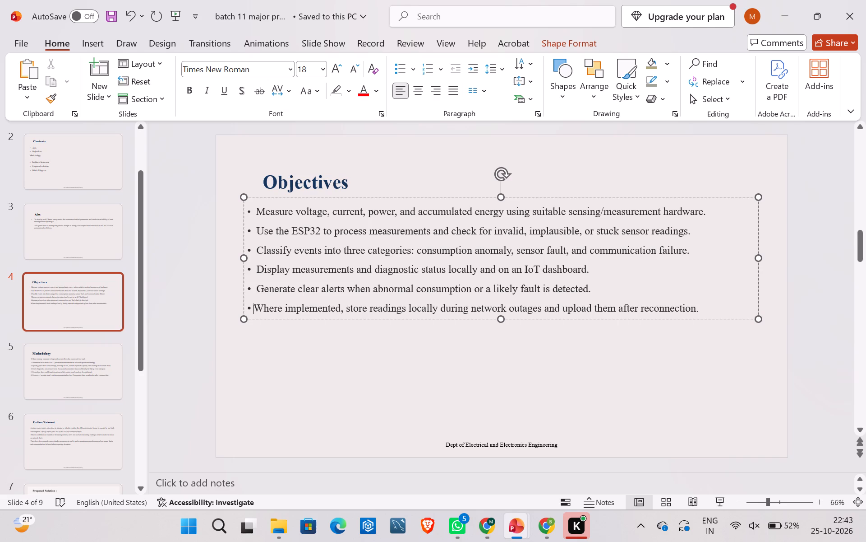
key("space")
left_click(260, 437)
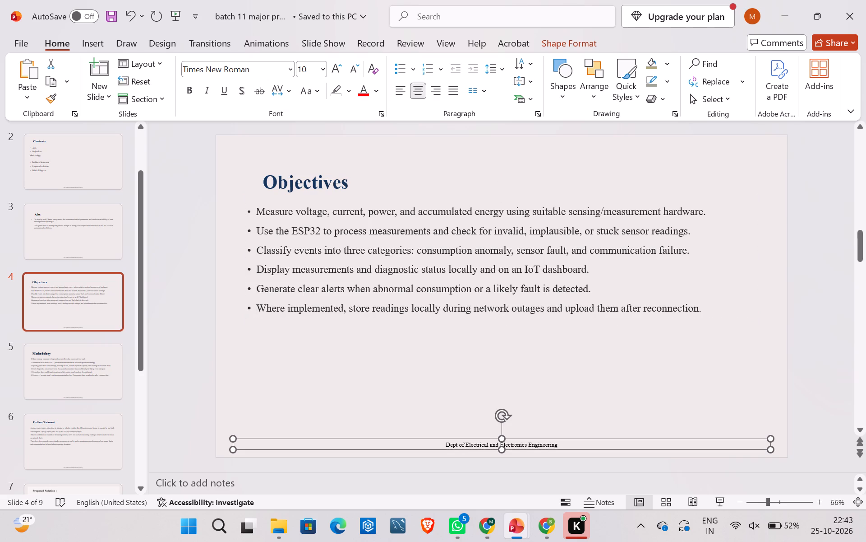
Add a filled round bullet to the Methodology line in the list on the Contents slide.
left_click(73, 362)
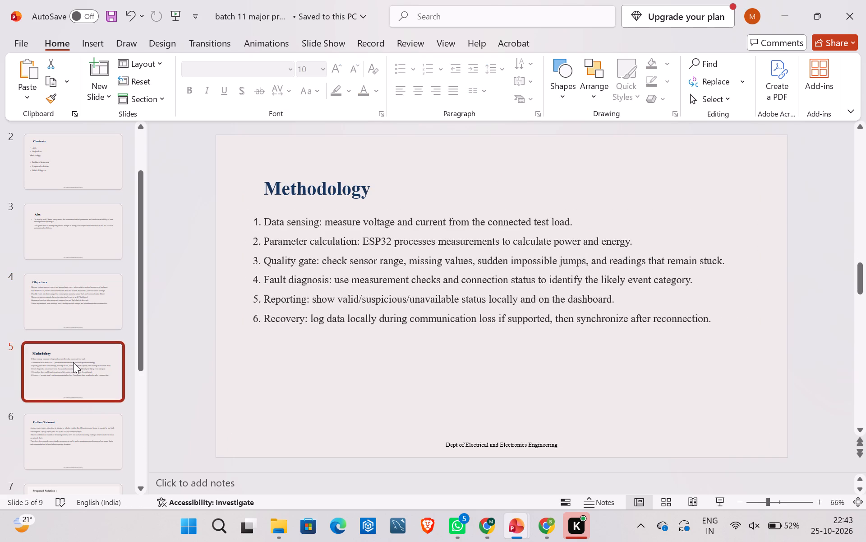
left_click(73, 302)
left_click(82, 243)
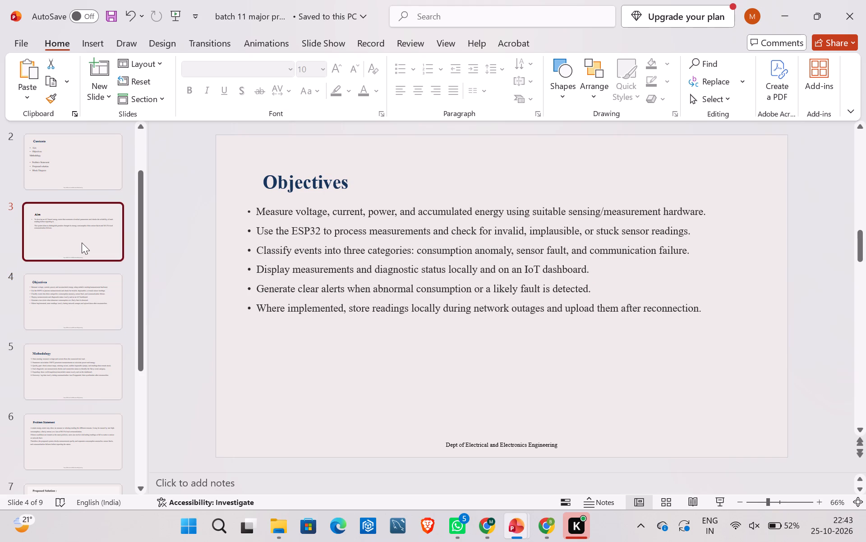
left_click(89, 176)
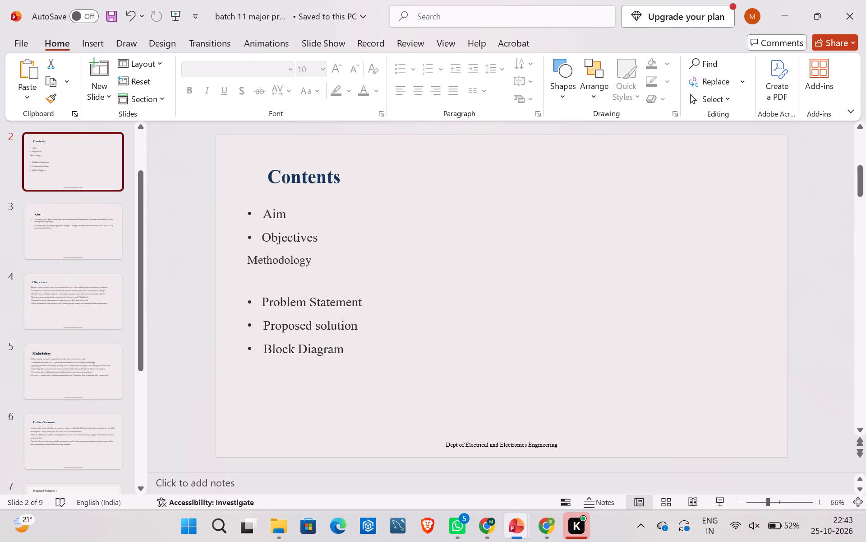
left_click(251, 259)
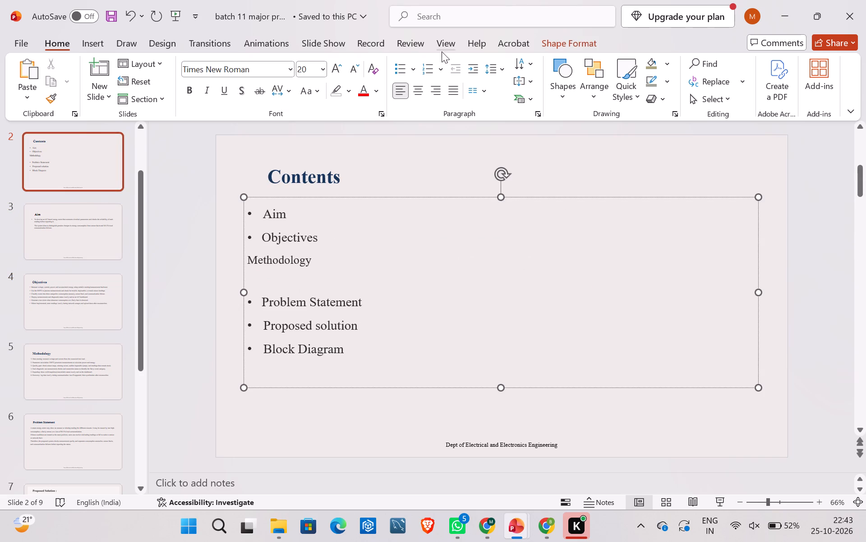
left_click(412, 62)
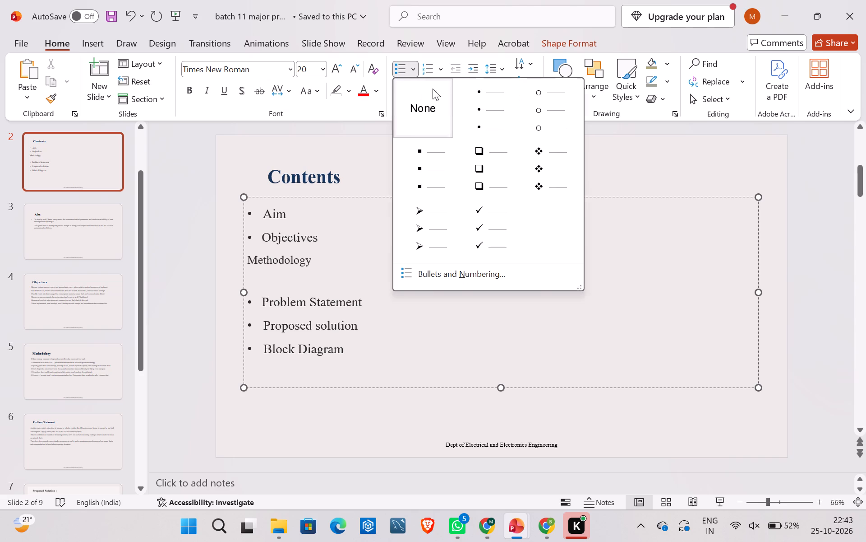
left_click(475, 101)
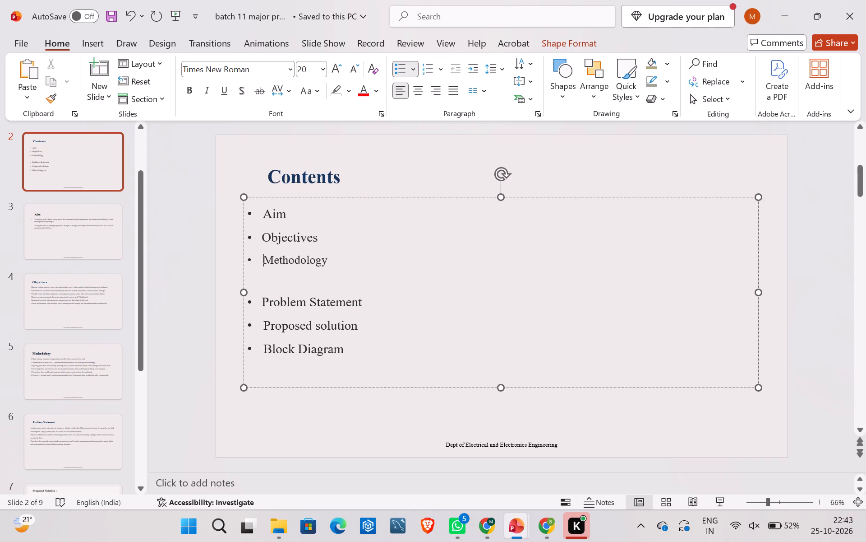
Remove the blank line below Methodology in the Contents list and realign Problem Statement as a single-bullet item like the others.
left_click(280, 278)
key("BackSpace")
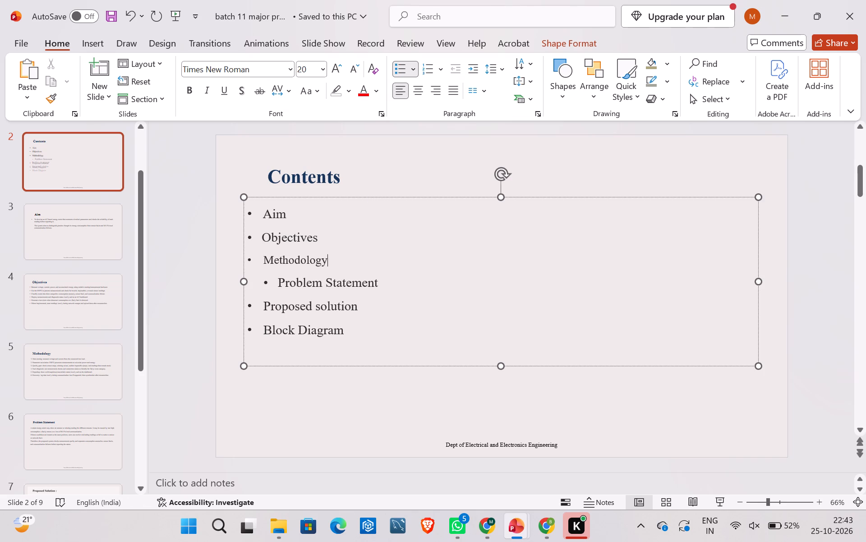
left_click(257, 285)
key("BackSpace")
key("Return")
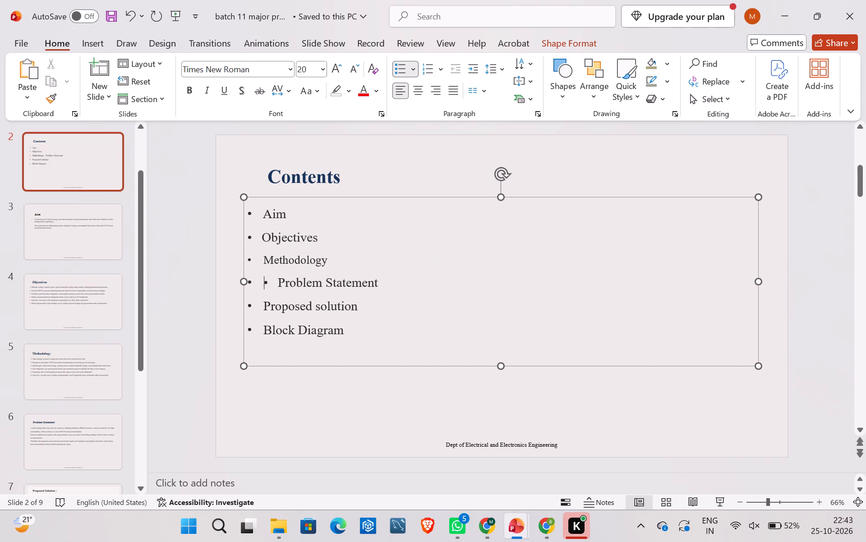
left_click(272, 282)
key("BackSpace")
key("BackSpace")
key("BackSpace")
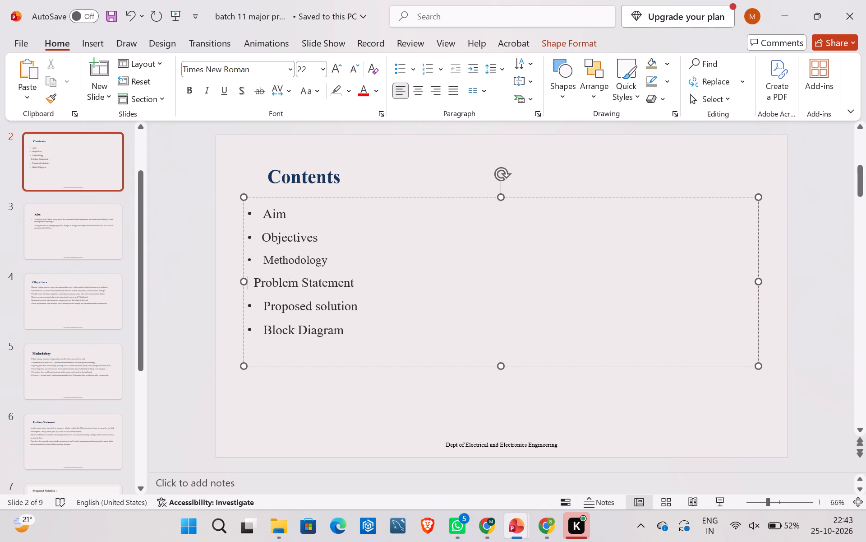
key("ctrl+z")
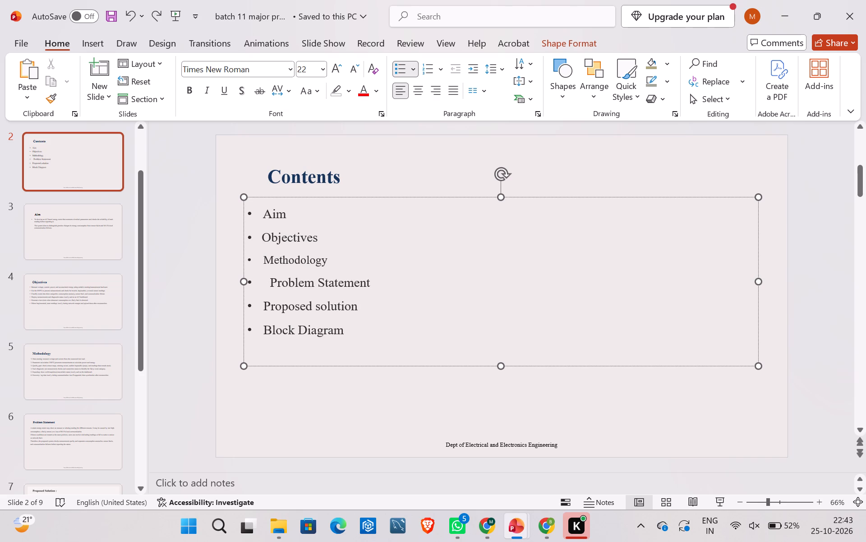
left_click(271, 281)
key("BackSpace")
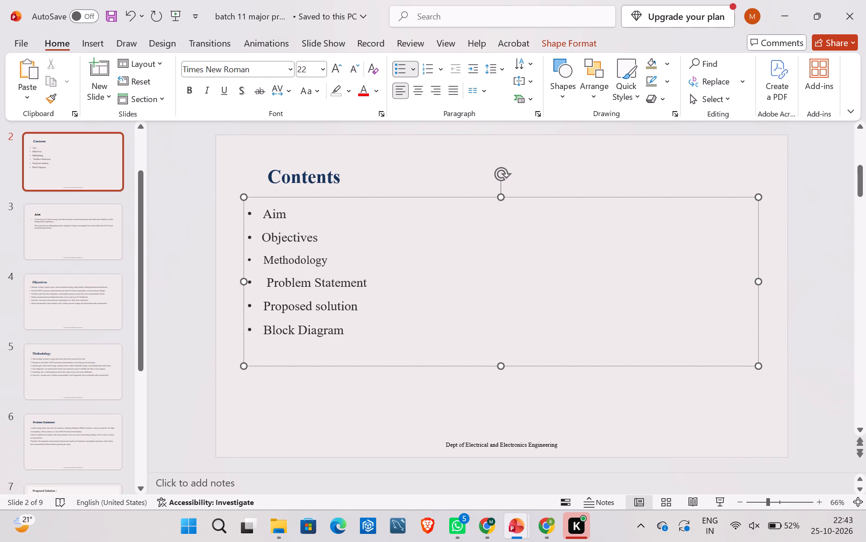
key("BackSpace")
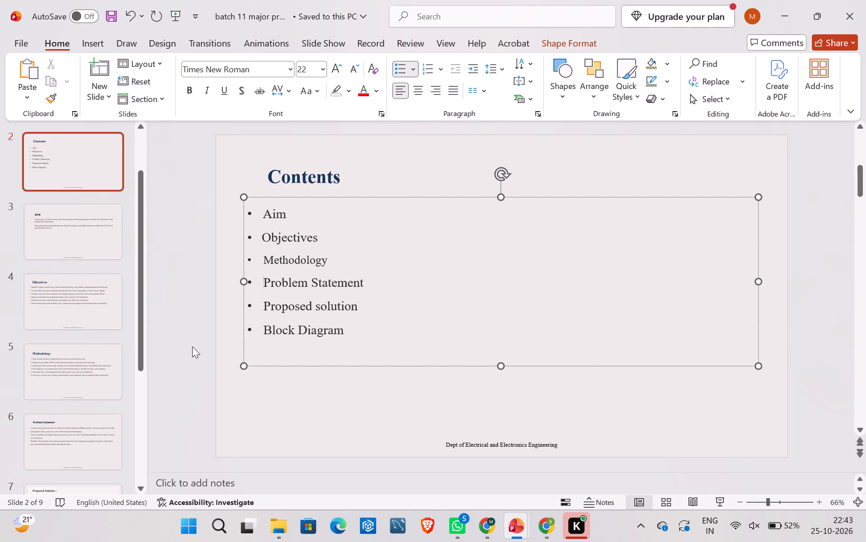
left_click(192, 346)
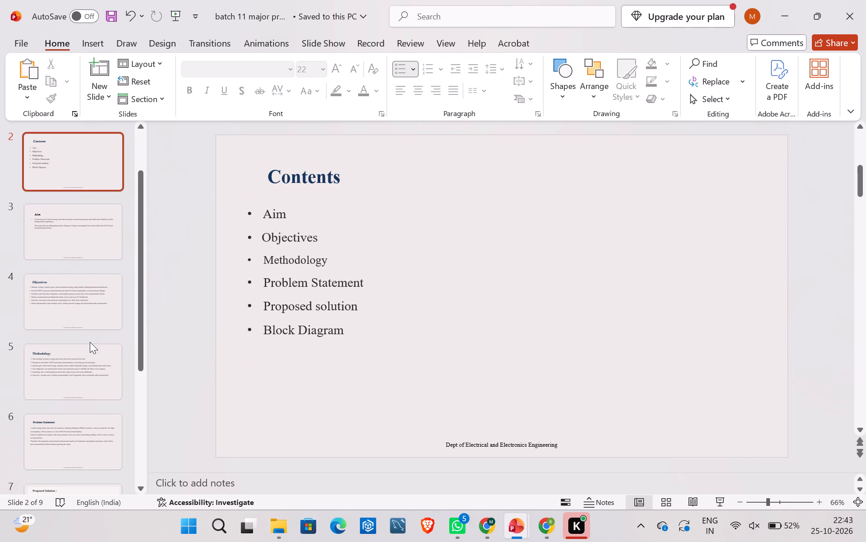
Format the THANK YOU text on the last slide in Times New Roman at size 72.
left_click(87, 283)
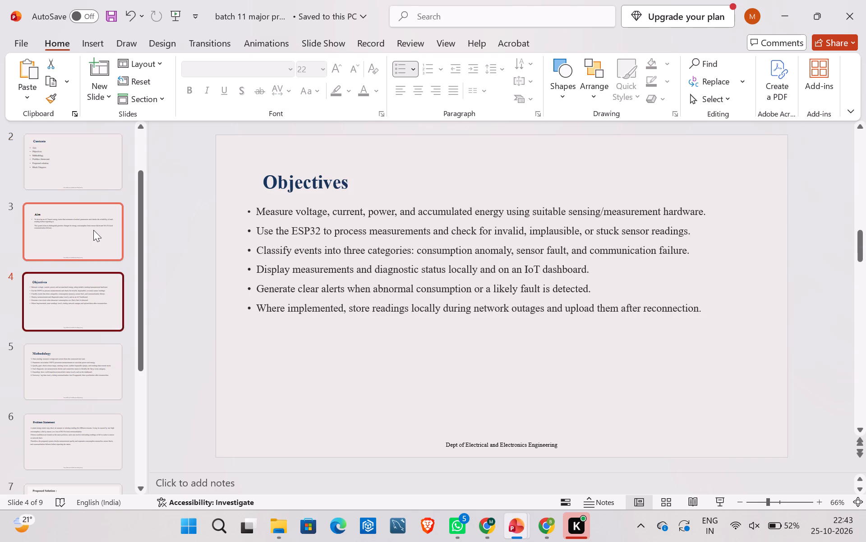
left_click(93, 230)
left_click(90, 178)
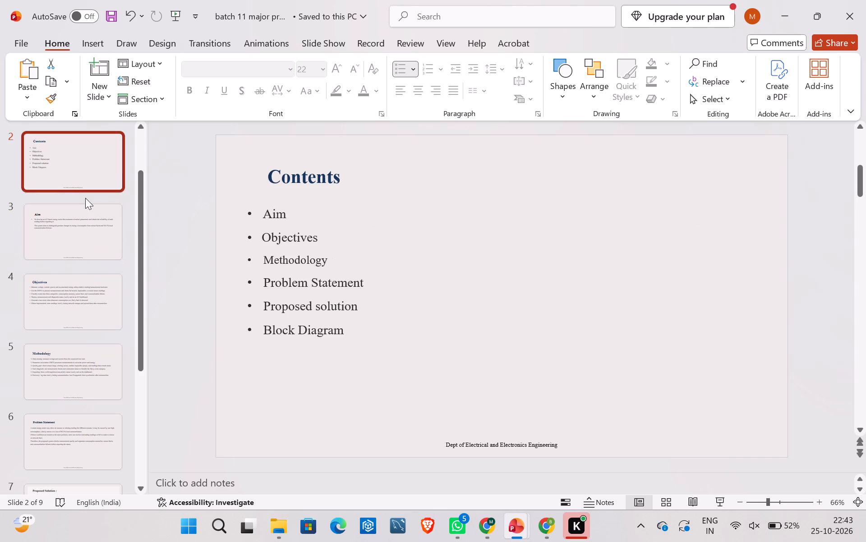
scroll(47, 324, "down", 3)
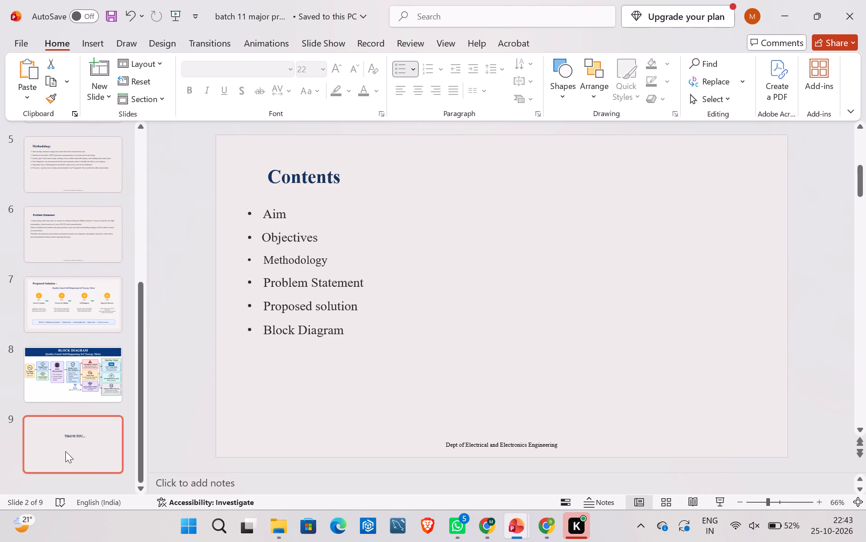
left_click(65, 451)
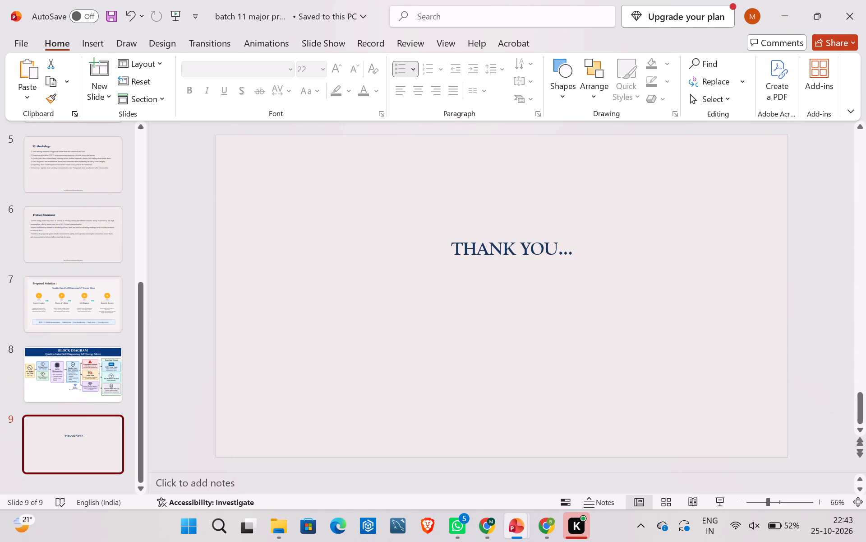
left_click_drag(454, 245, 577, 245)
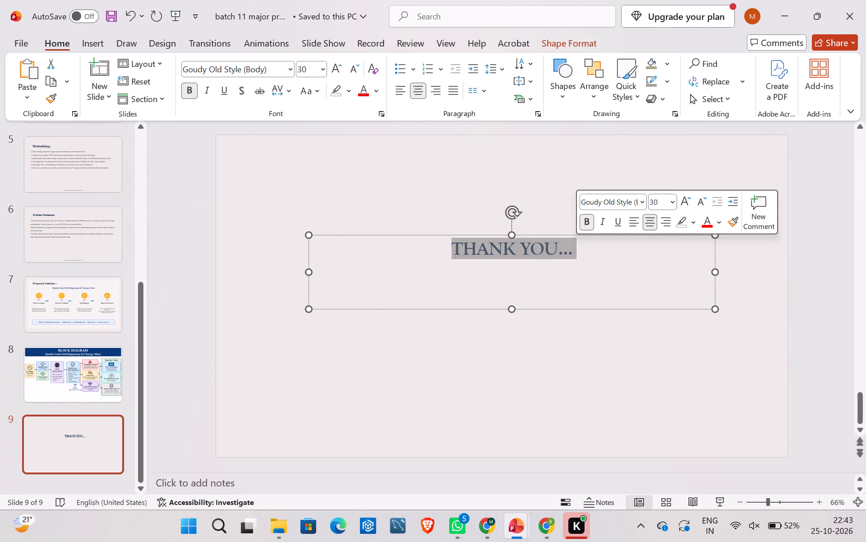
left_click(626, 202)
key("BackSpace")
type("tim")
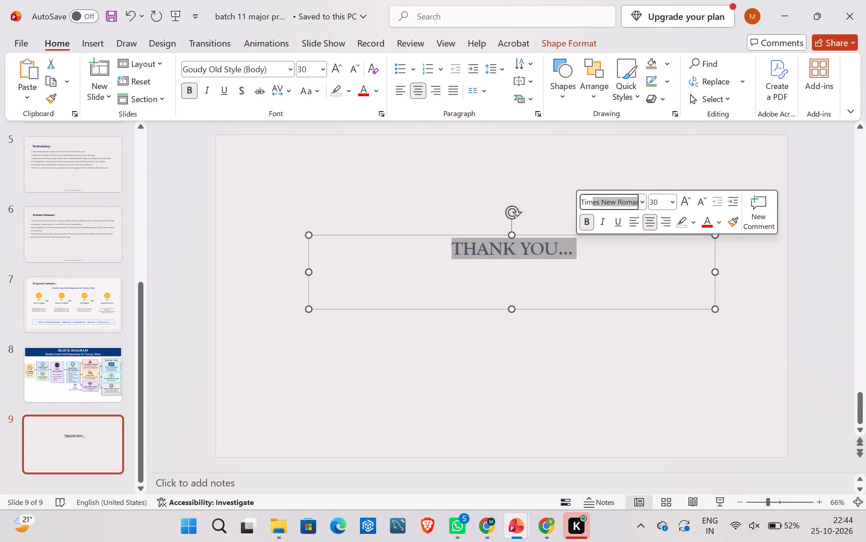
key("Return")
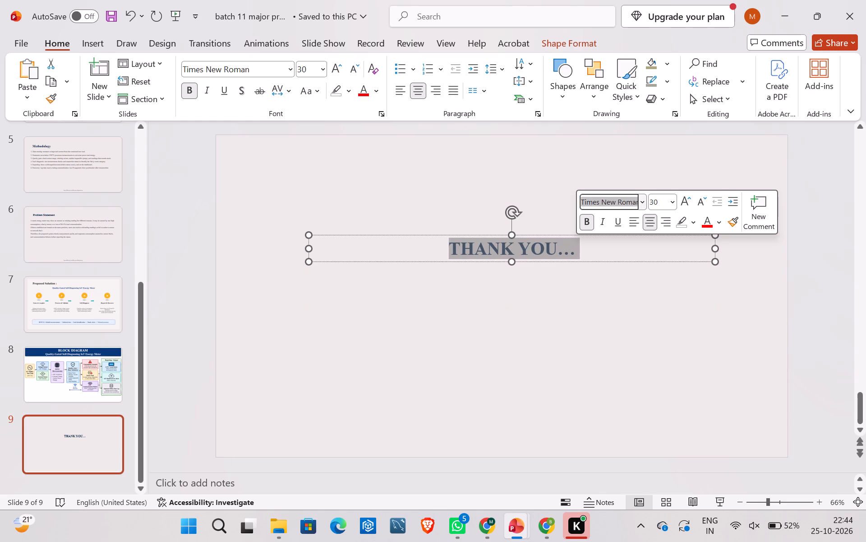
left_click(670, 198)
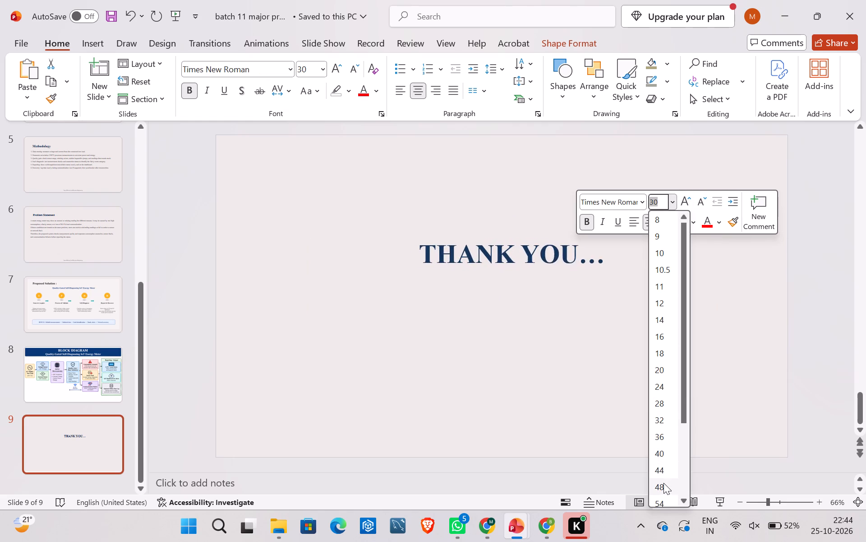
scroll(662, 494, "down", 1)
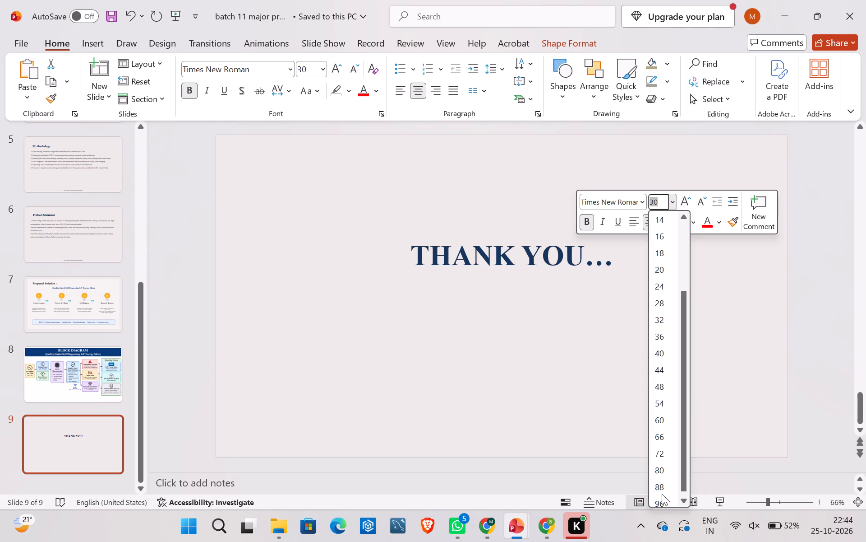
left_click(659, 454)
left_click(542, 404)
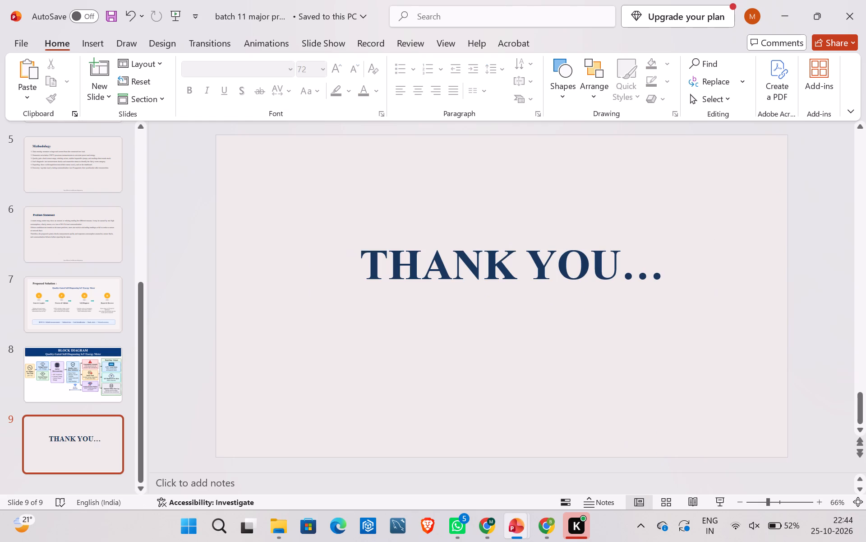
Move the THANK YOU text box slightly down on the last slide.
left_click(509, 284)
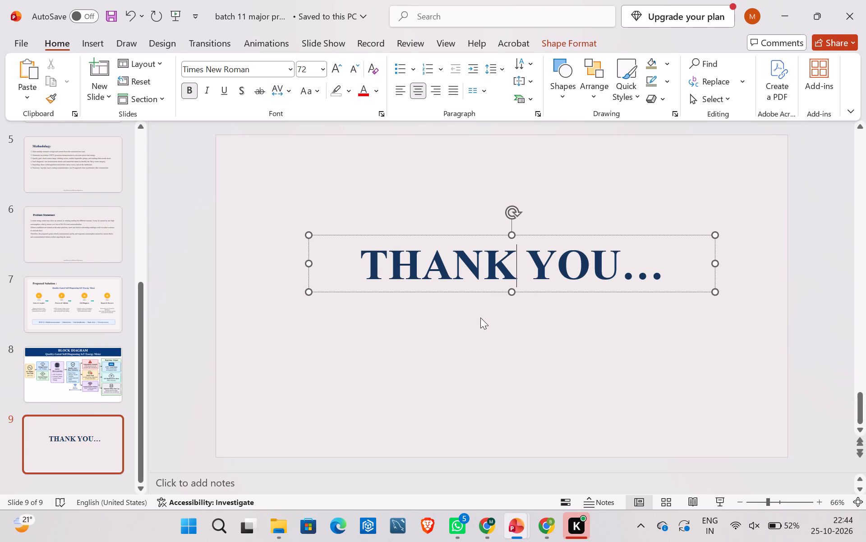
left_click_drag(478, 290, 478, 299)
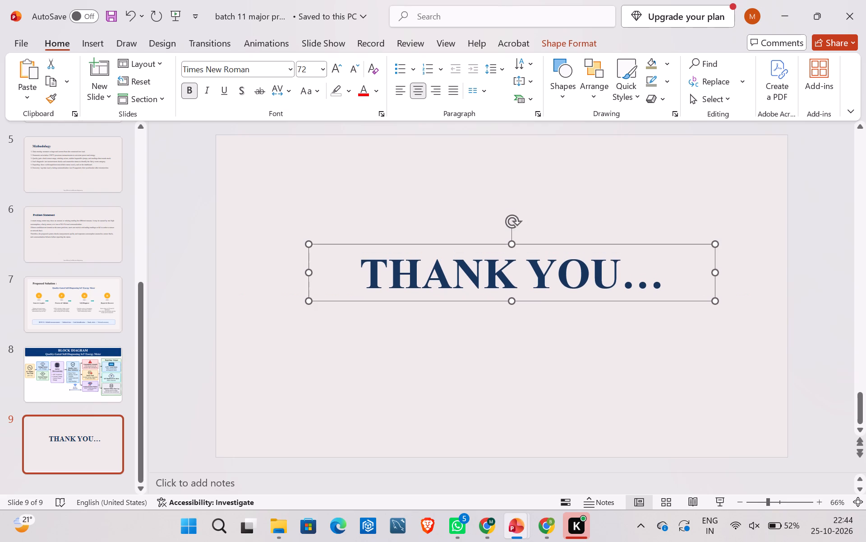
left_click(437, 357)
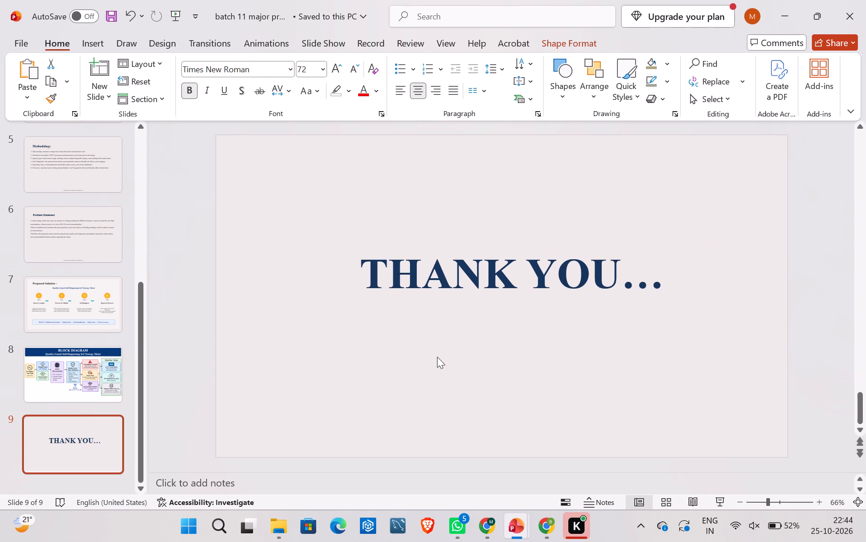
Review the presentation's slides to check the Contents list against them and the formatting of each slide.
key("Up")
key("Up")
key("Up")
key("Up")
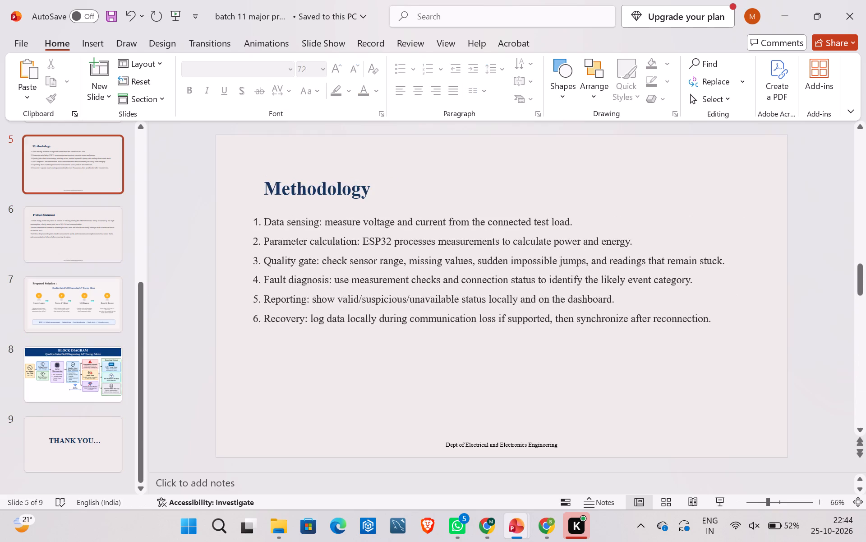
key("Up")
key("Up")
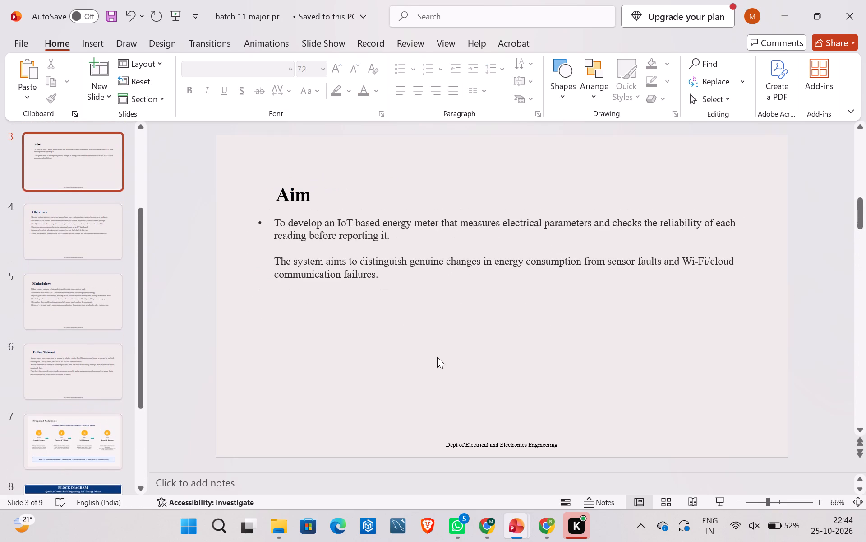
key("Down")
key("Down")
key("Down")
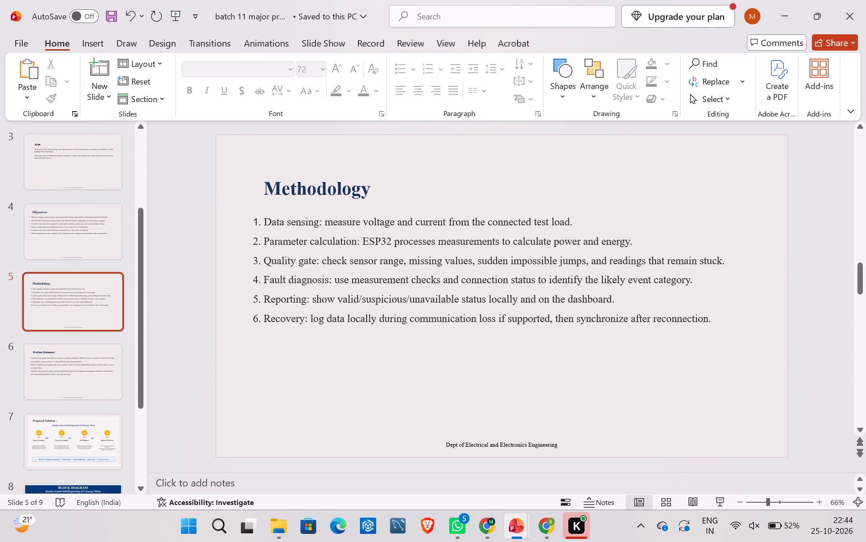
key("Down")
key("Down")
key("Down")
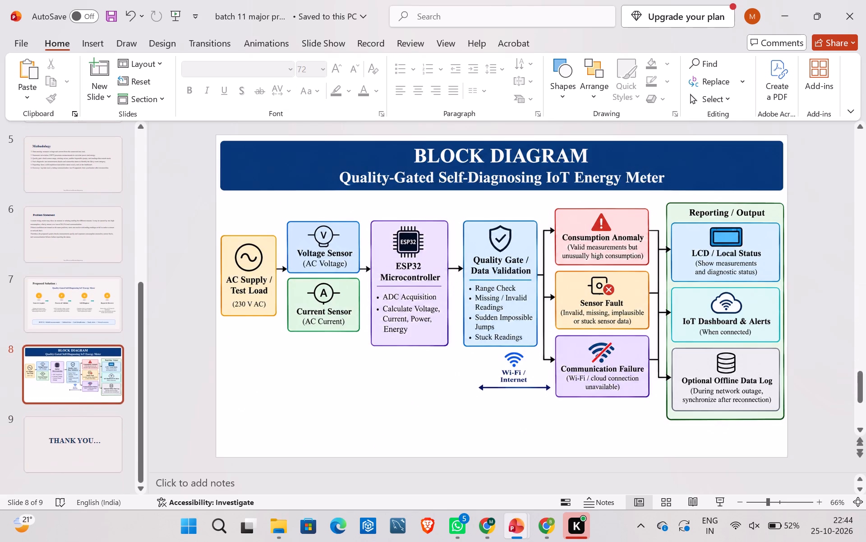
key("Up")
key("Up")
key("Up")
key("Up")
key("Up")
key("Up")
key("Up")
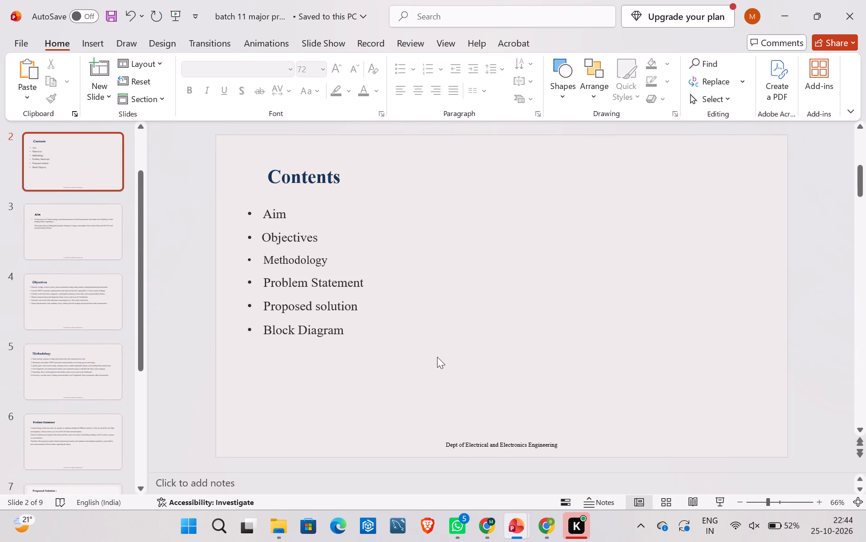
key("Up")
key("Down")
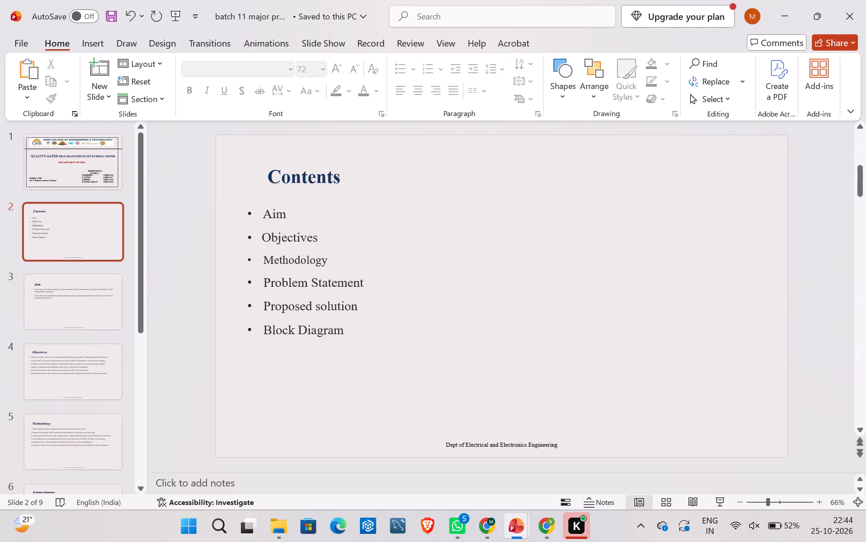